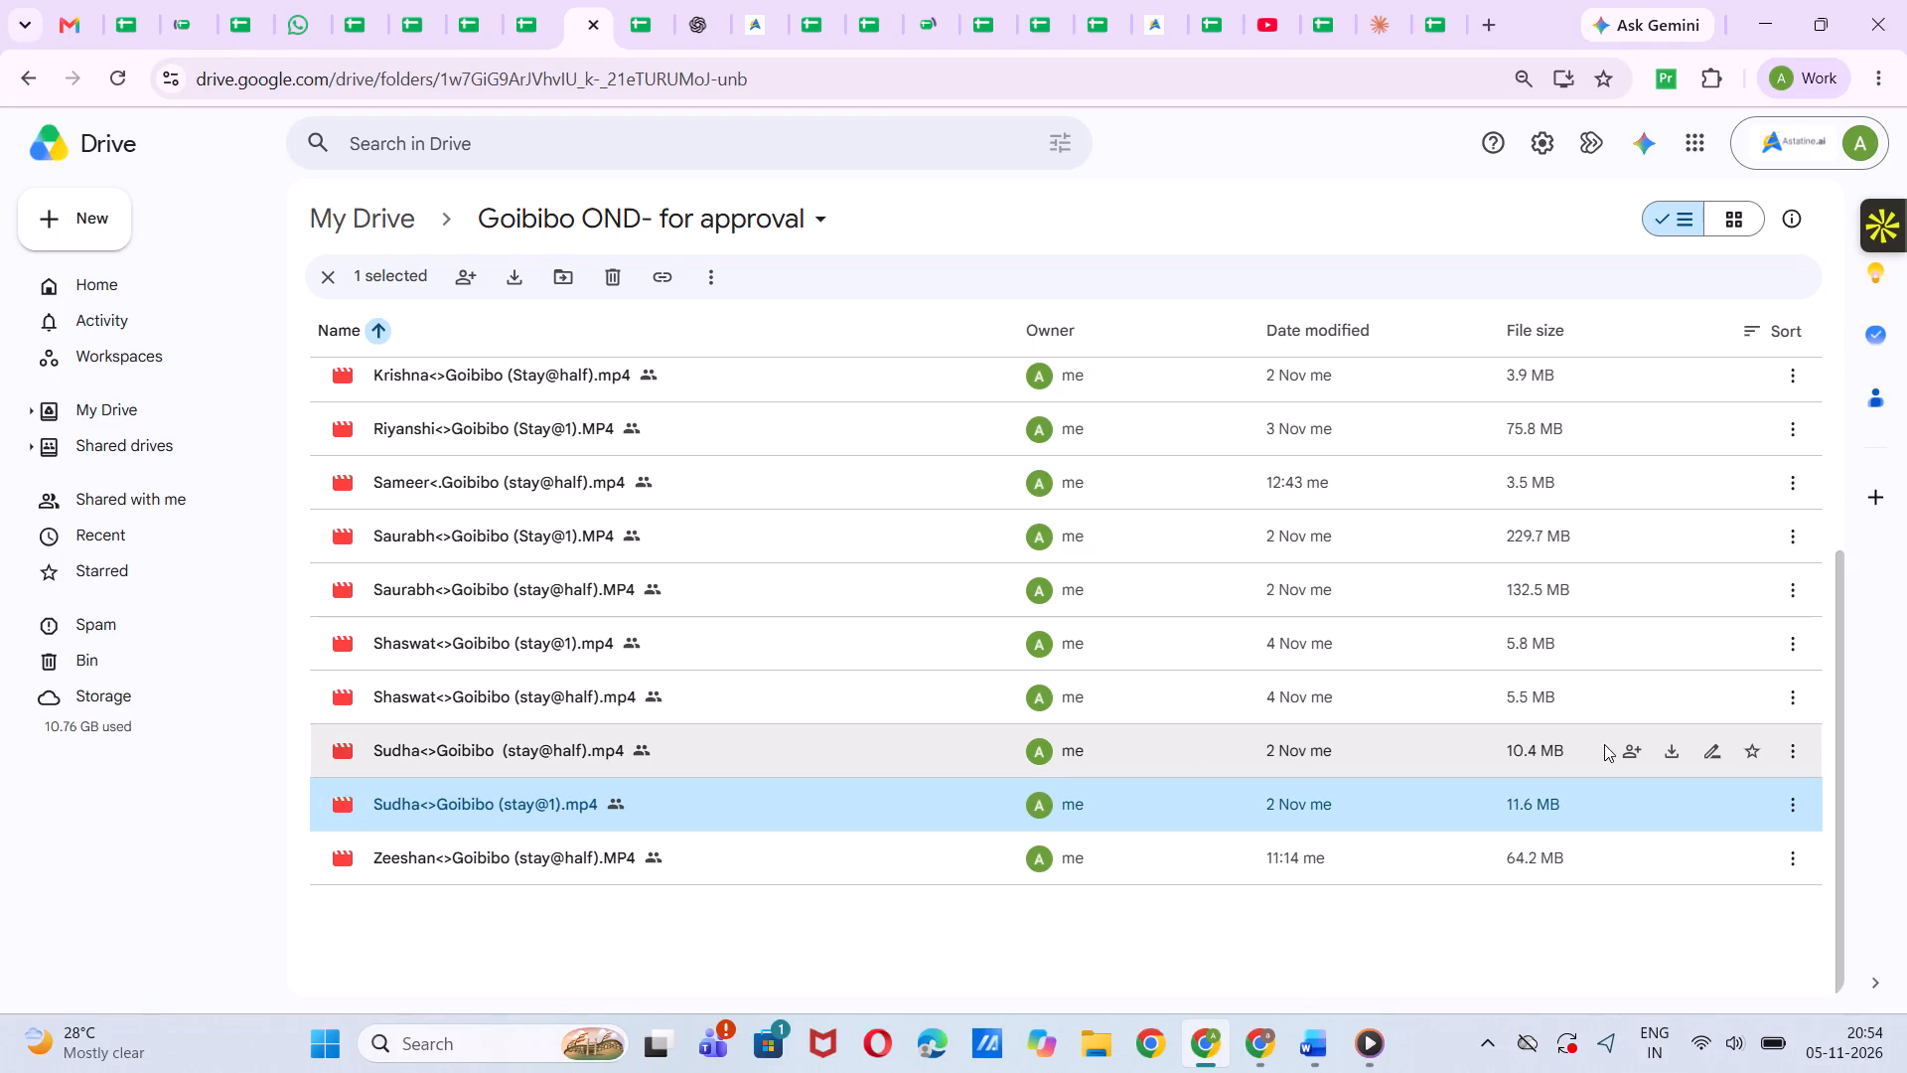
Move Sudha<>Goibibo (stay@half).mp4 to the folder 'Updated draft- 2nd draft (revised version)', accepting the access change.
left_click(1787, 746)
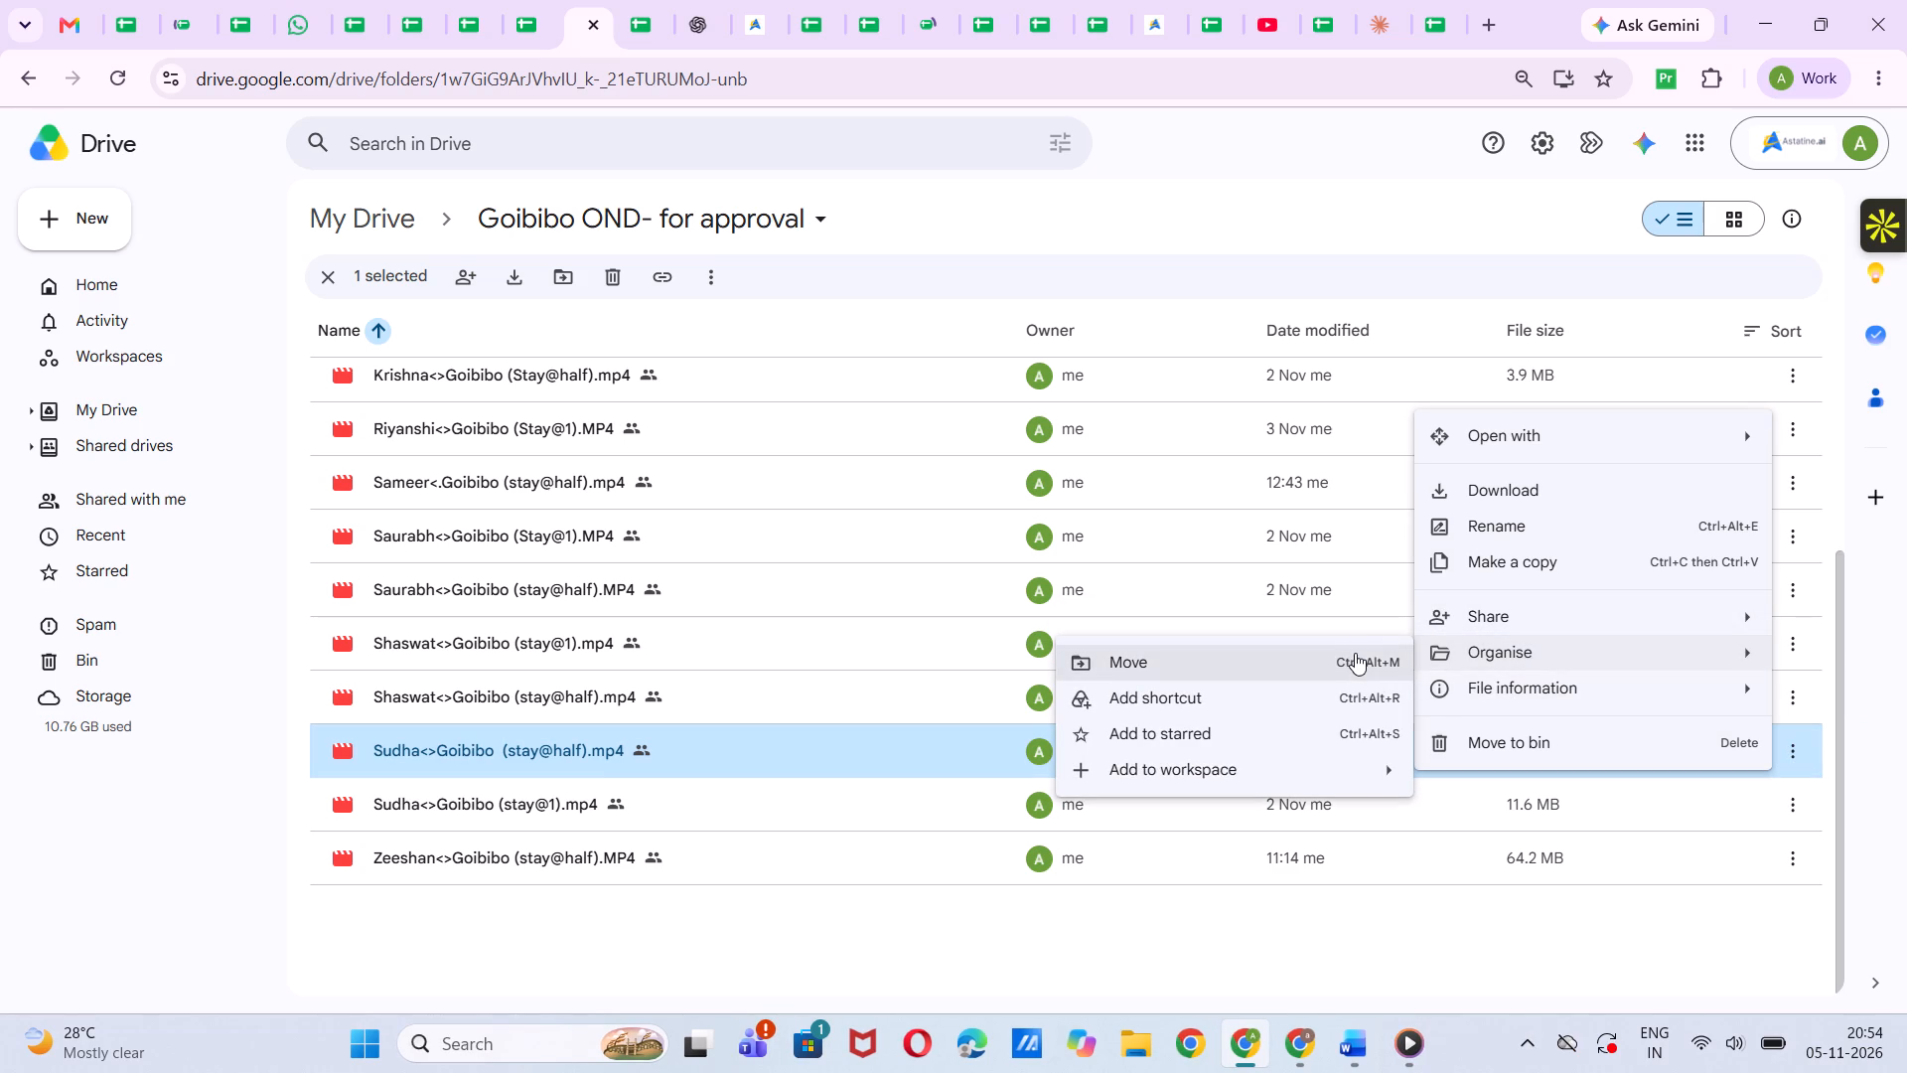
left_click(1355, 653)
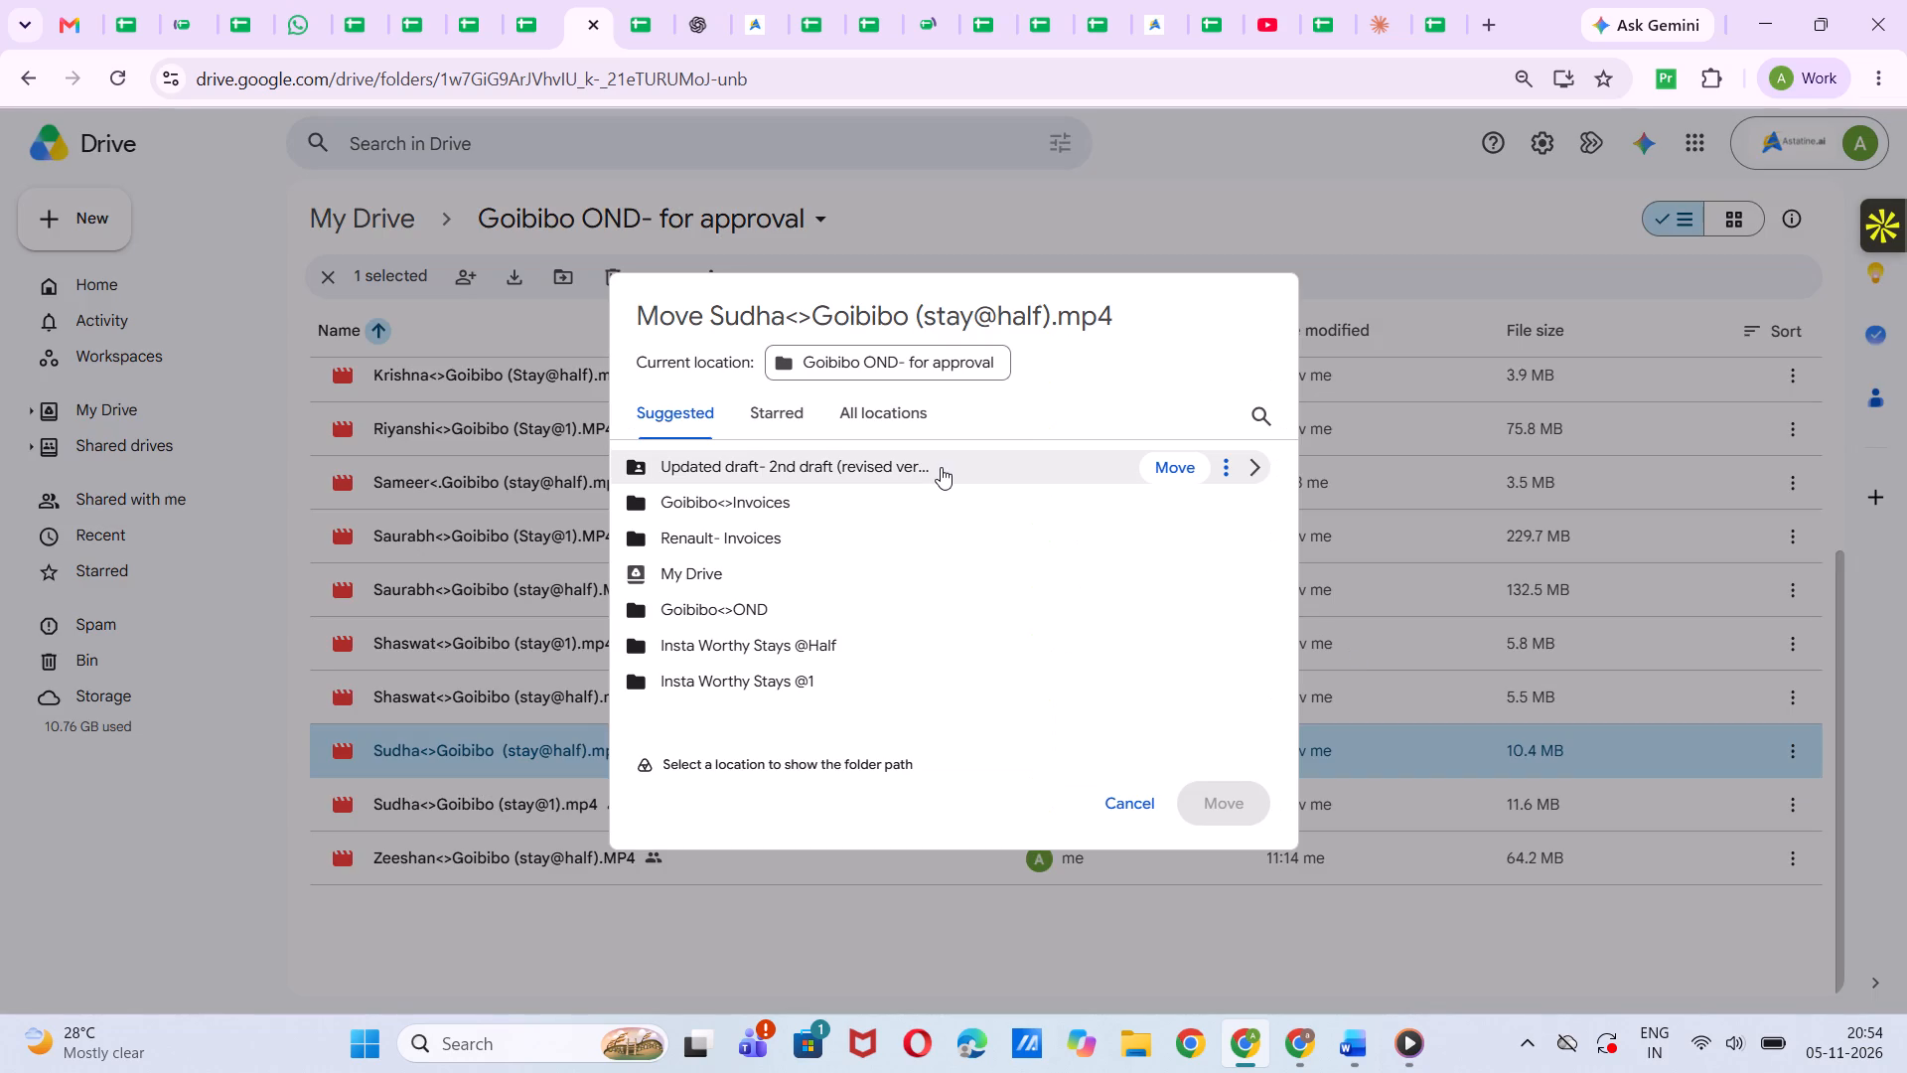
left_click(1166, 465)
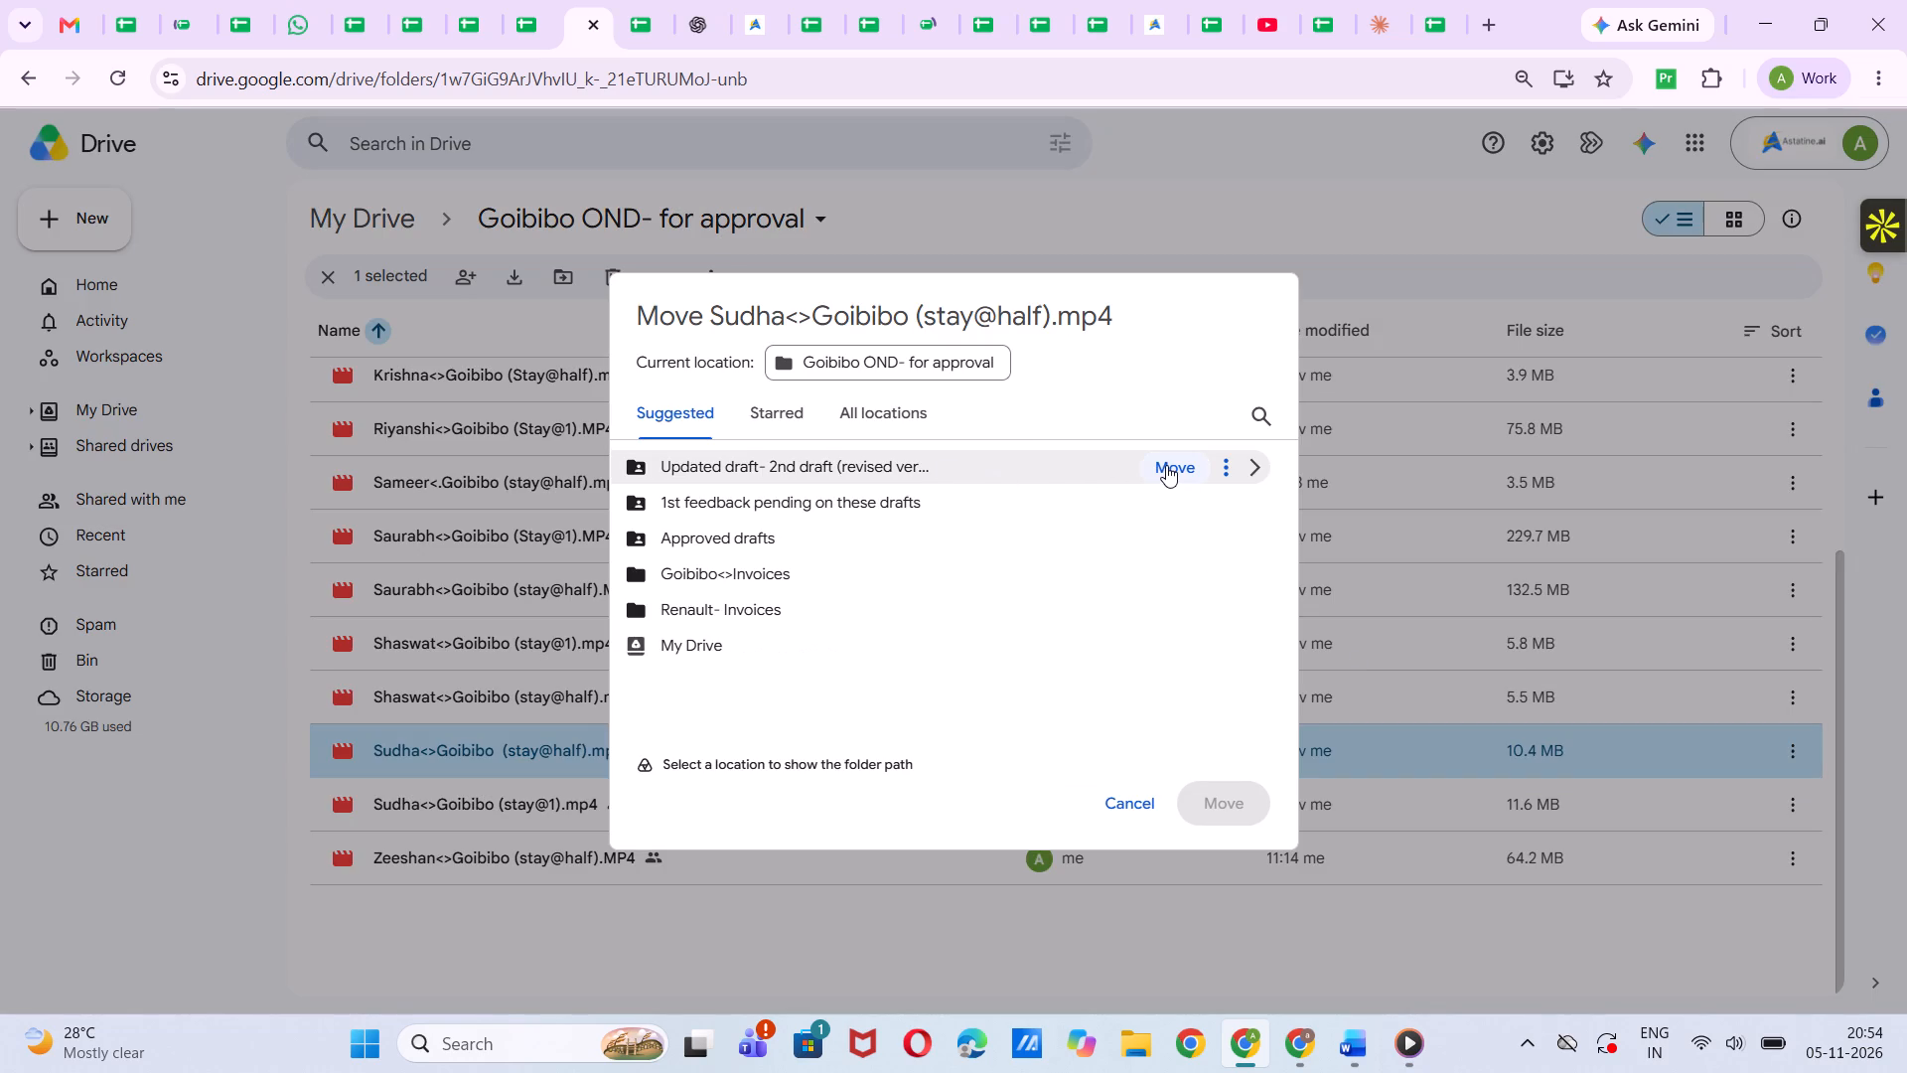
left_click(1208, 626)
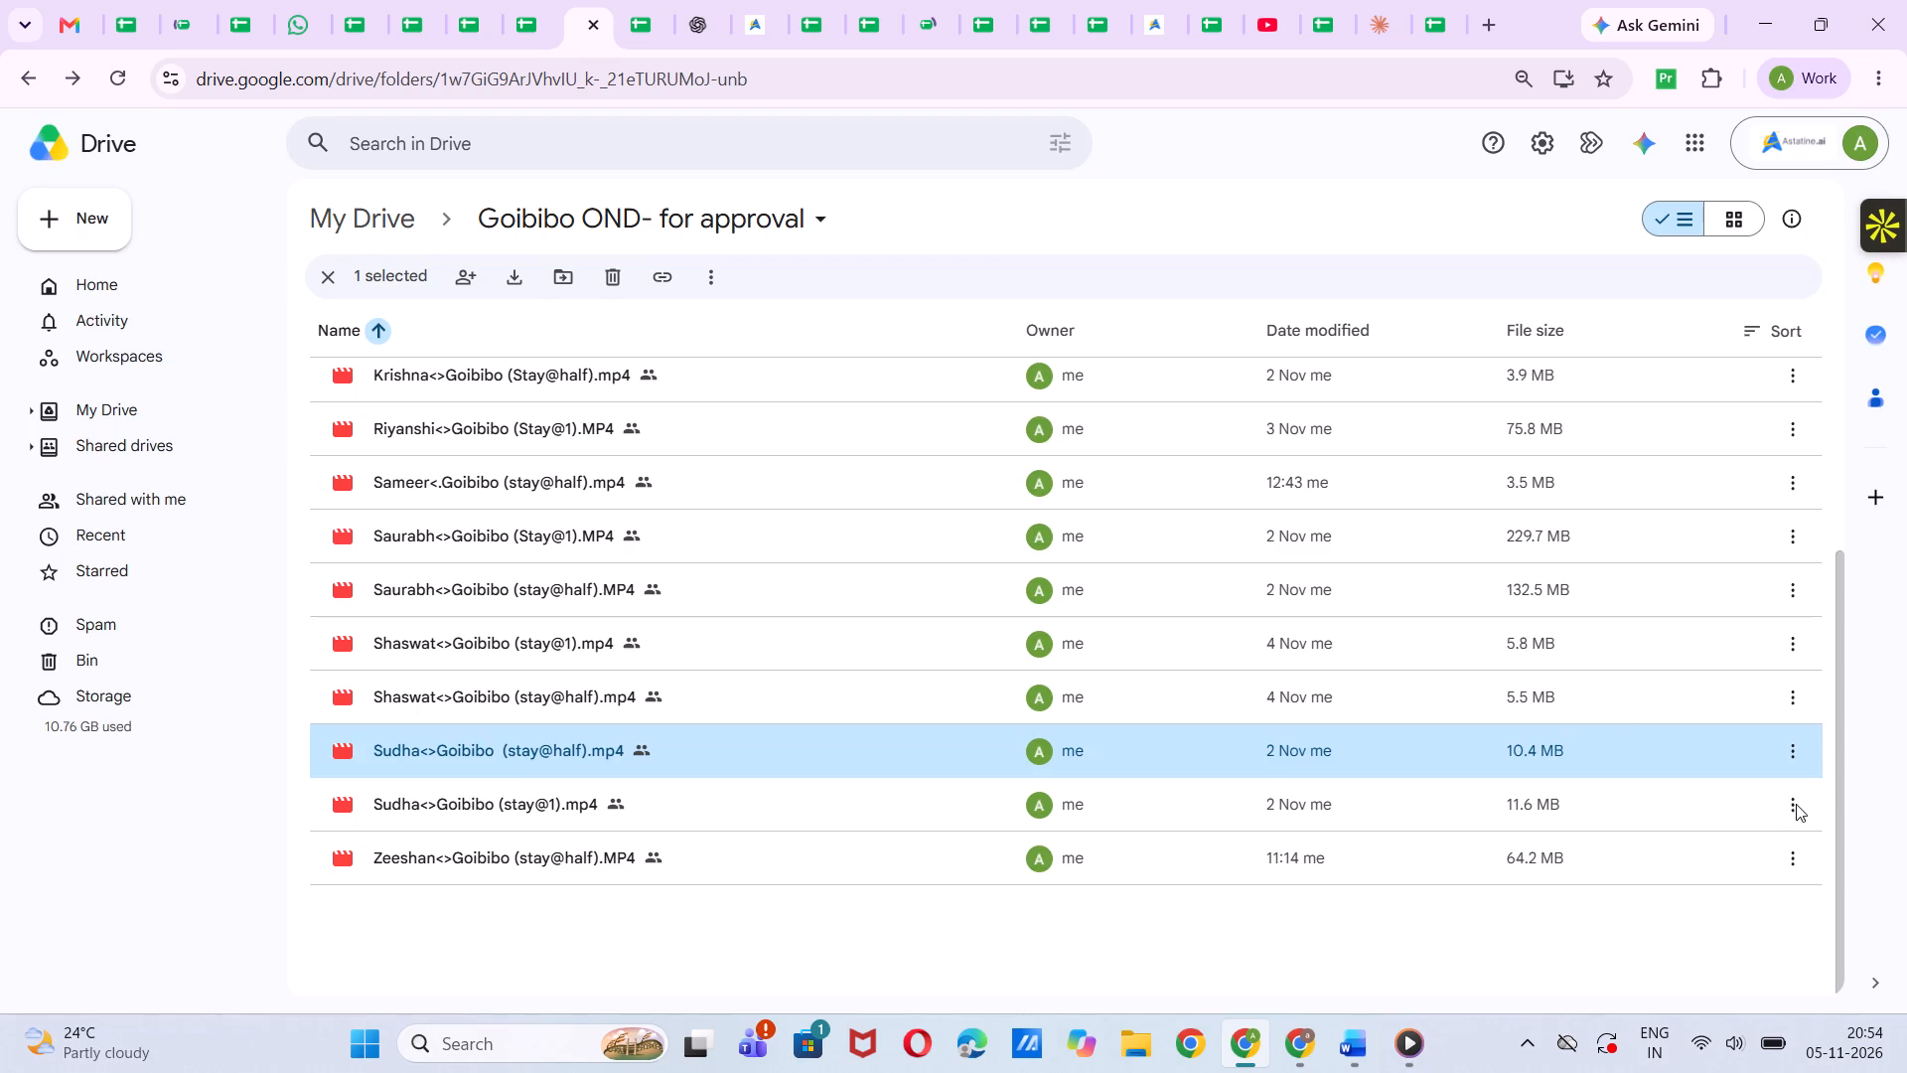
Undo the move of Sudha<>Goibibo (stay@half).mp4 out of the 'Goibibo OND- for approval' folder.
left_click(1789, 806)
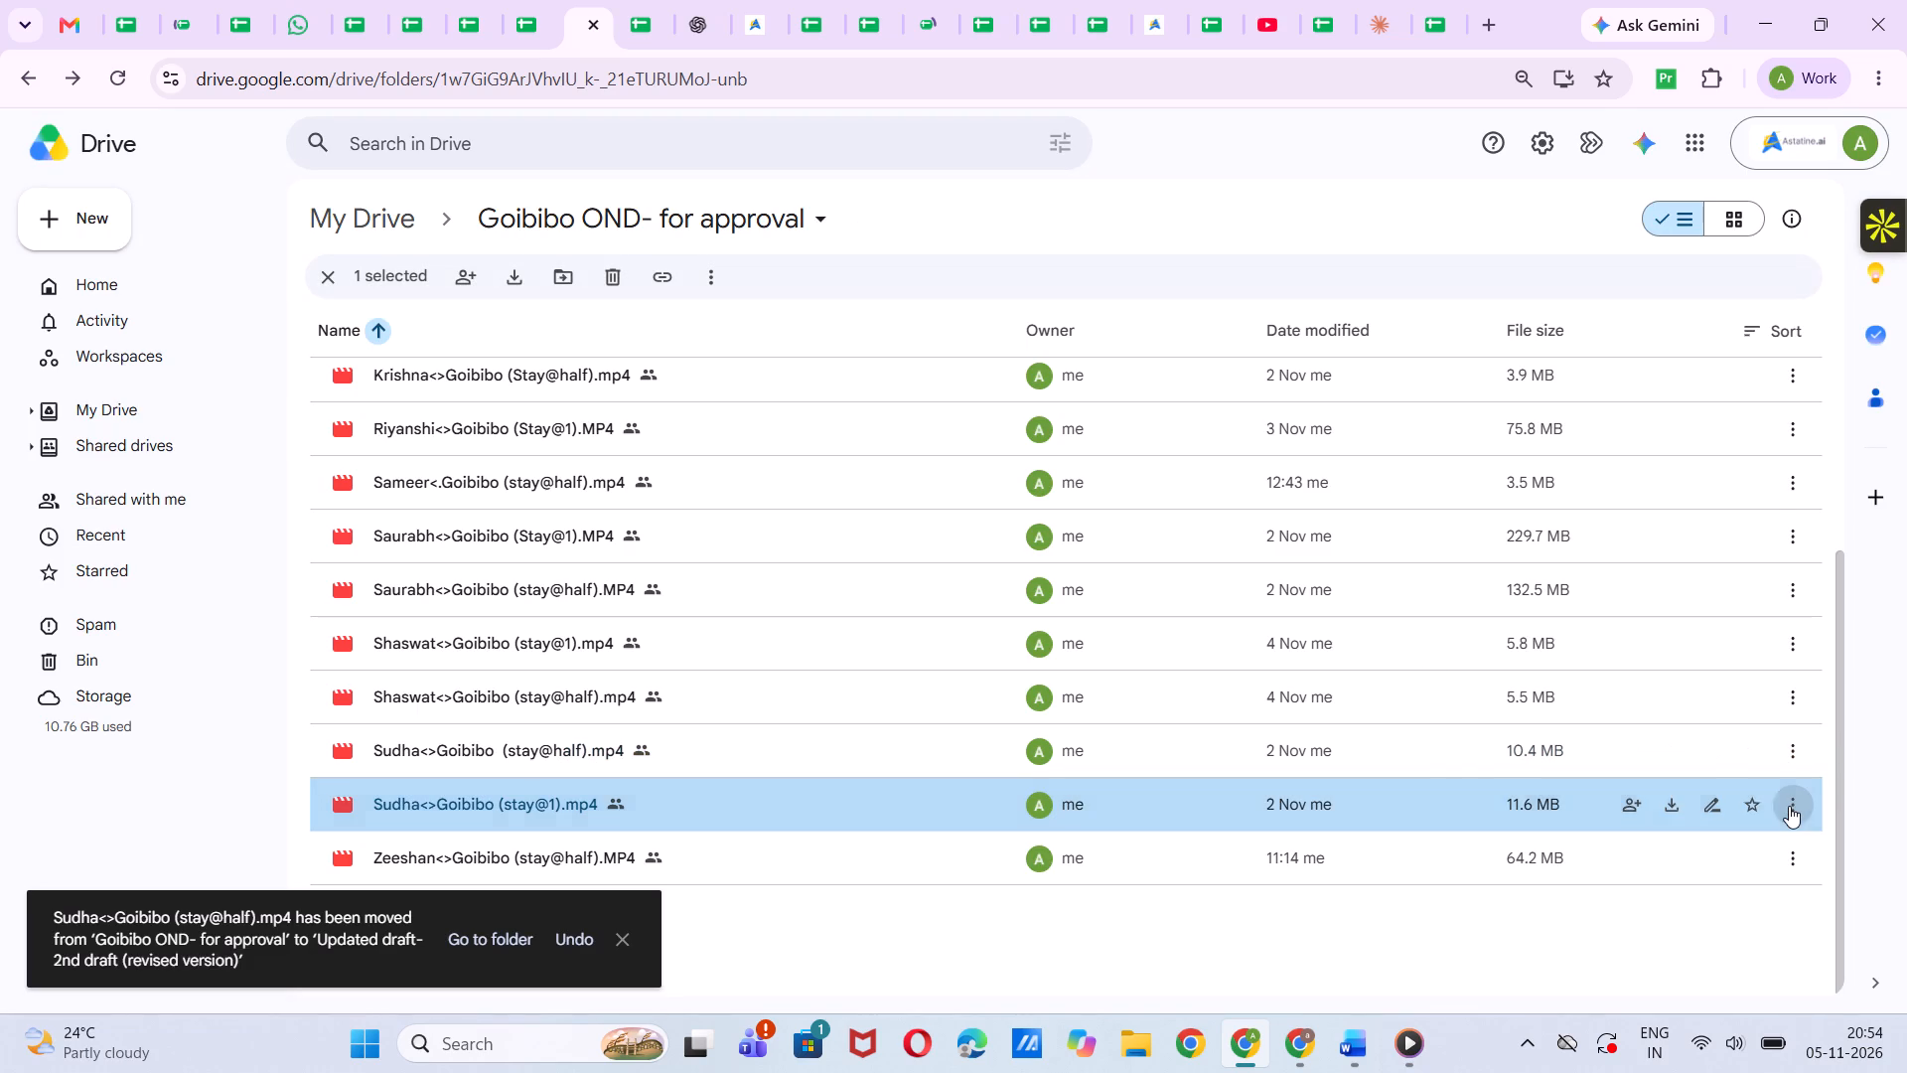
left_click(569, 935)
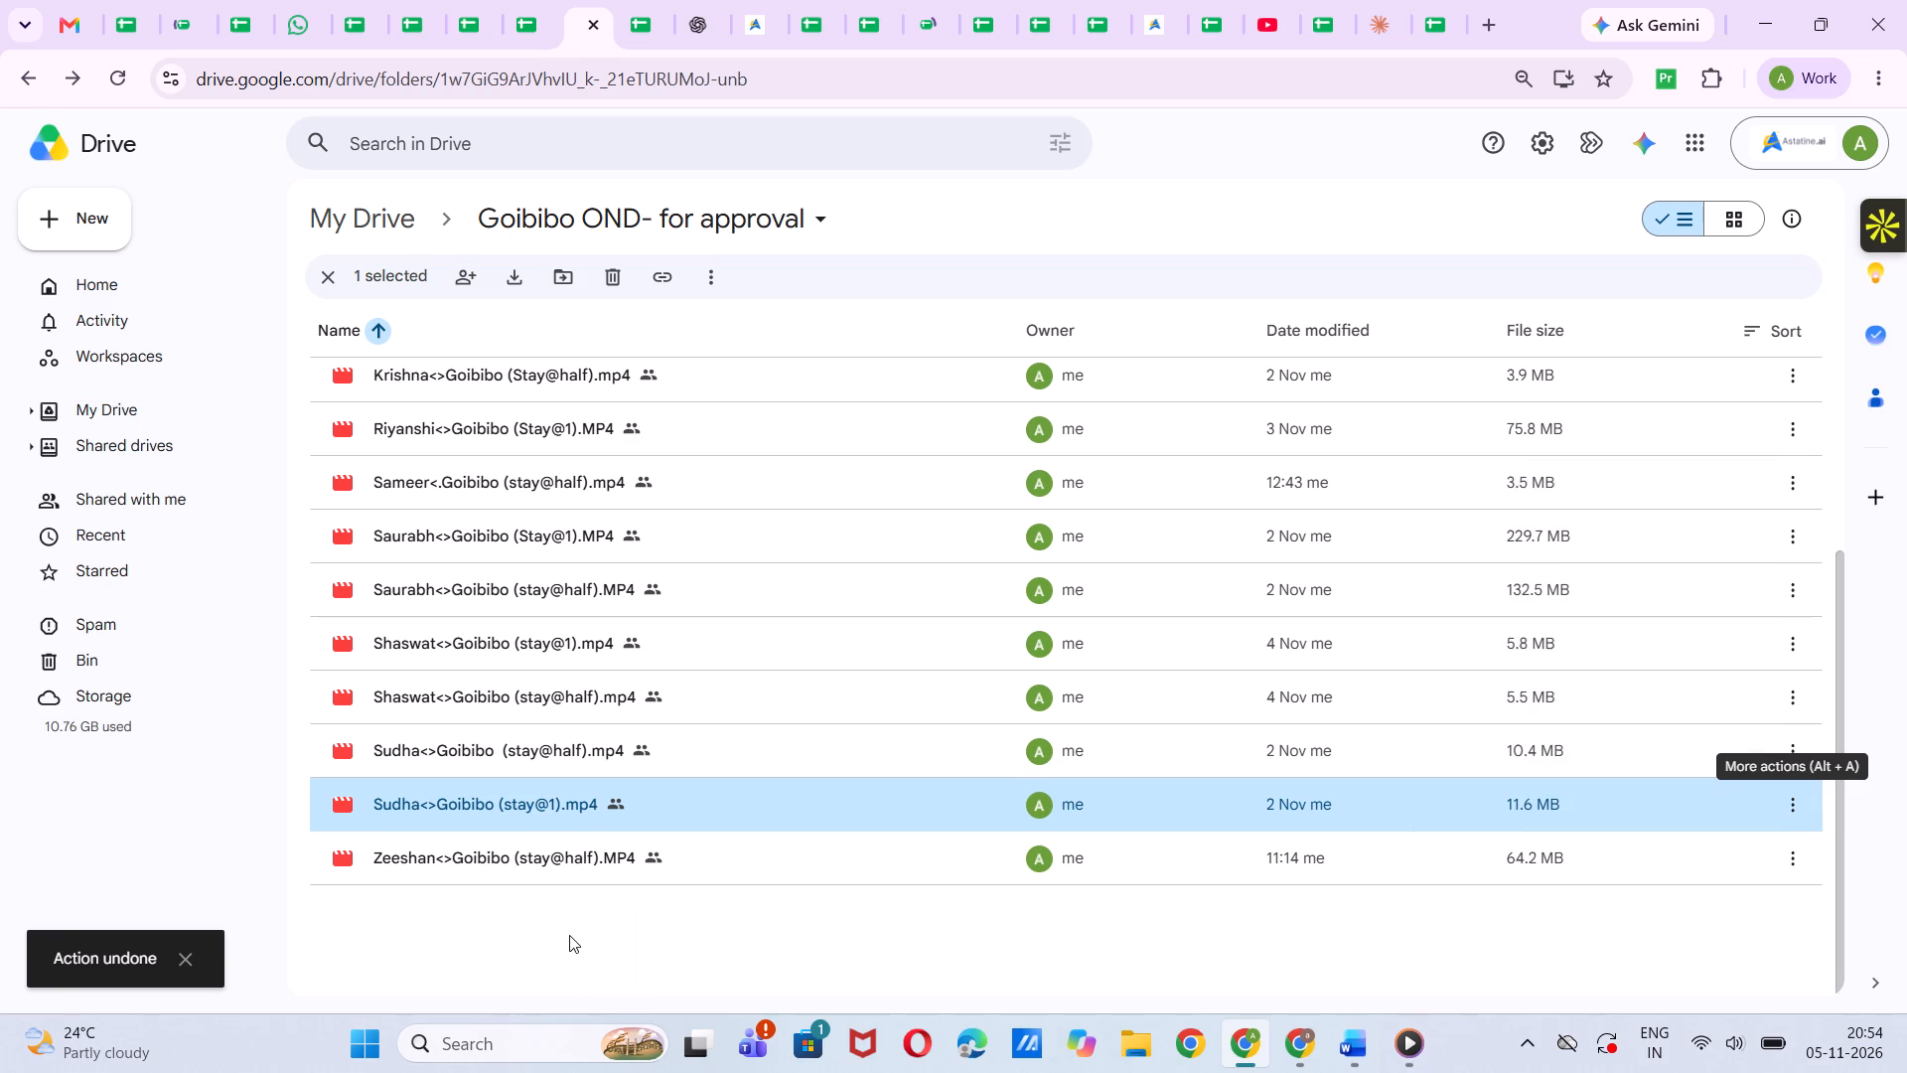
Move Sudha<>Goibibo (stay@half).mp4 from 'Goibibo OND- for approval' to 'Updated draft- 2nd draft (revised version)', accepting the access change.
left_click(1791, 745)
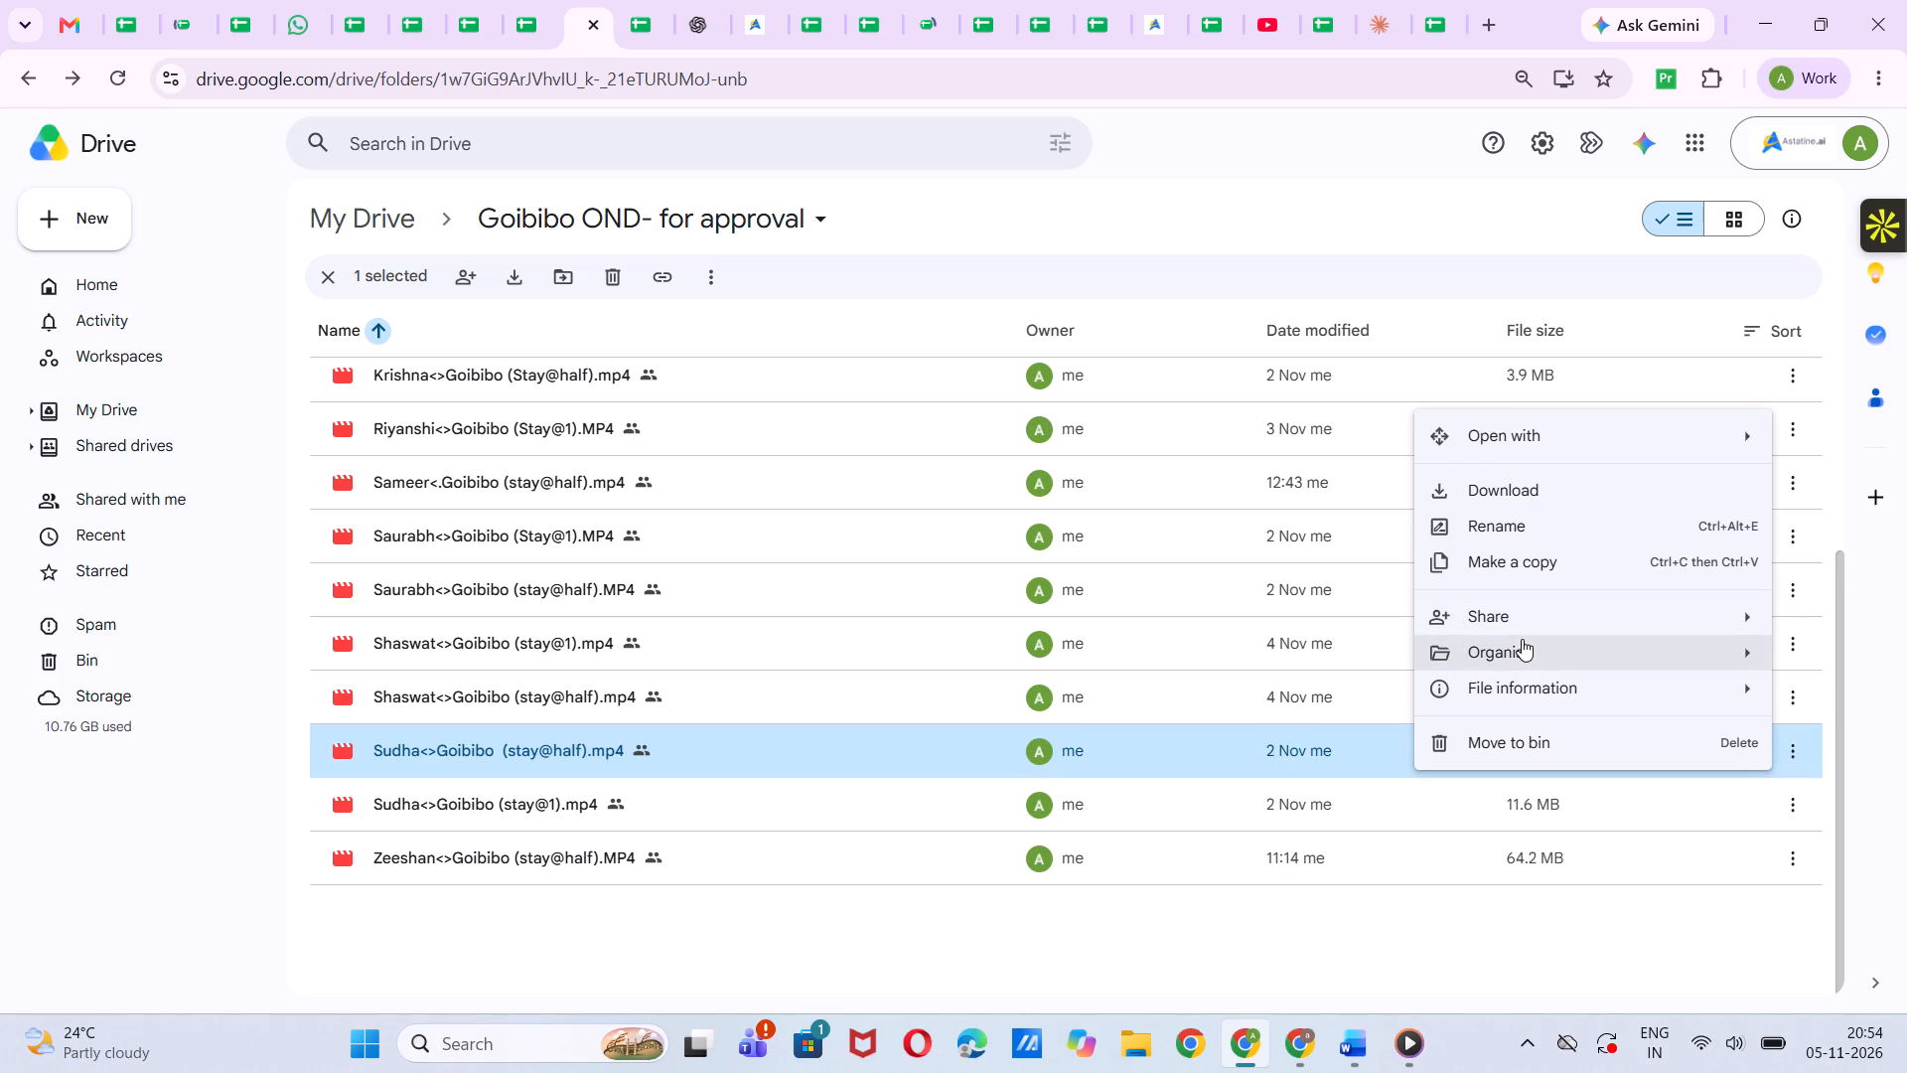
left_click(1522, 639)
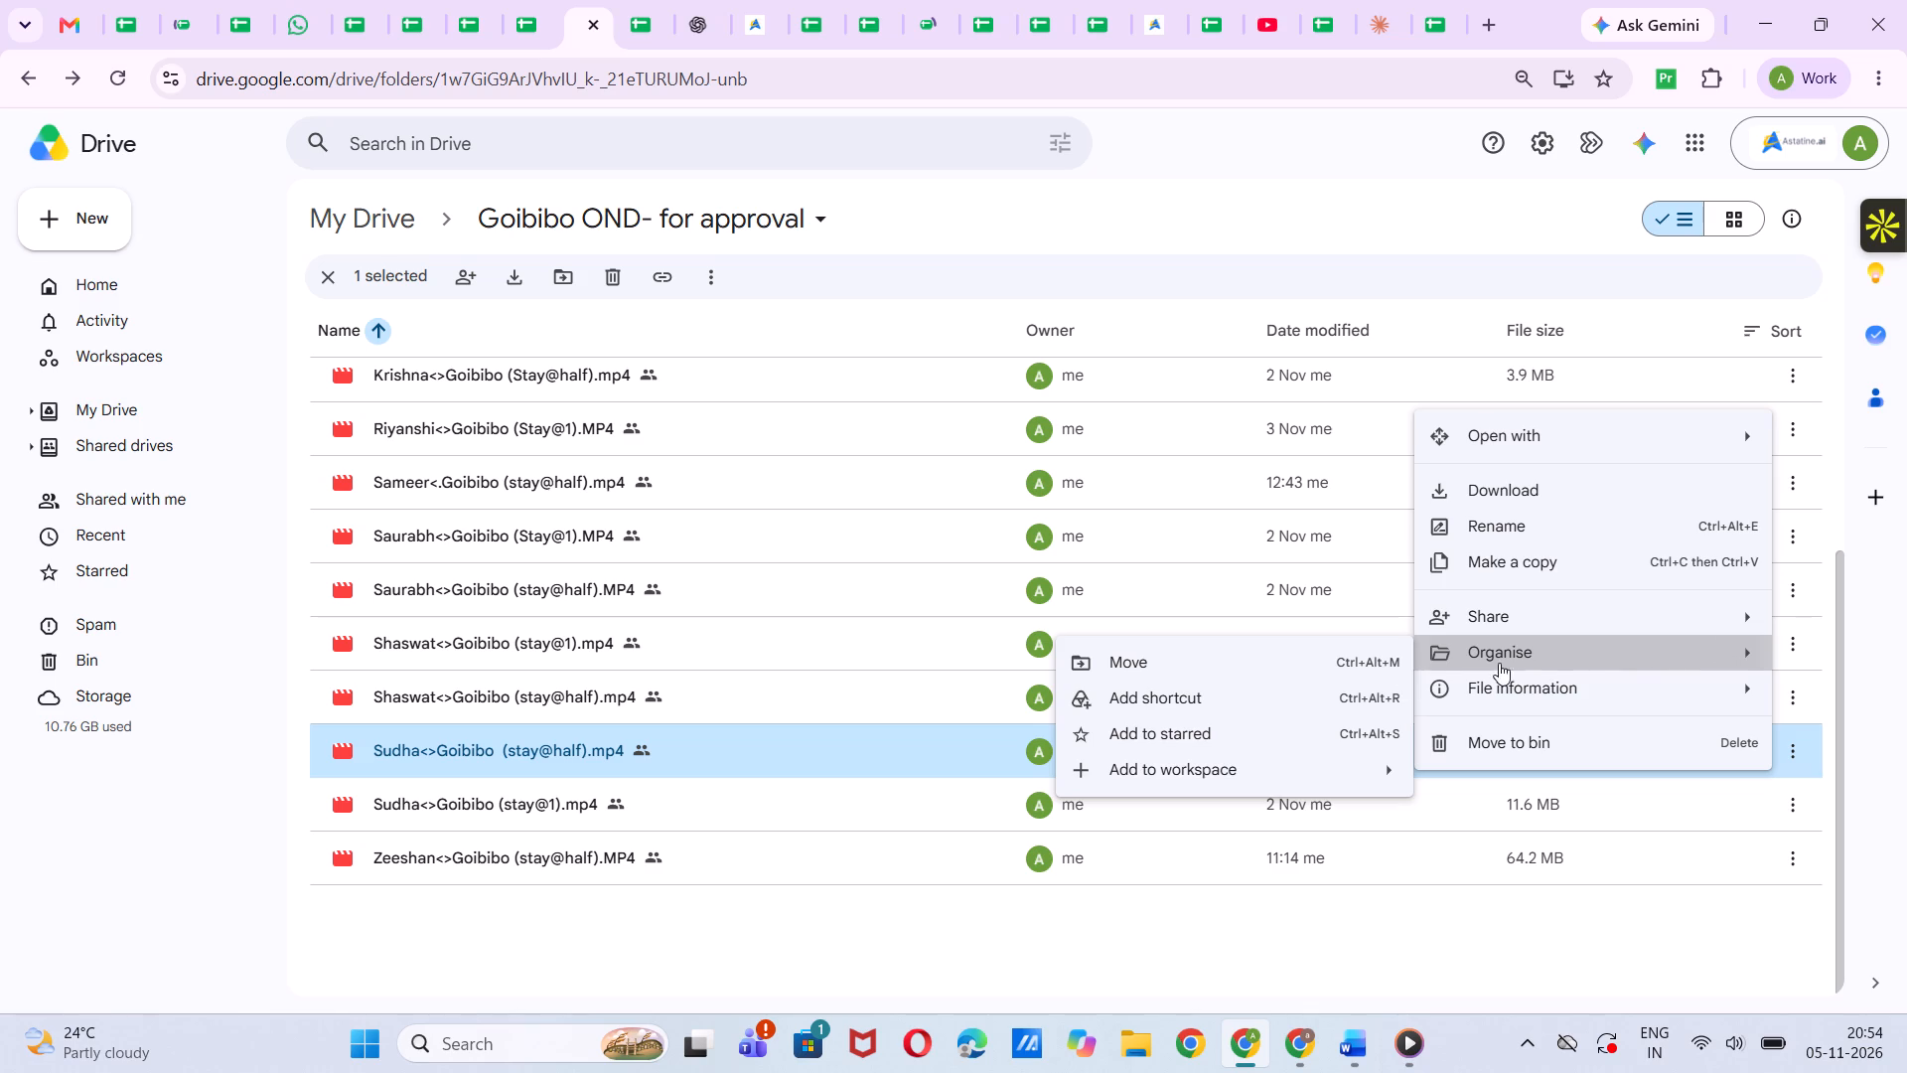
left_click(1360, 660)
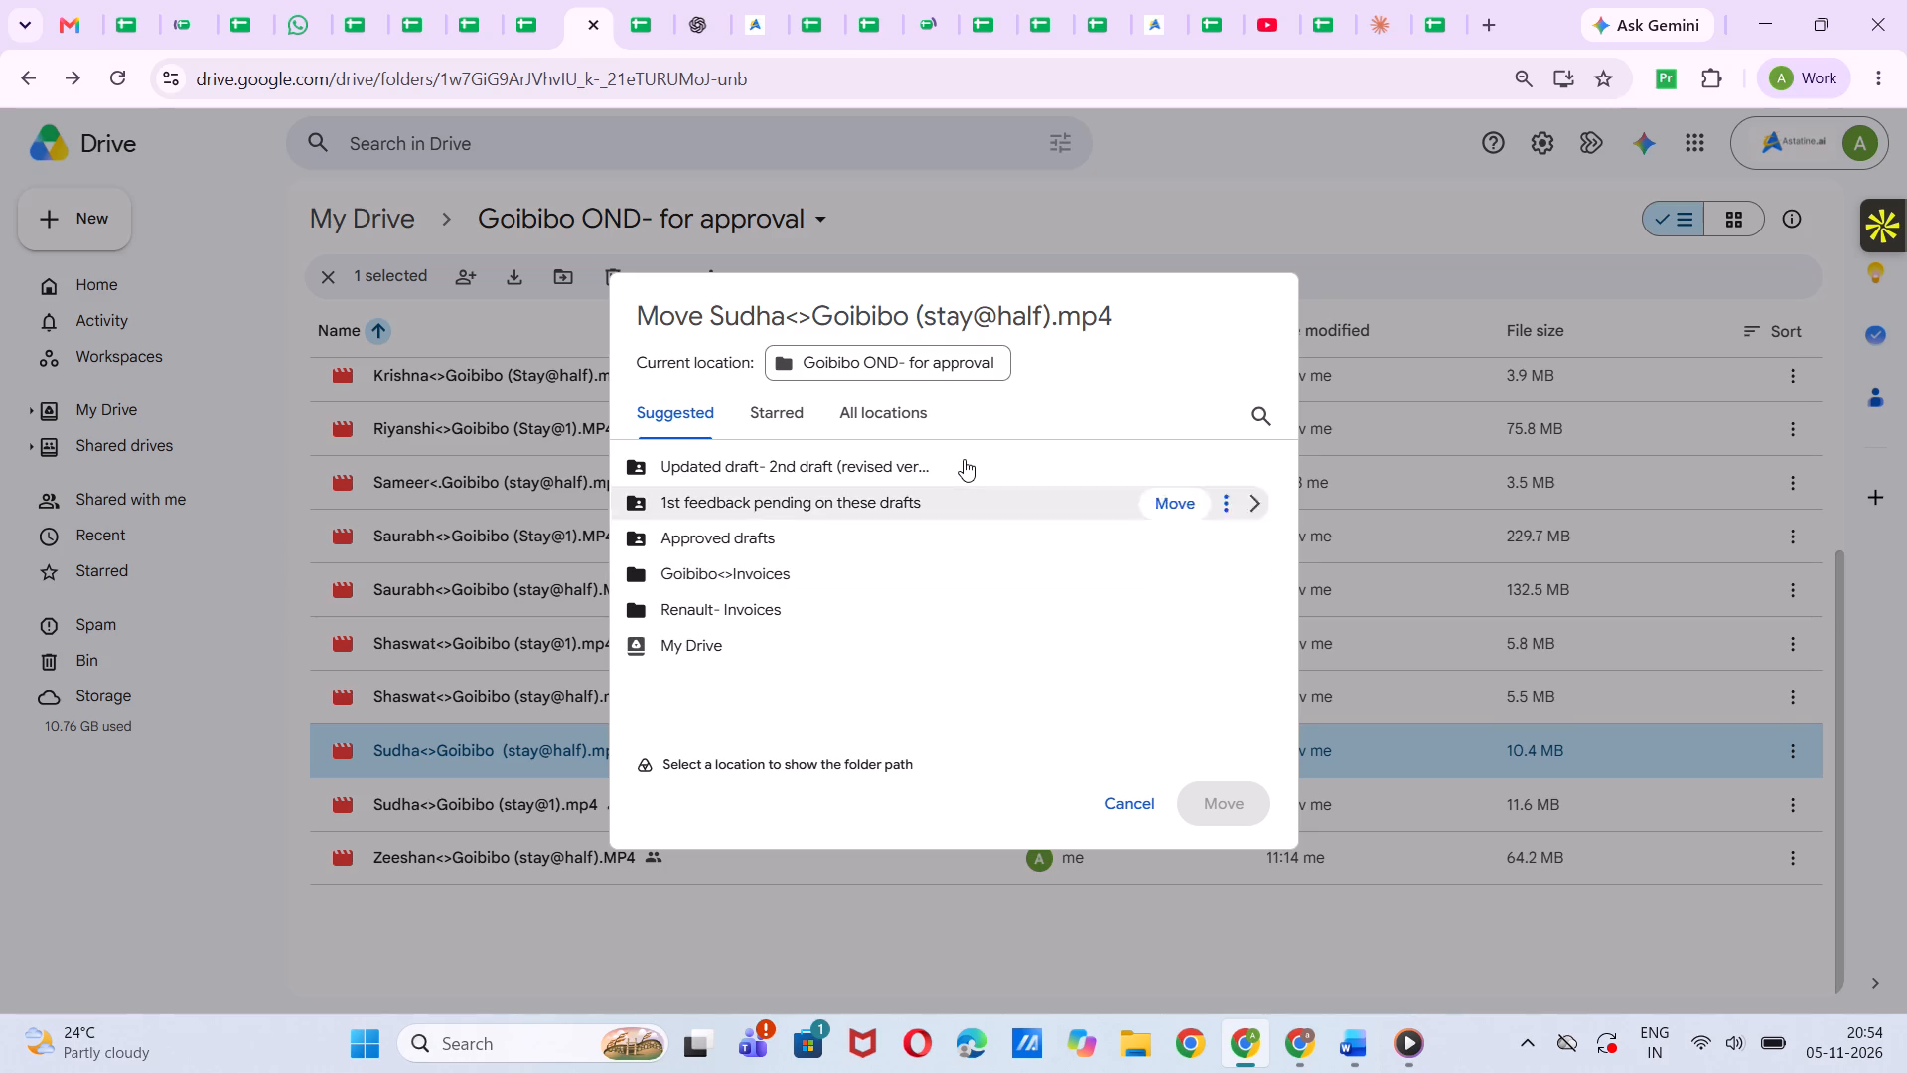
left_click(1181, 466)
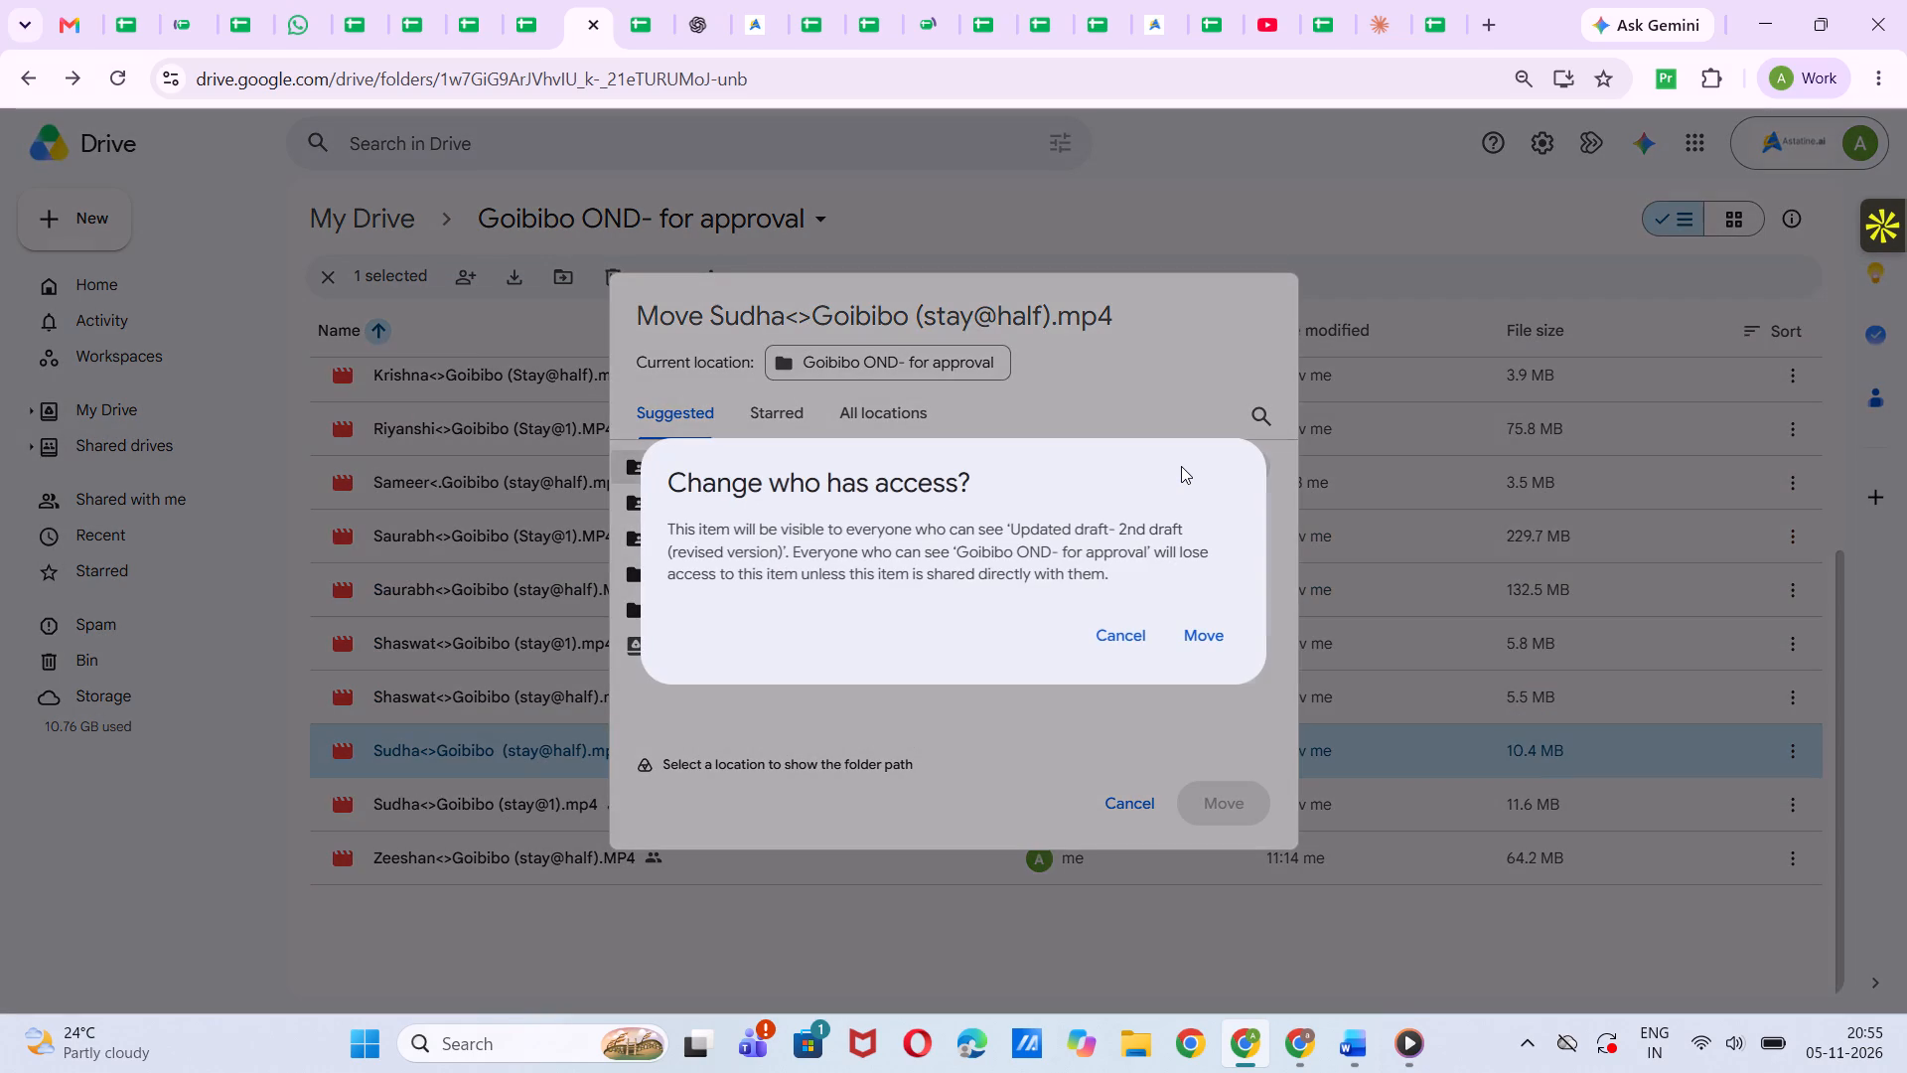
left_click(1202, 630)
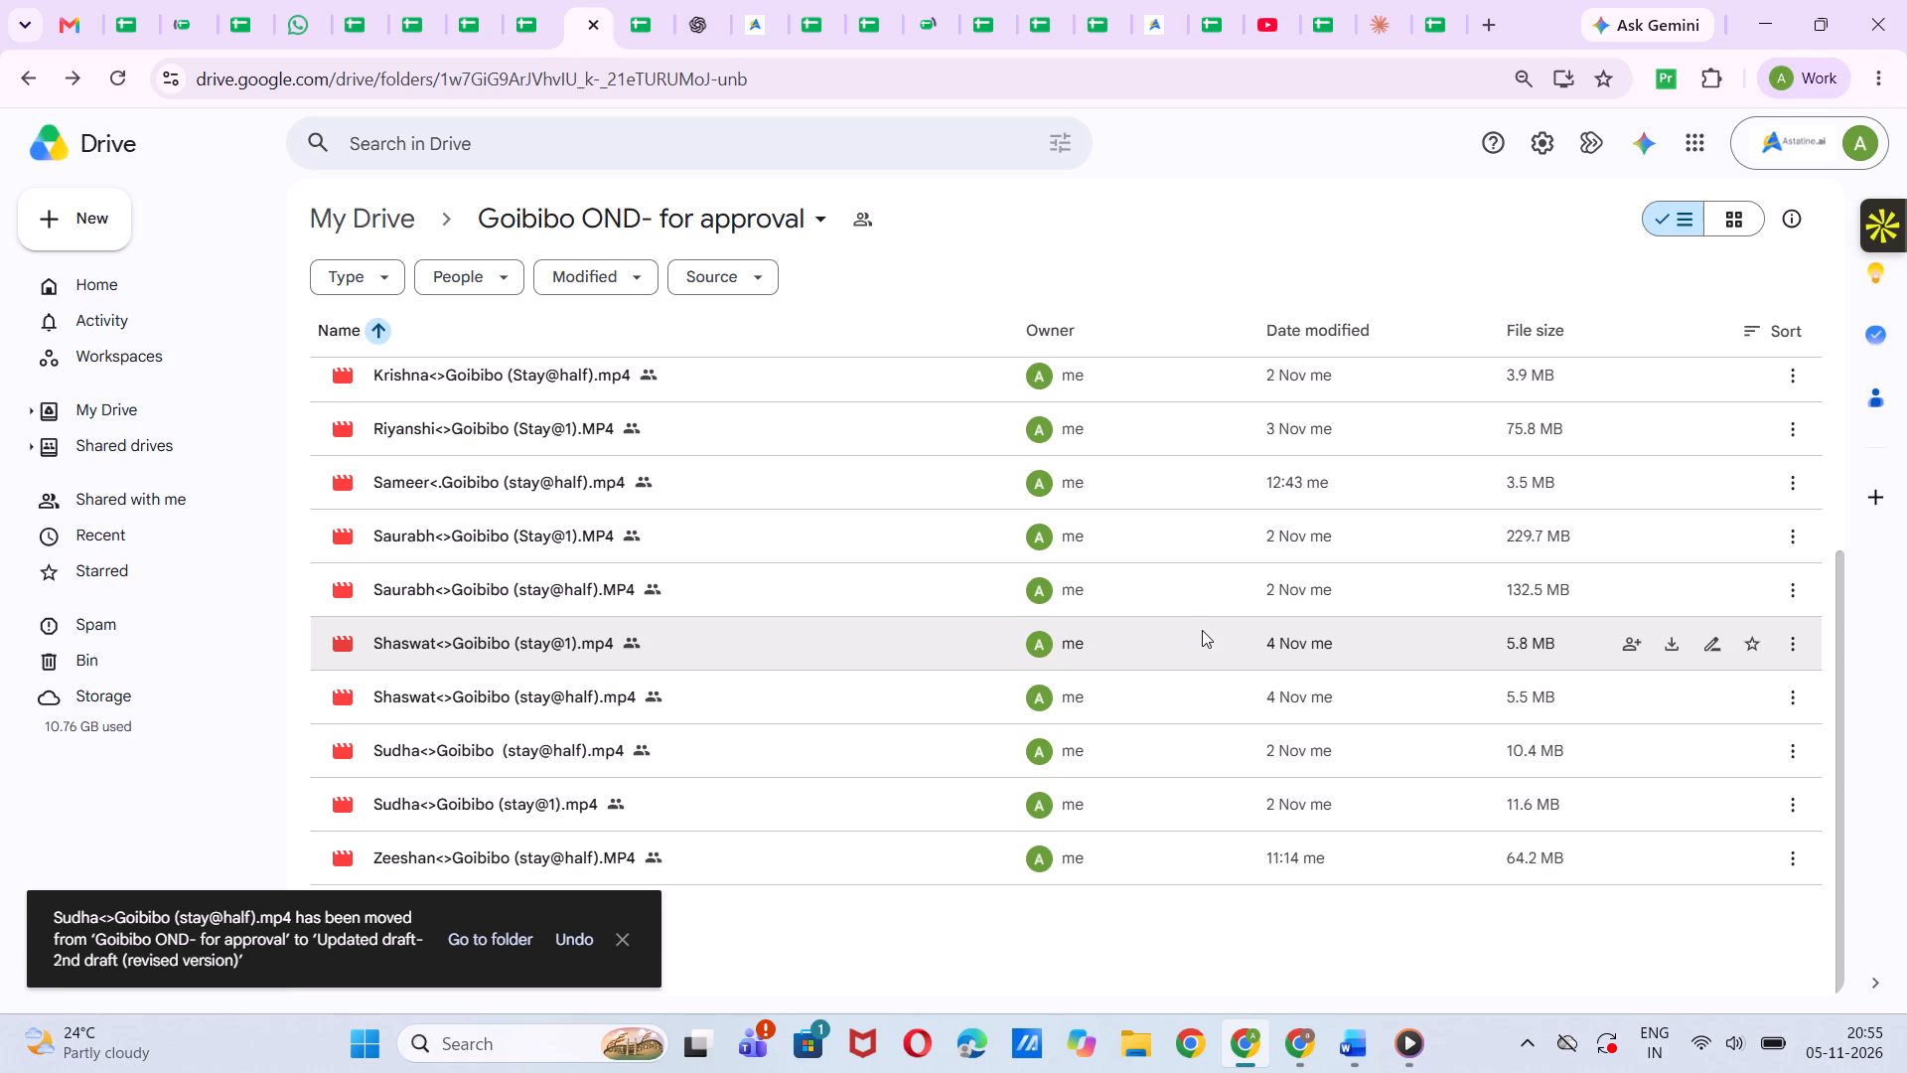
Move Sudha<>Goibibo (stay@1).mp4 from 'Goibibo OND- for approval' to 'Updated draft- 2nd draft (revised version)', accepting the access change.
left_click(1790, 807)
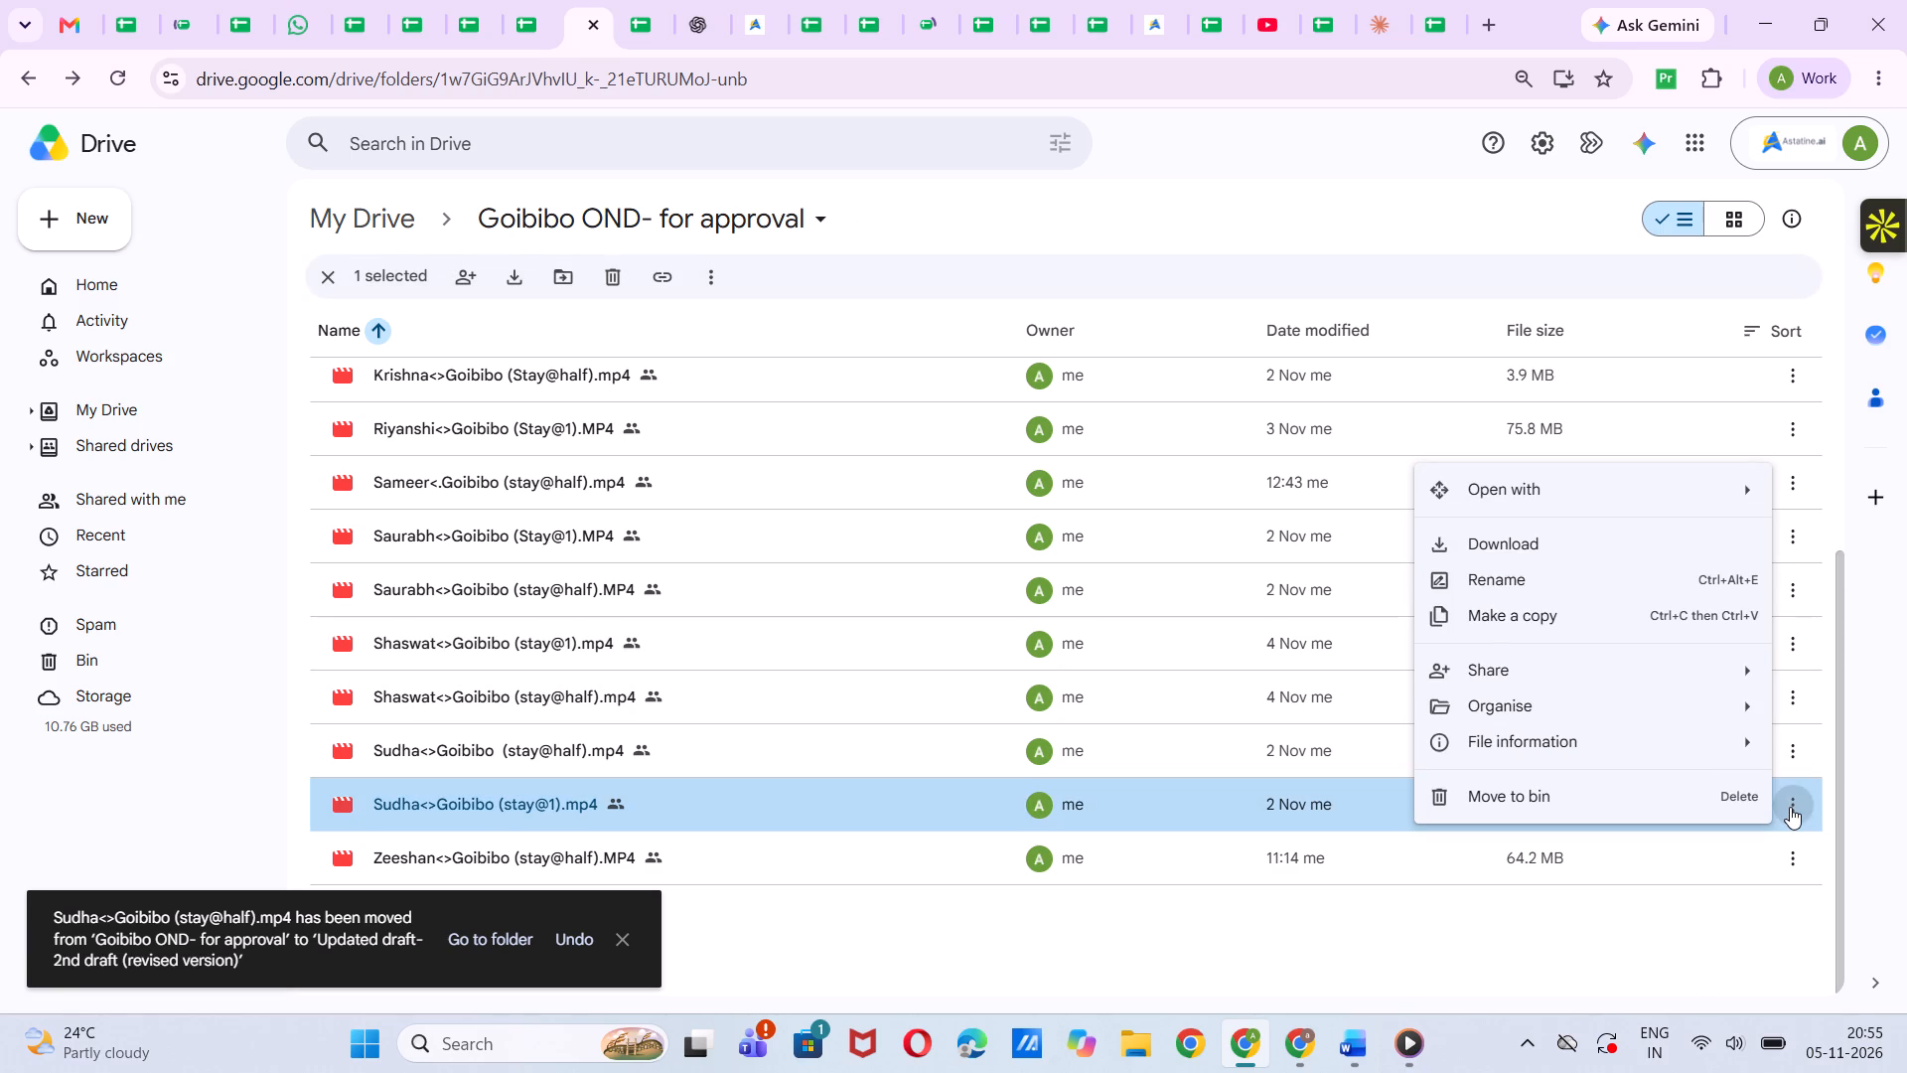
left_click(1666, 697)
left_click(1359, 706)
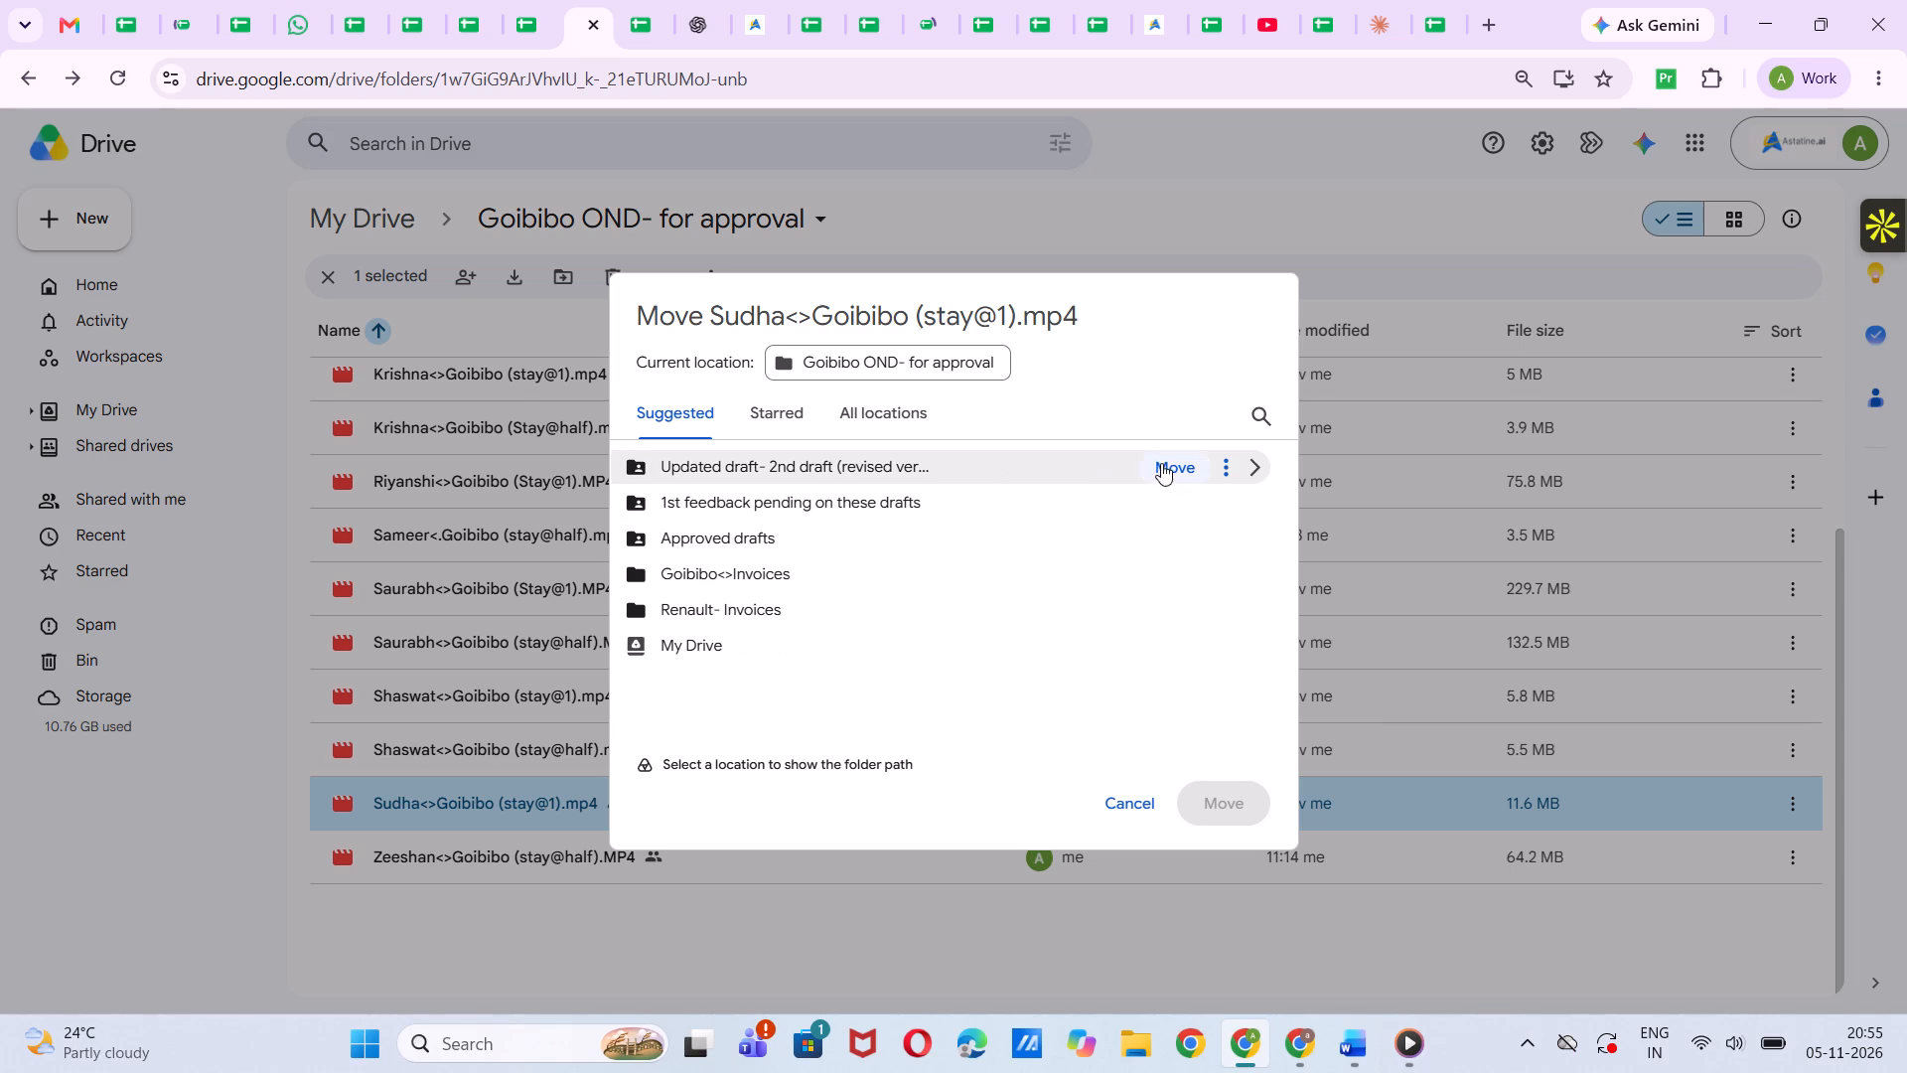
left_click(1161, 463)
left_click(1214, 637)
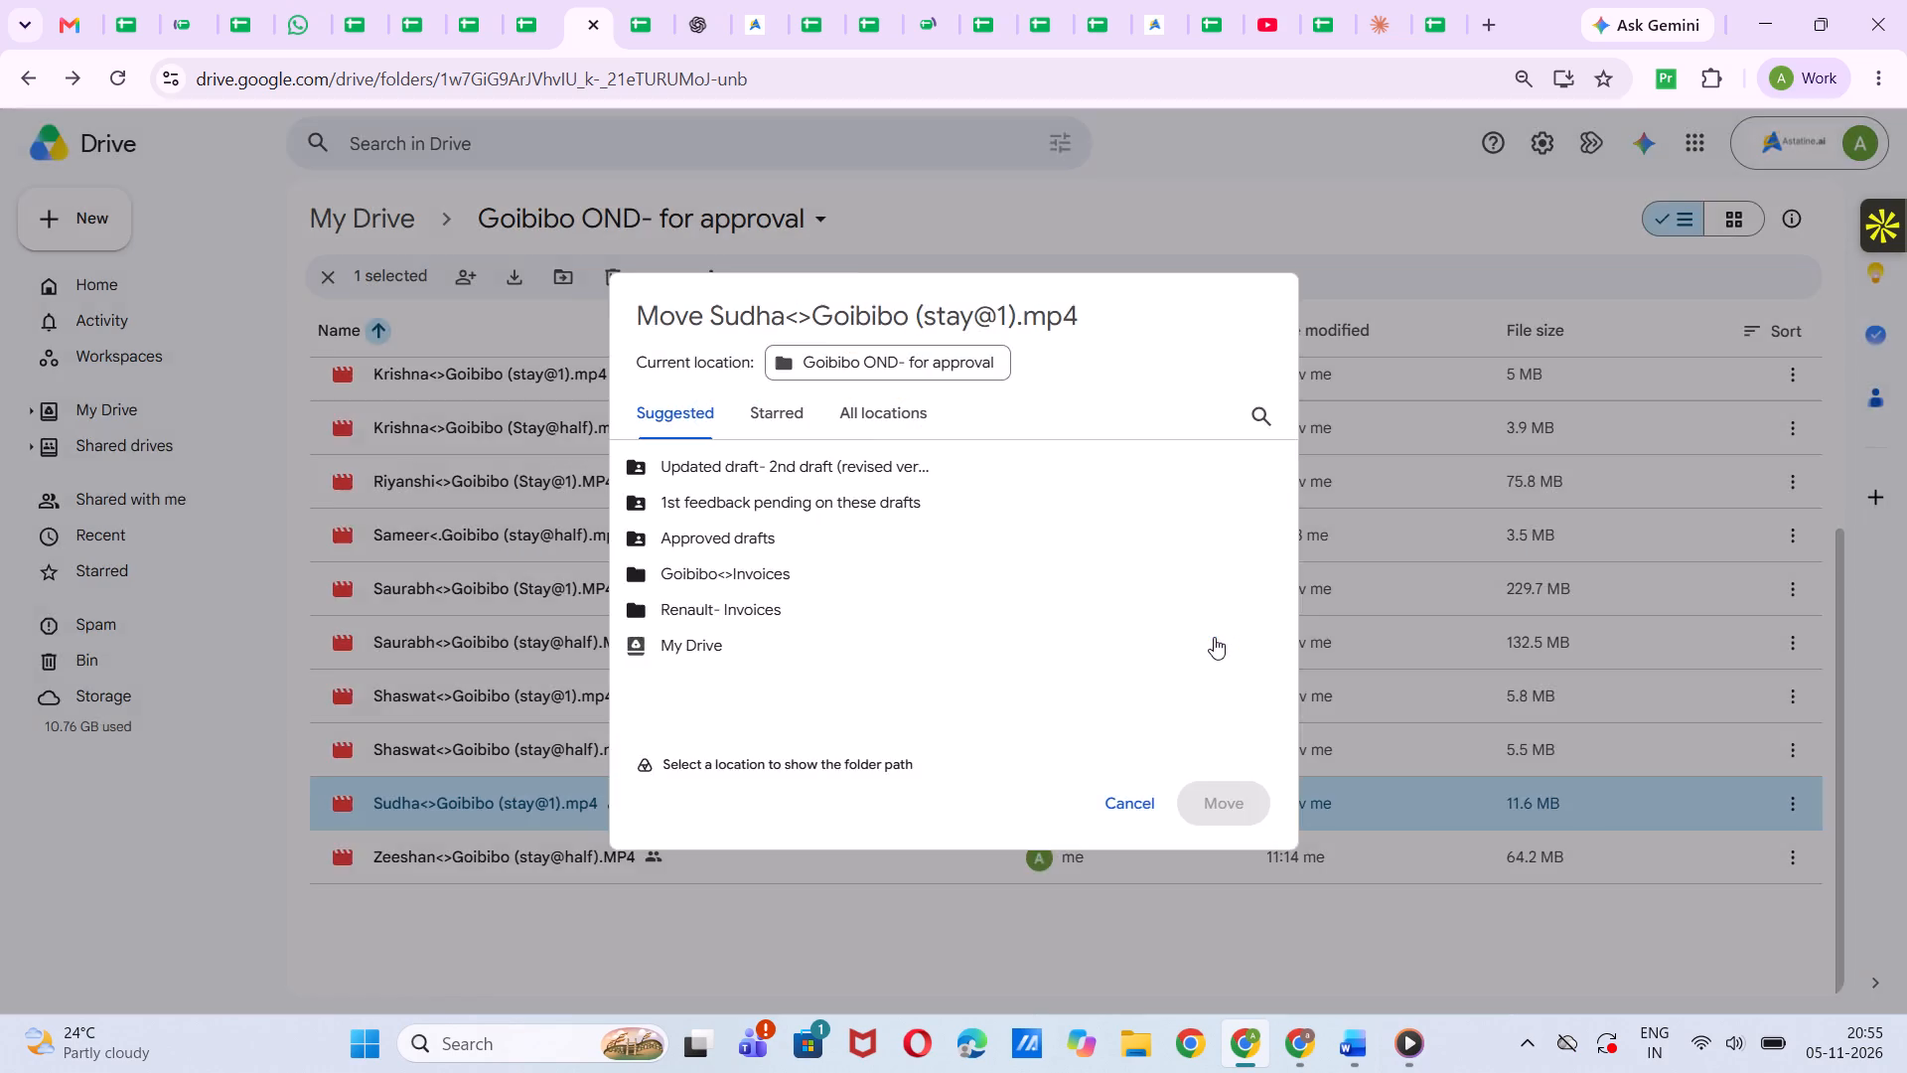
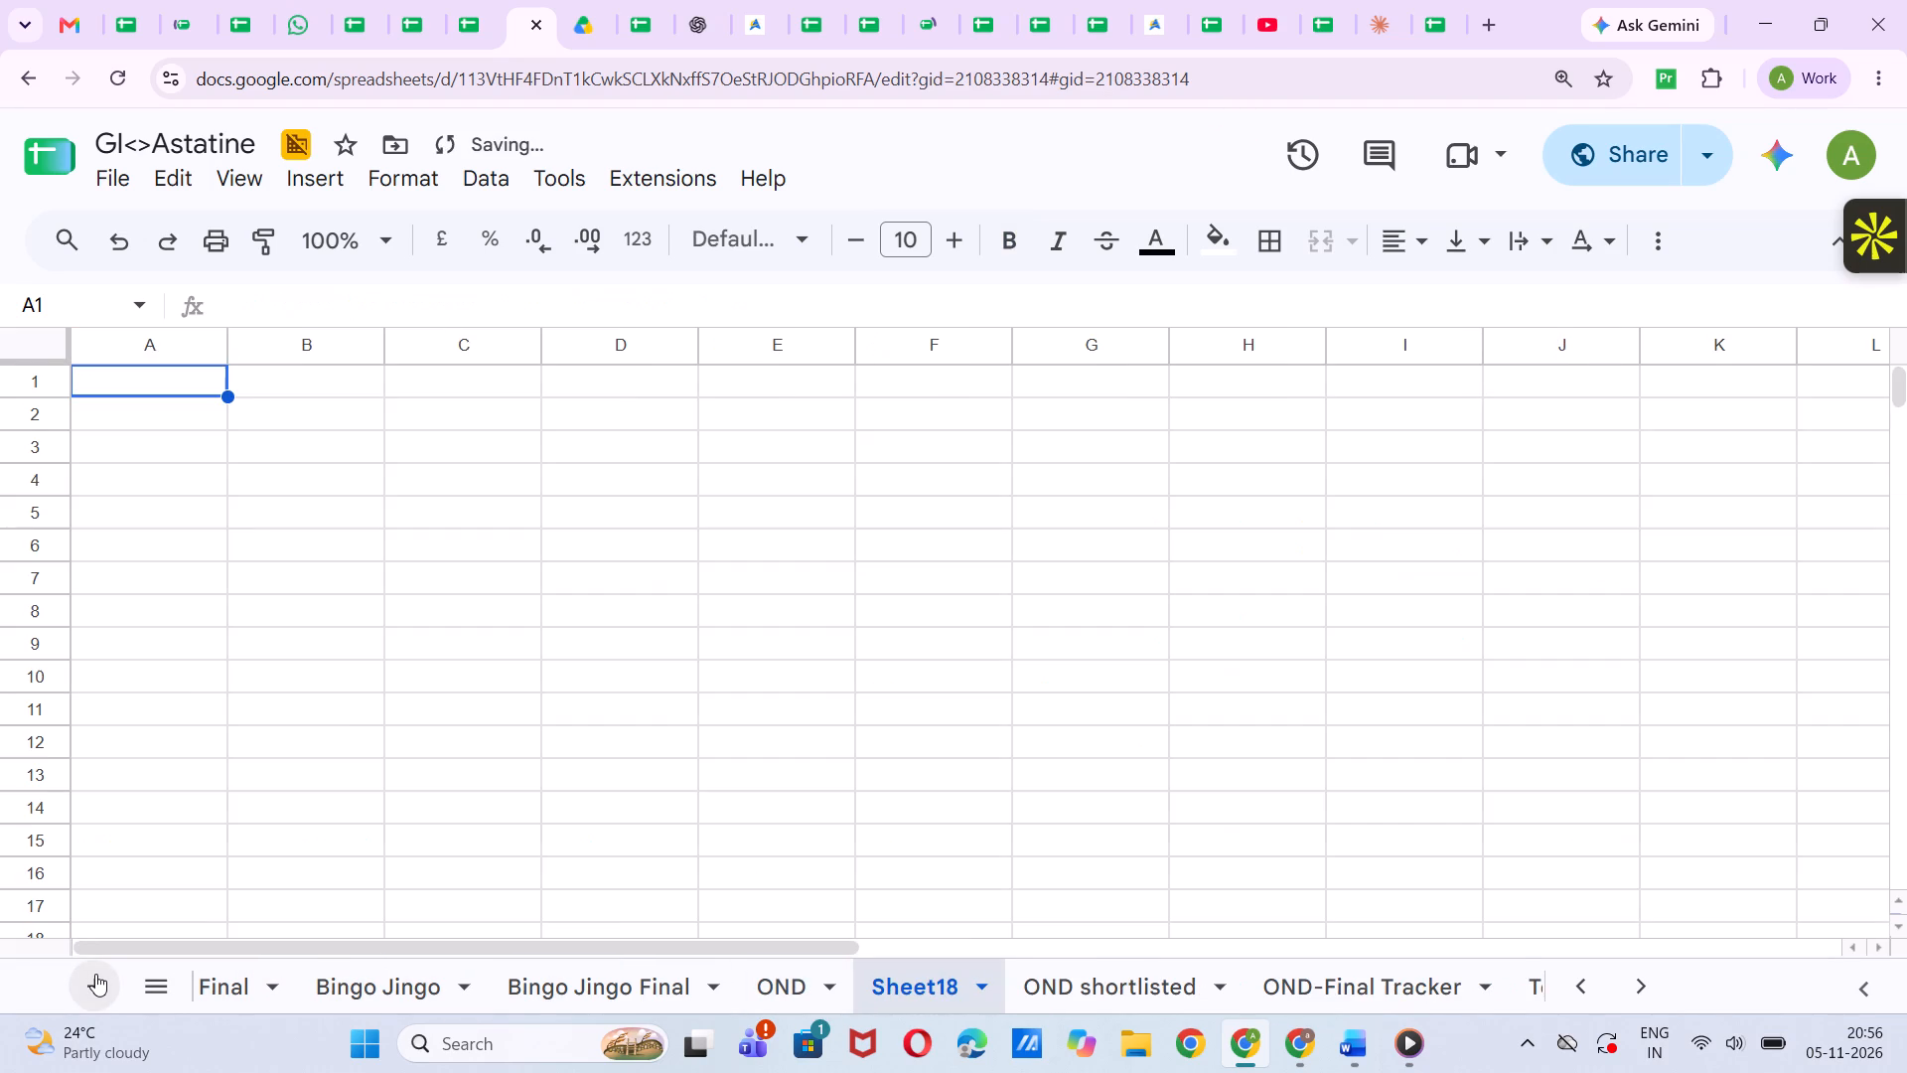
Rename the new empty sheet Sheet18 as OND-Extenstion.
double_click(935, 986)
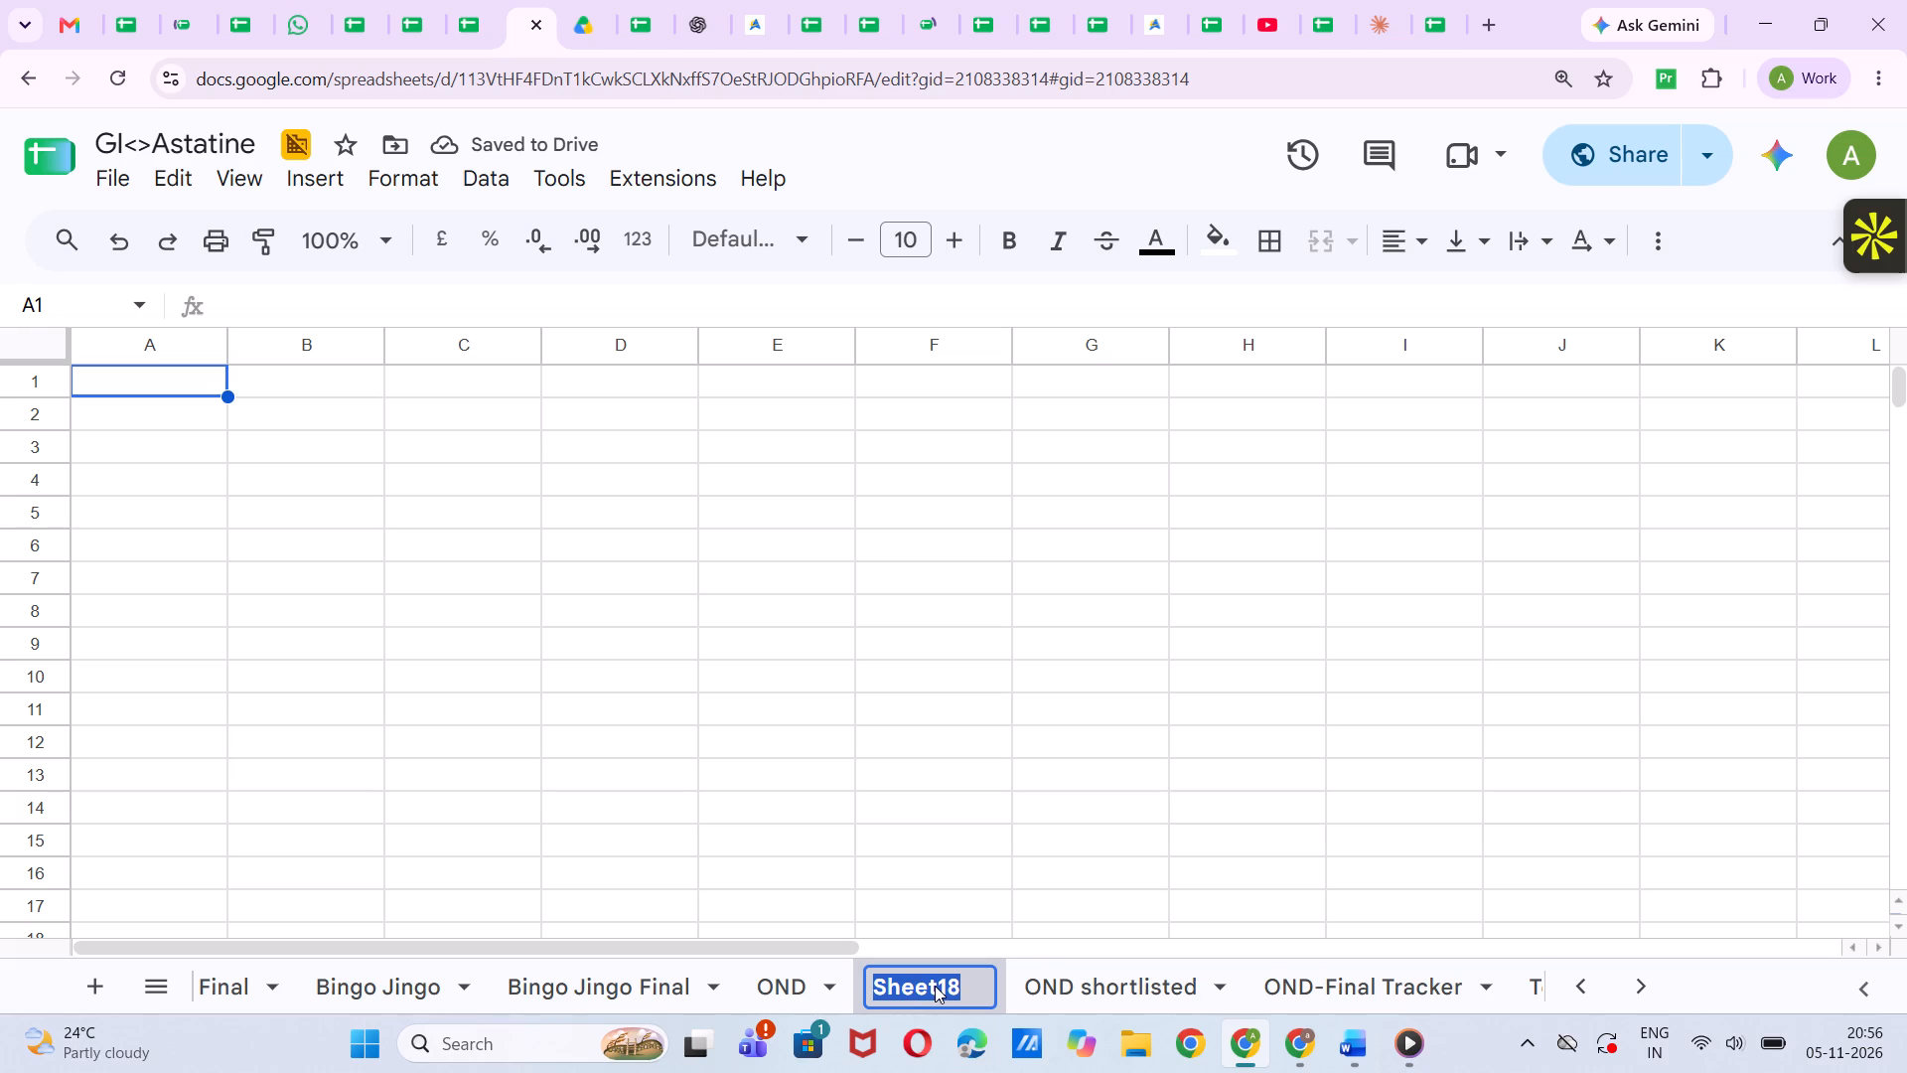
type("OND-")
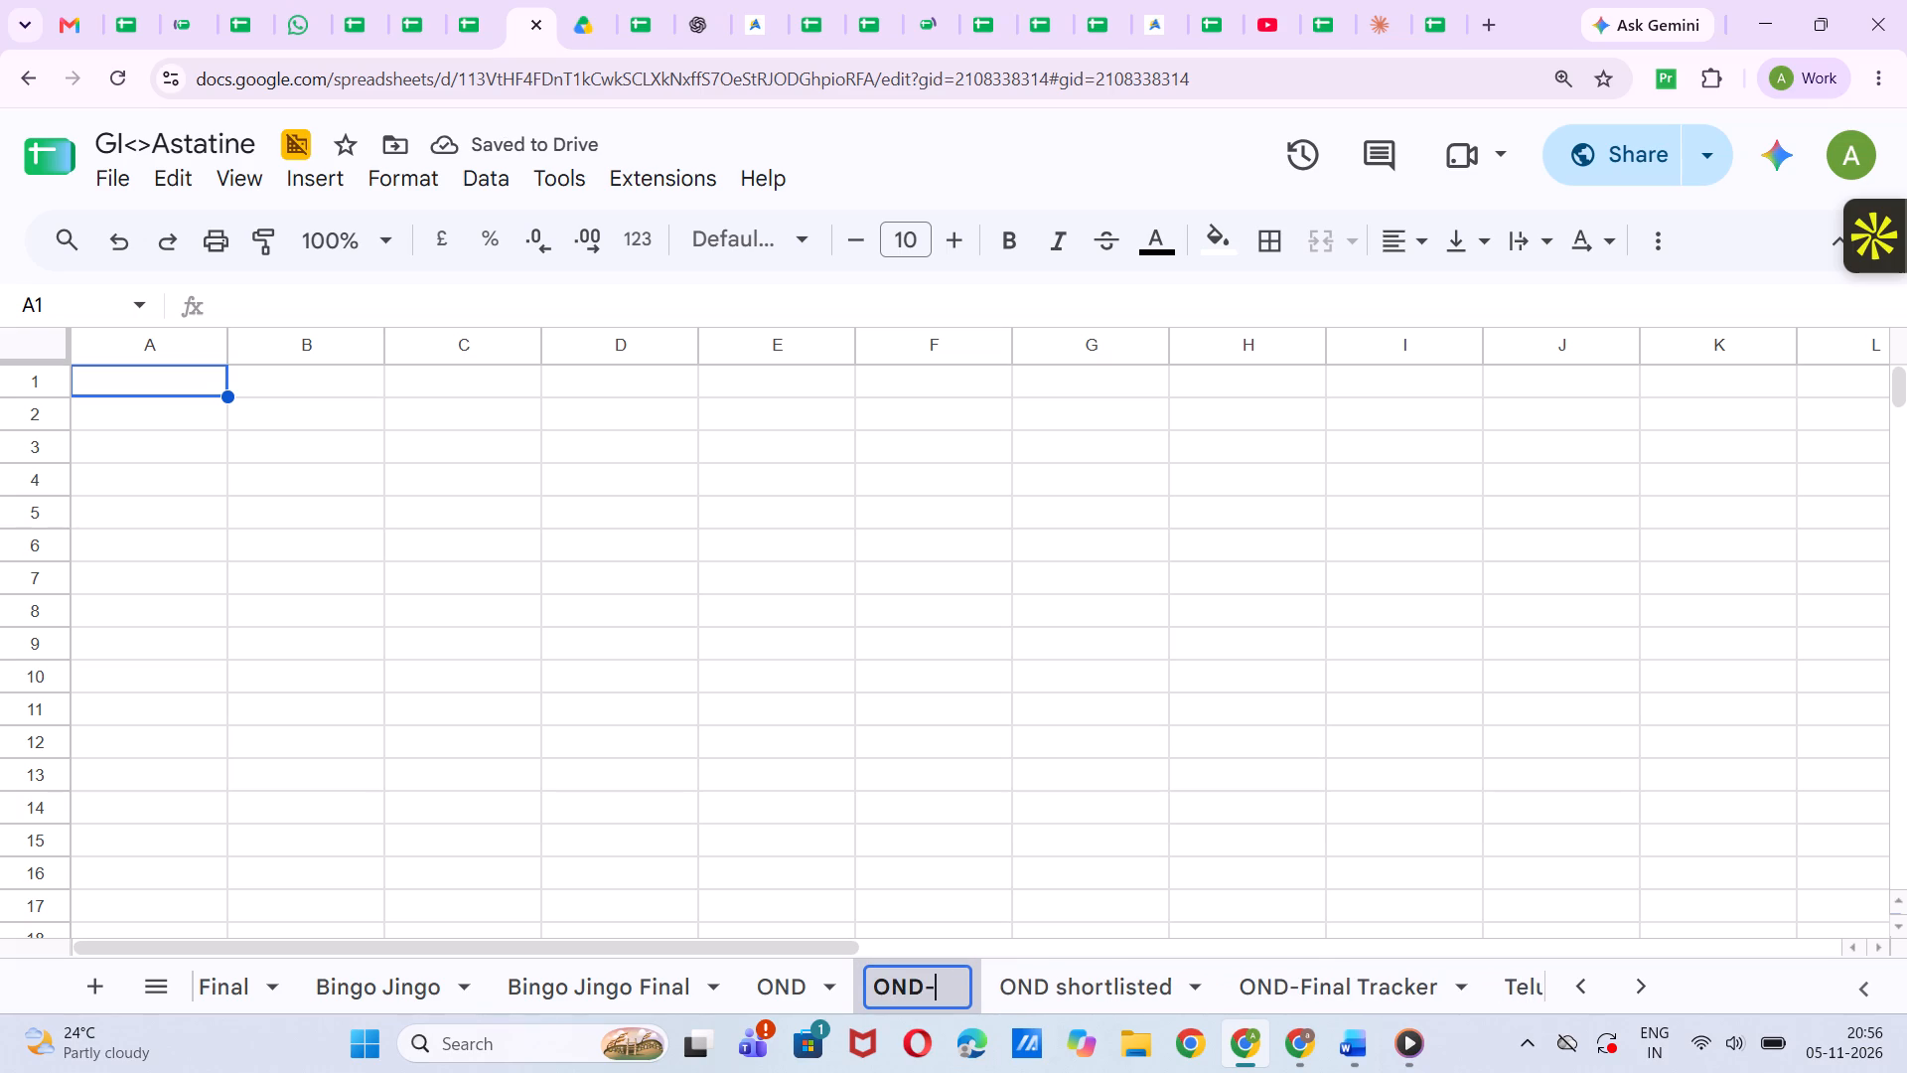
key("e")
type("xten")
type("stion")
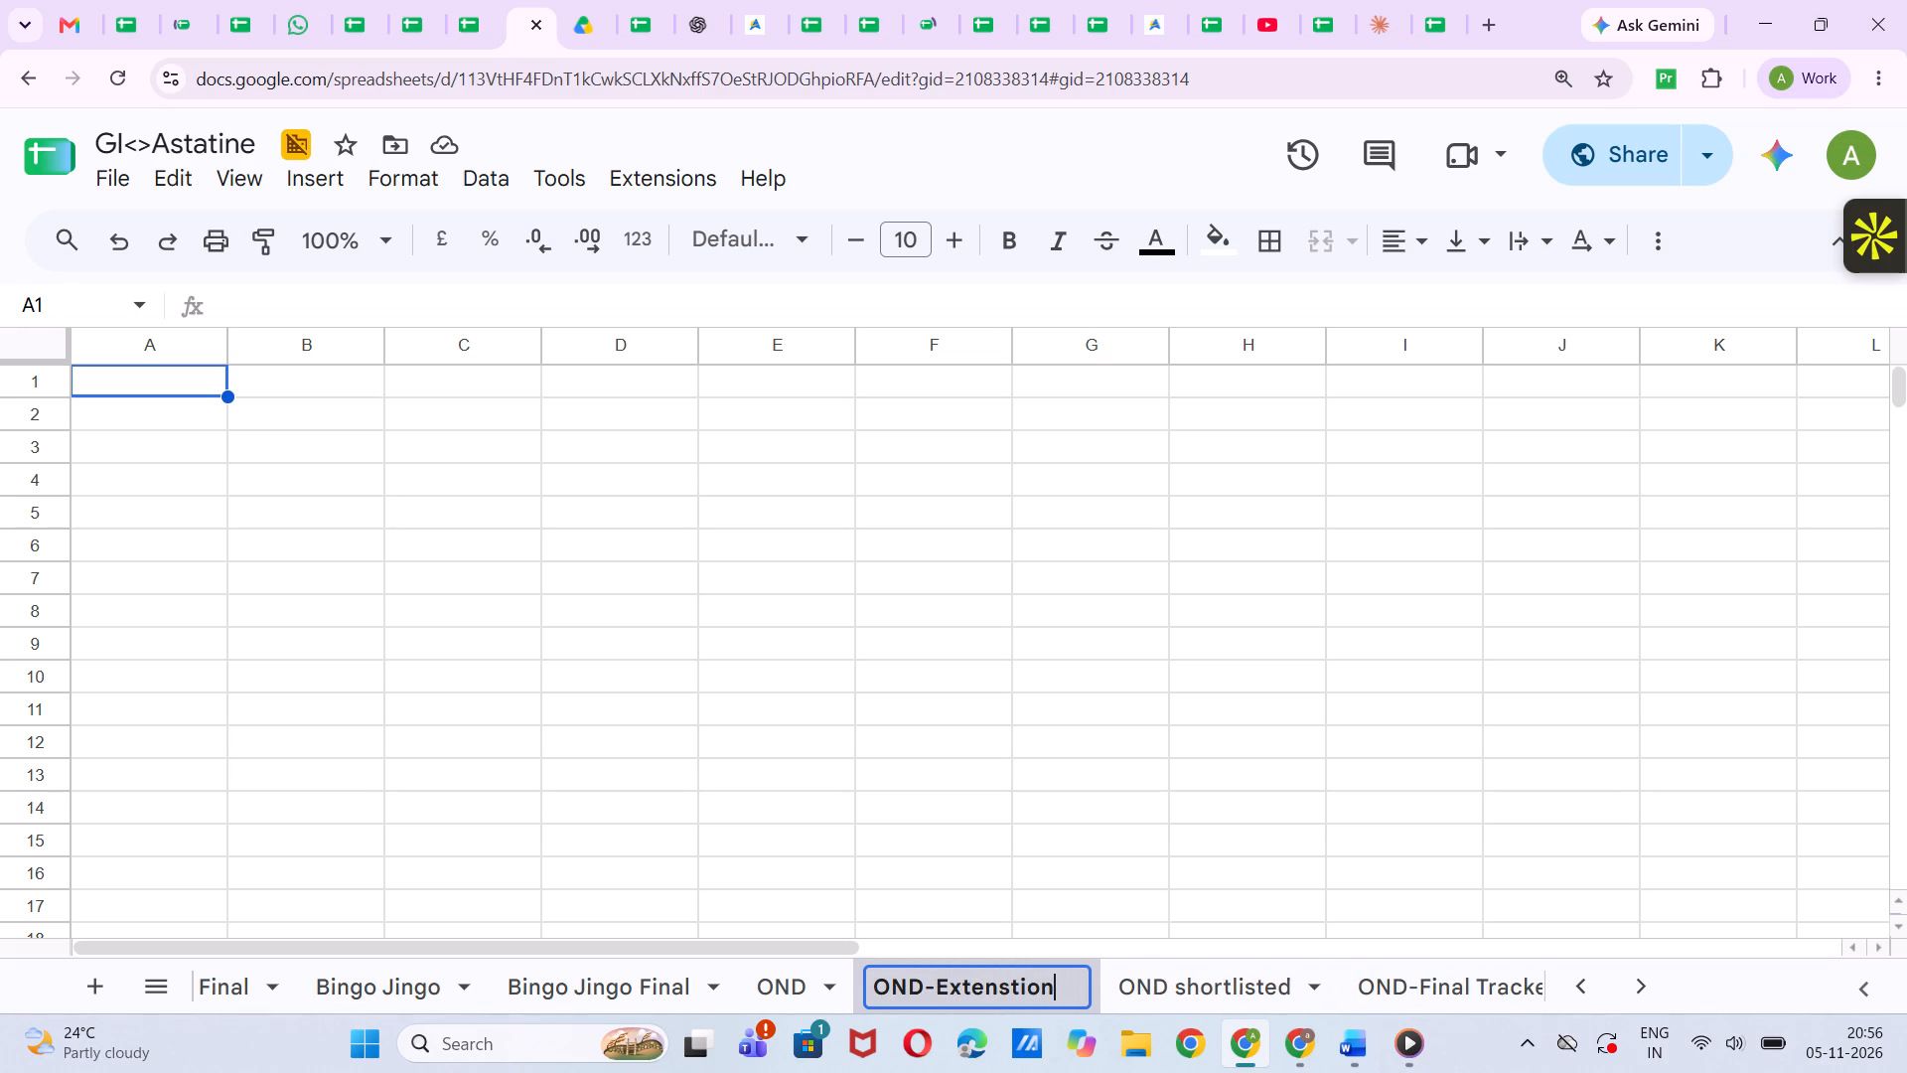
key("Return")
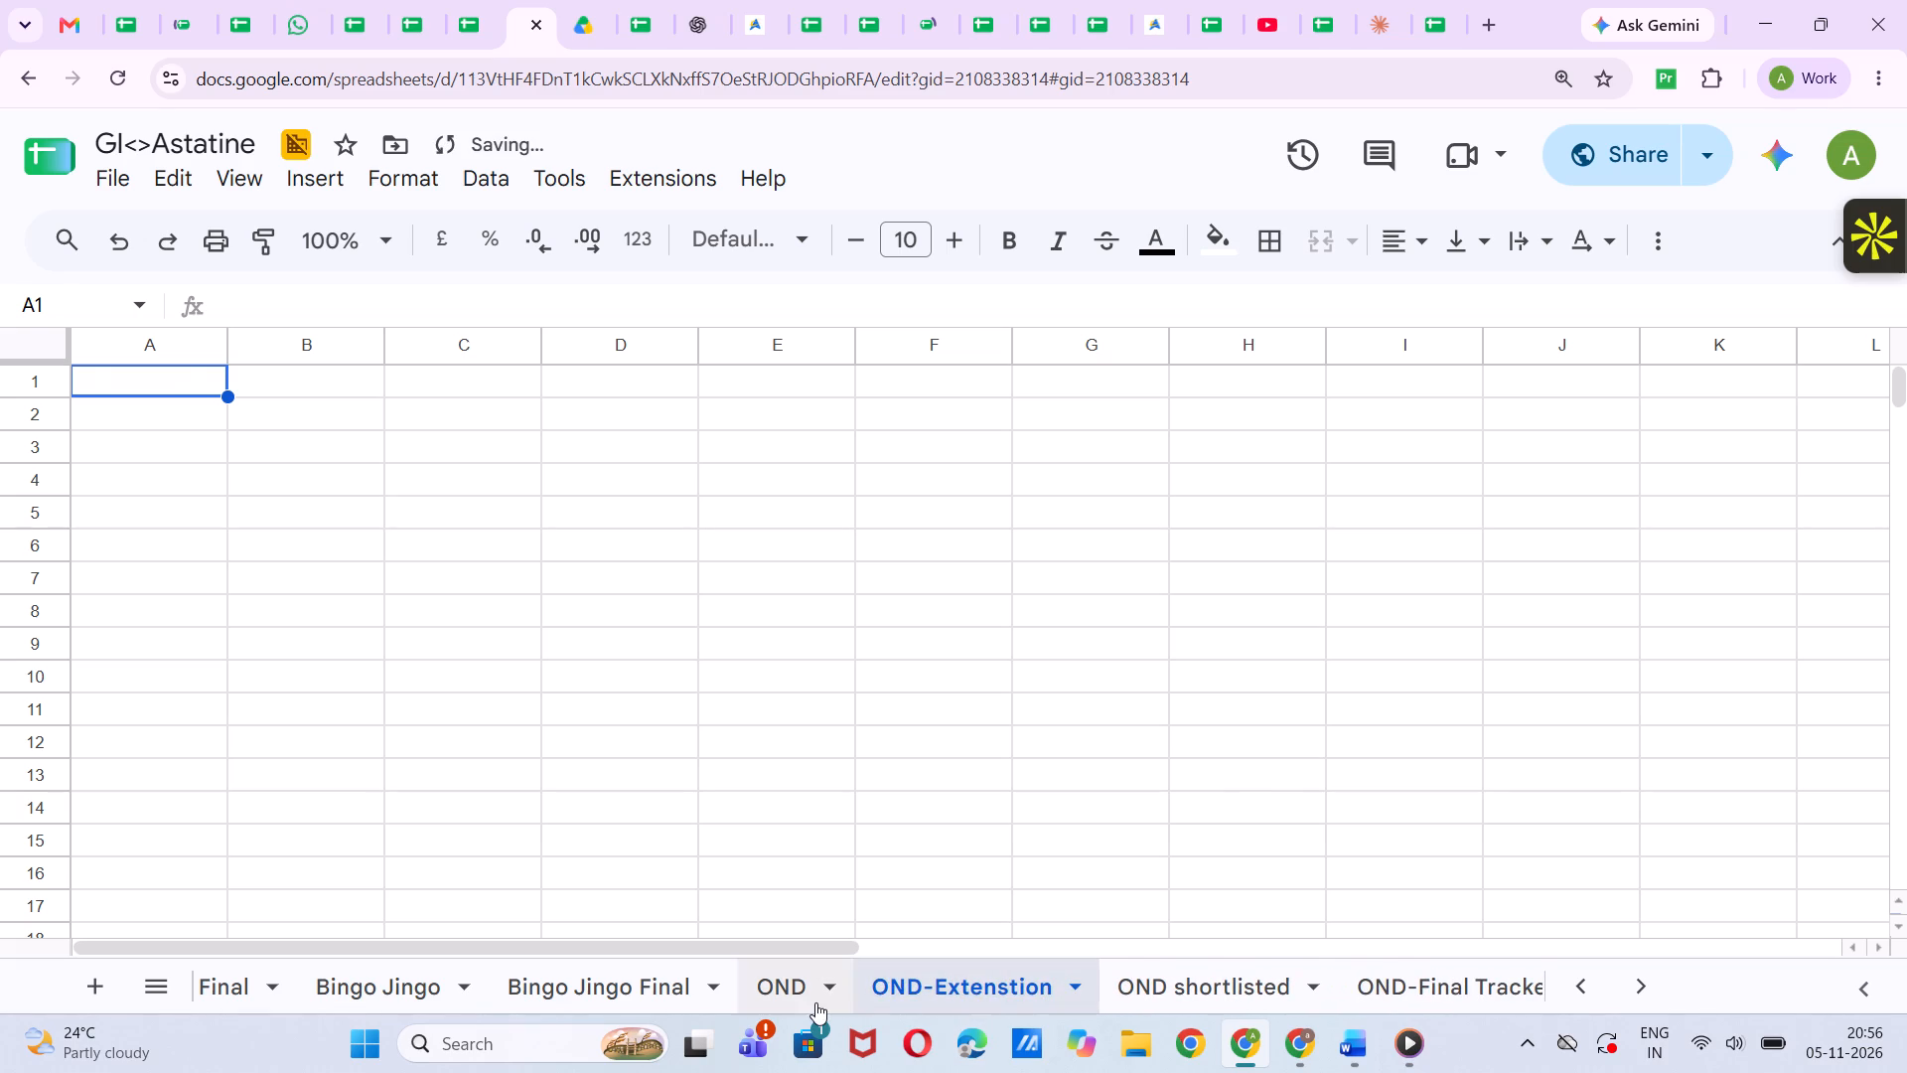
Copy the header row (row 3) of the OND sheet into row 1 of the OND-Extenstion sheet.
left_click(813, 994)
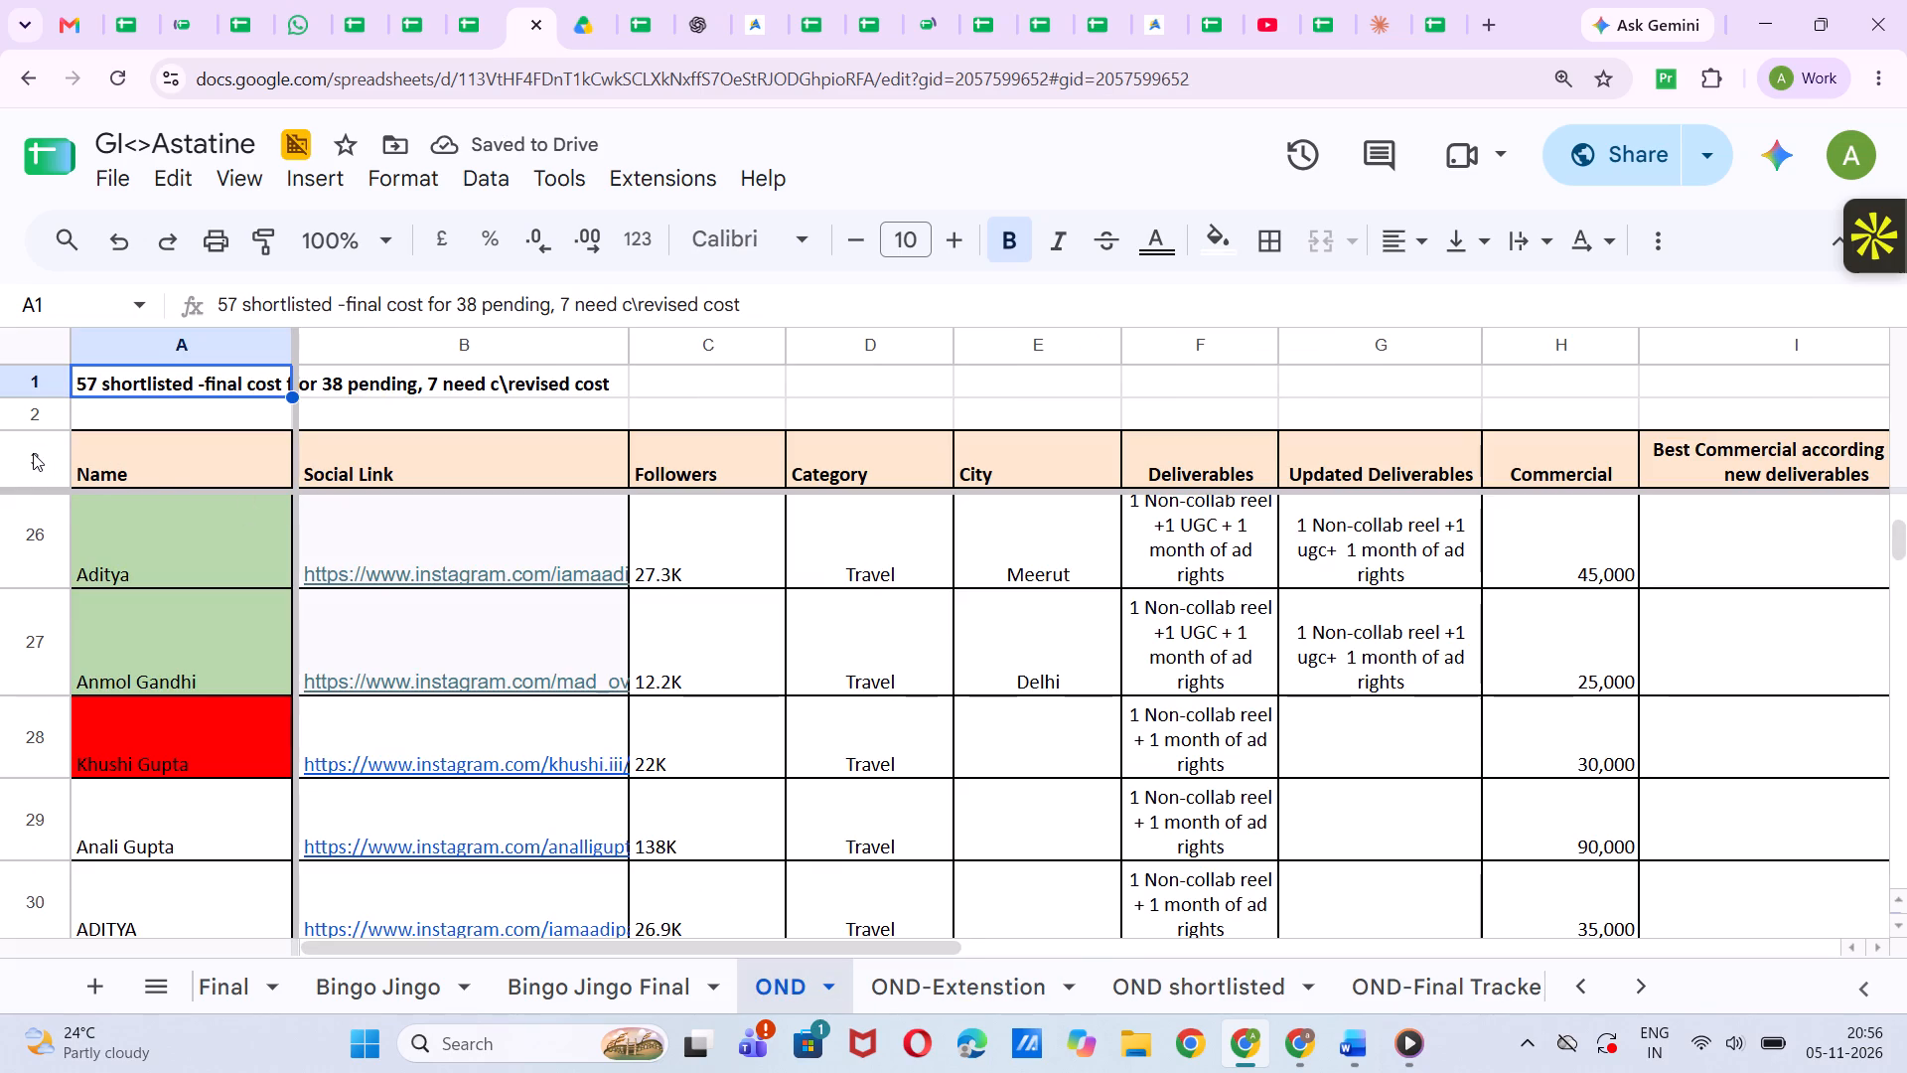
left_click(33, 453)
key("ctrl+c")
left_click(949, 974)
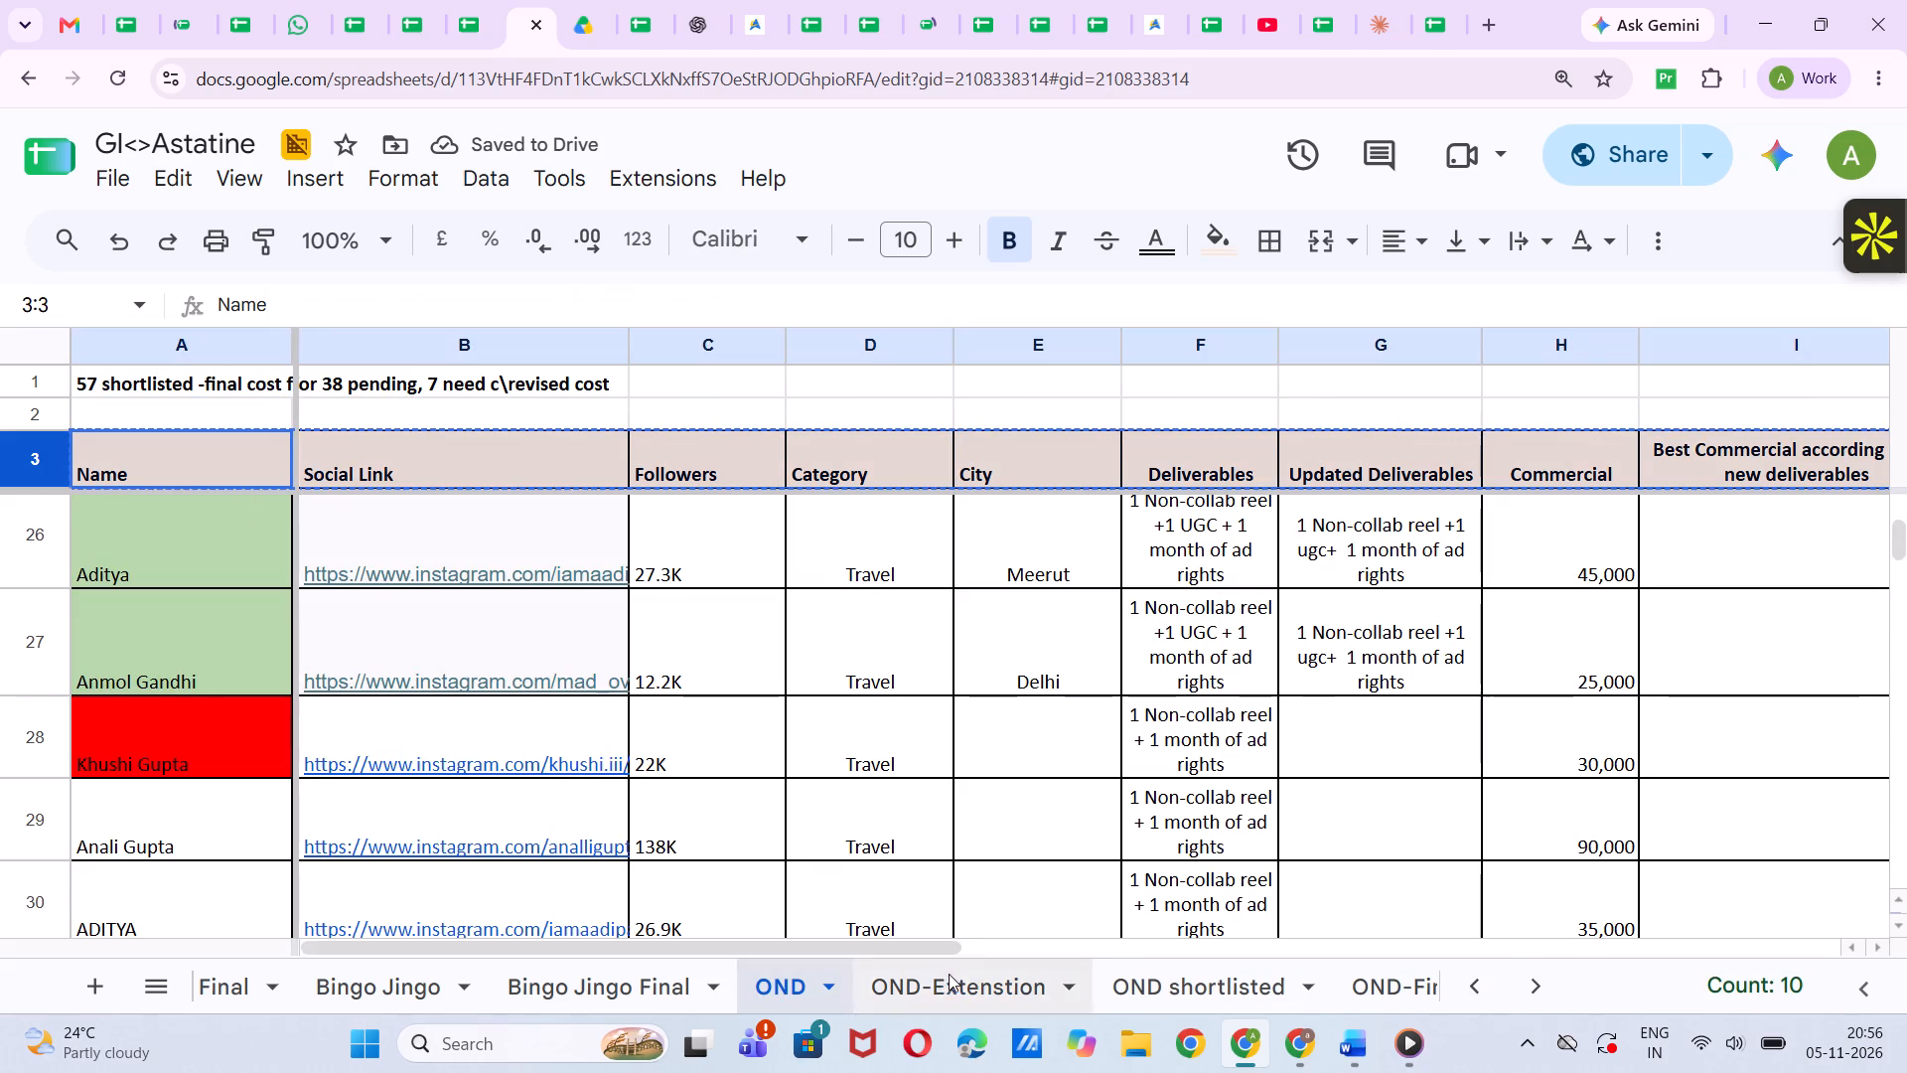
key("ctrl+v")
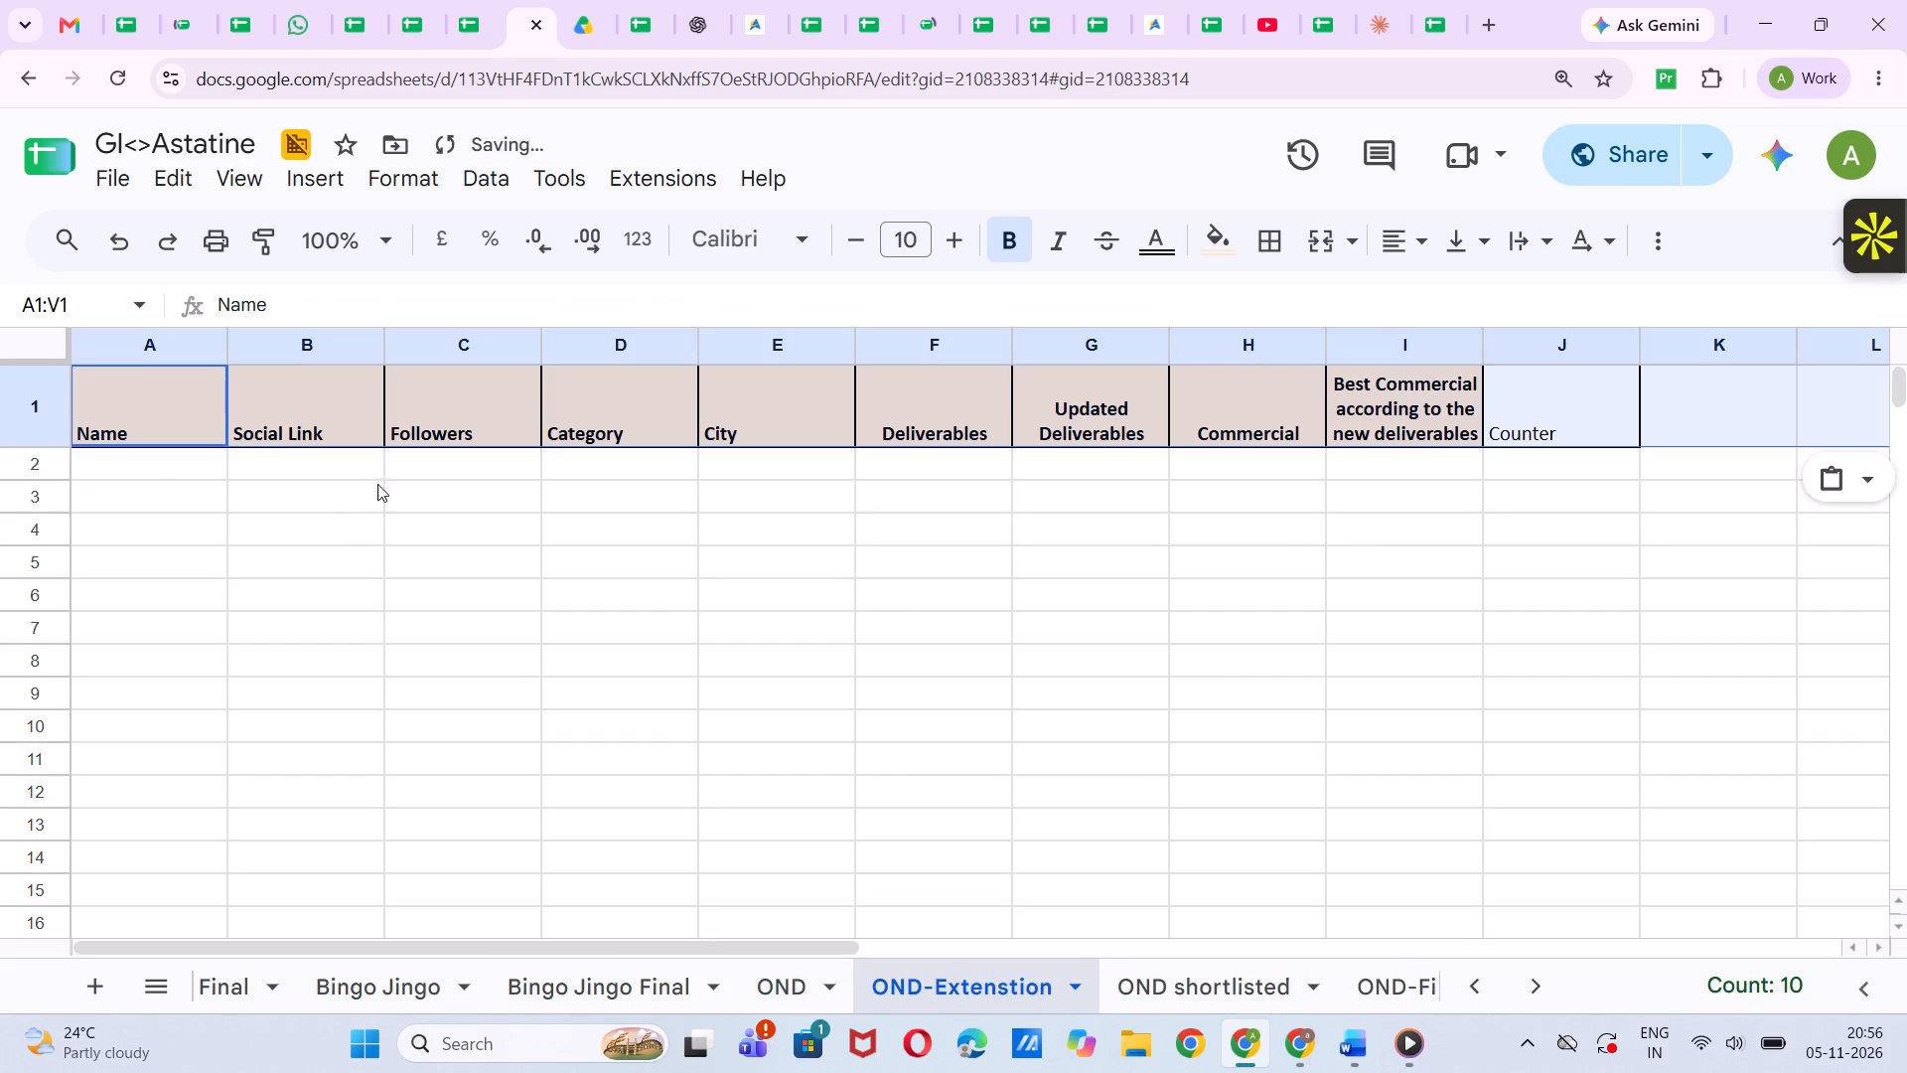
left_click(969, 641)
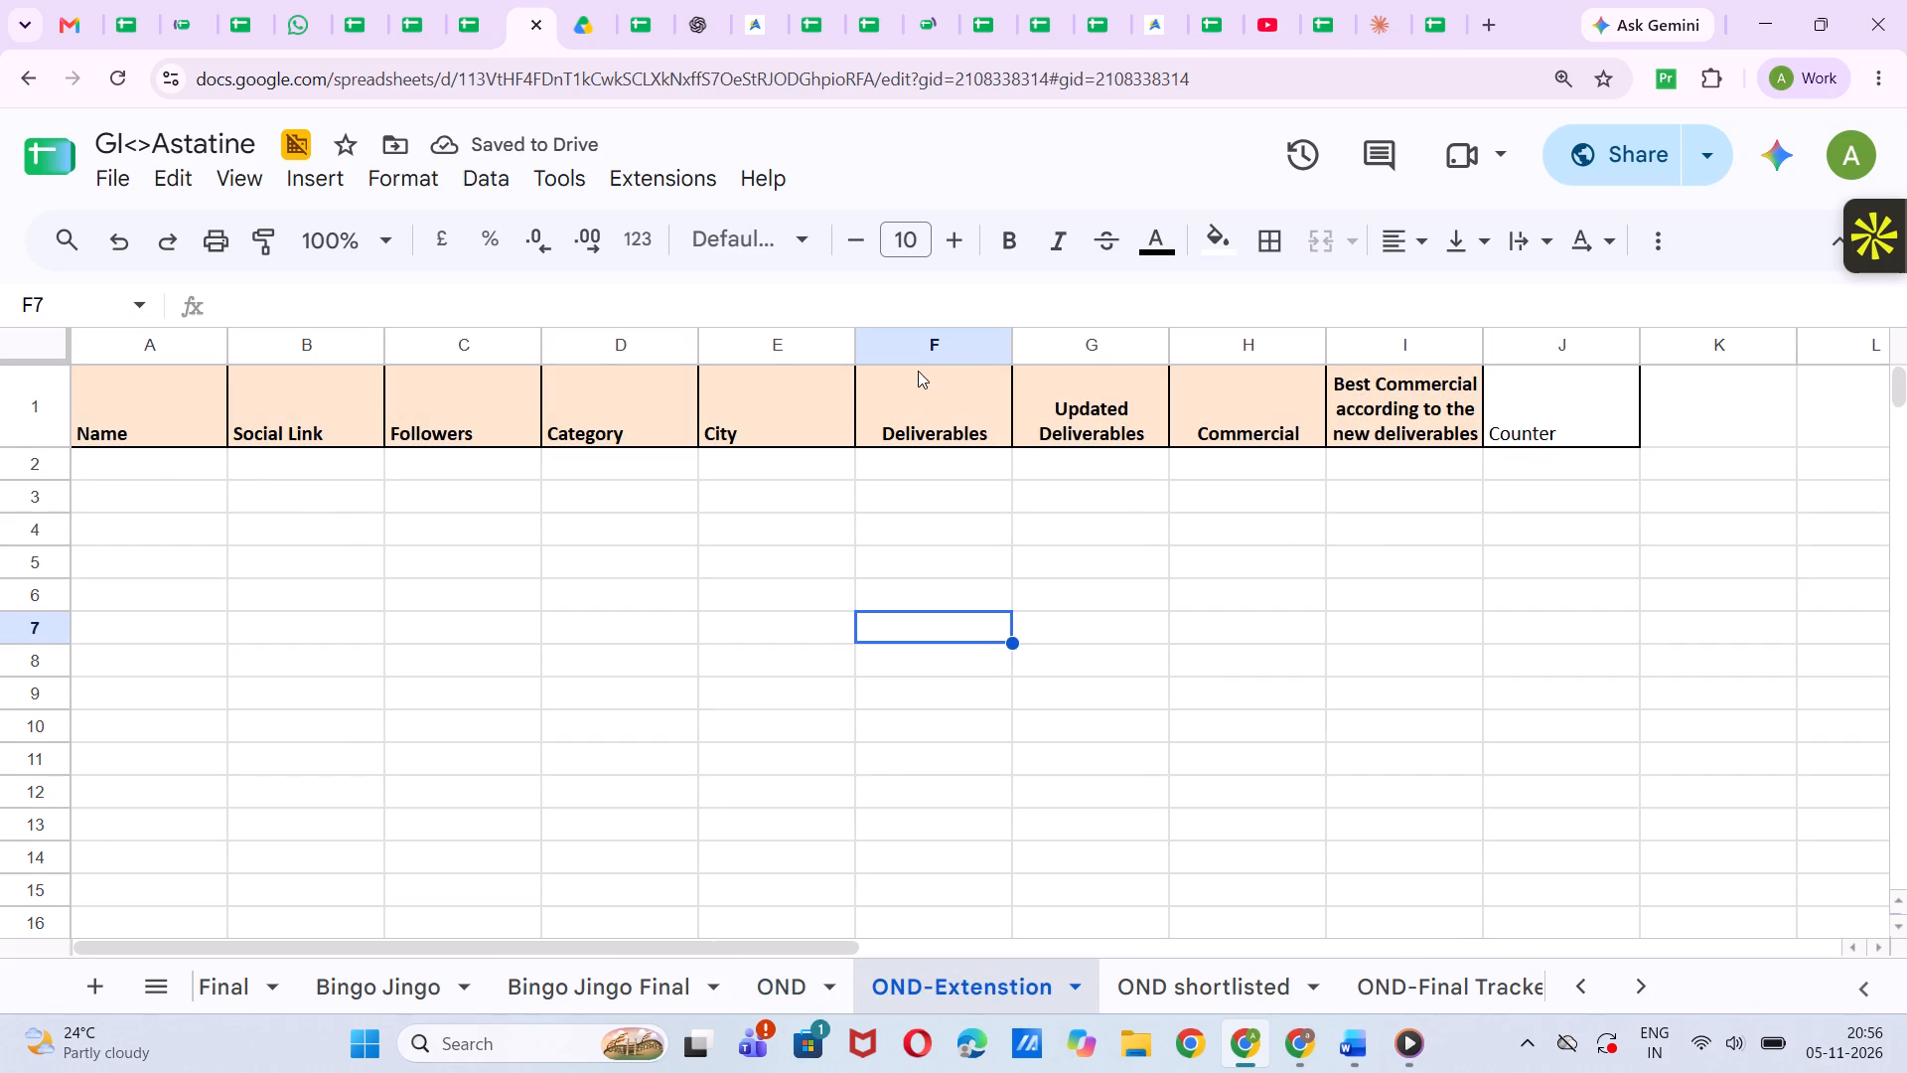
Delete the Updated Deliverables column from the OND-Extenstion sheet.
right_click(1051, 340)
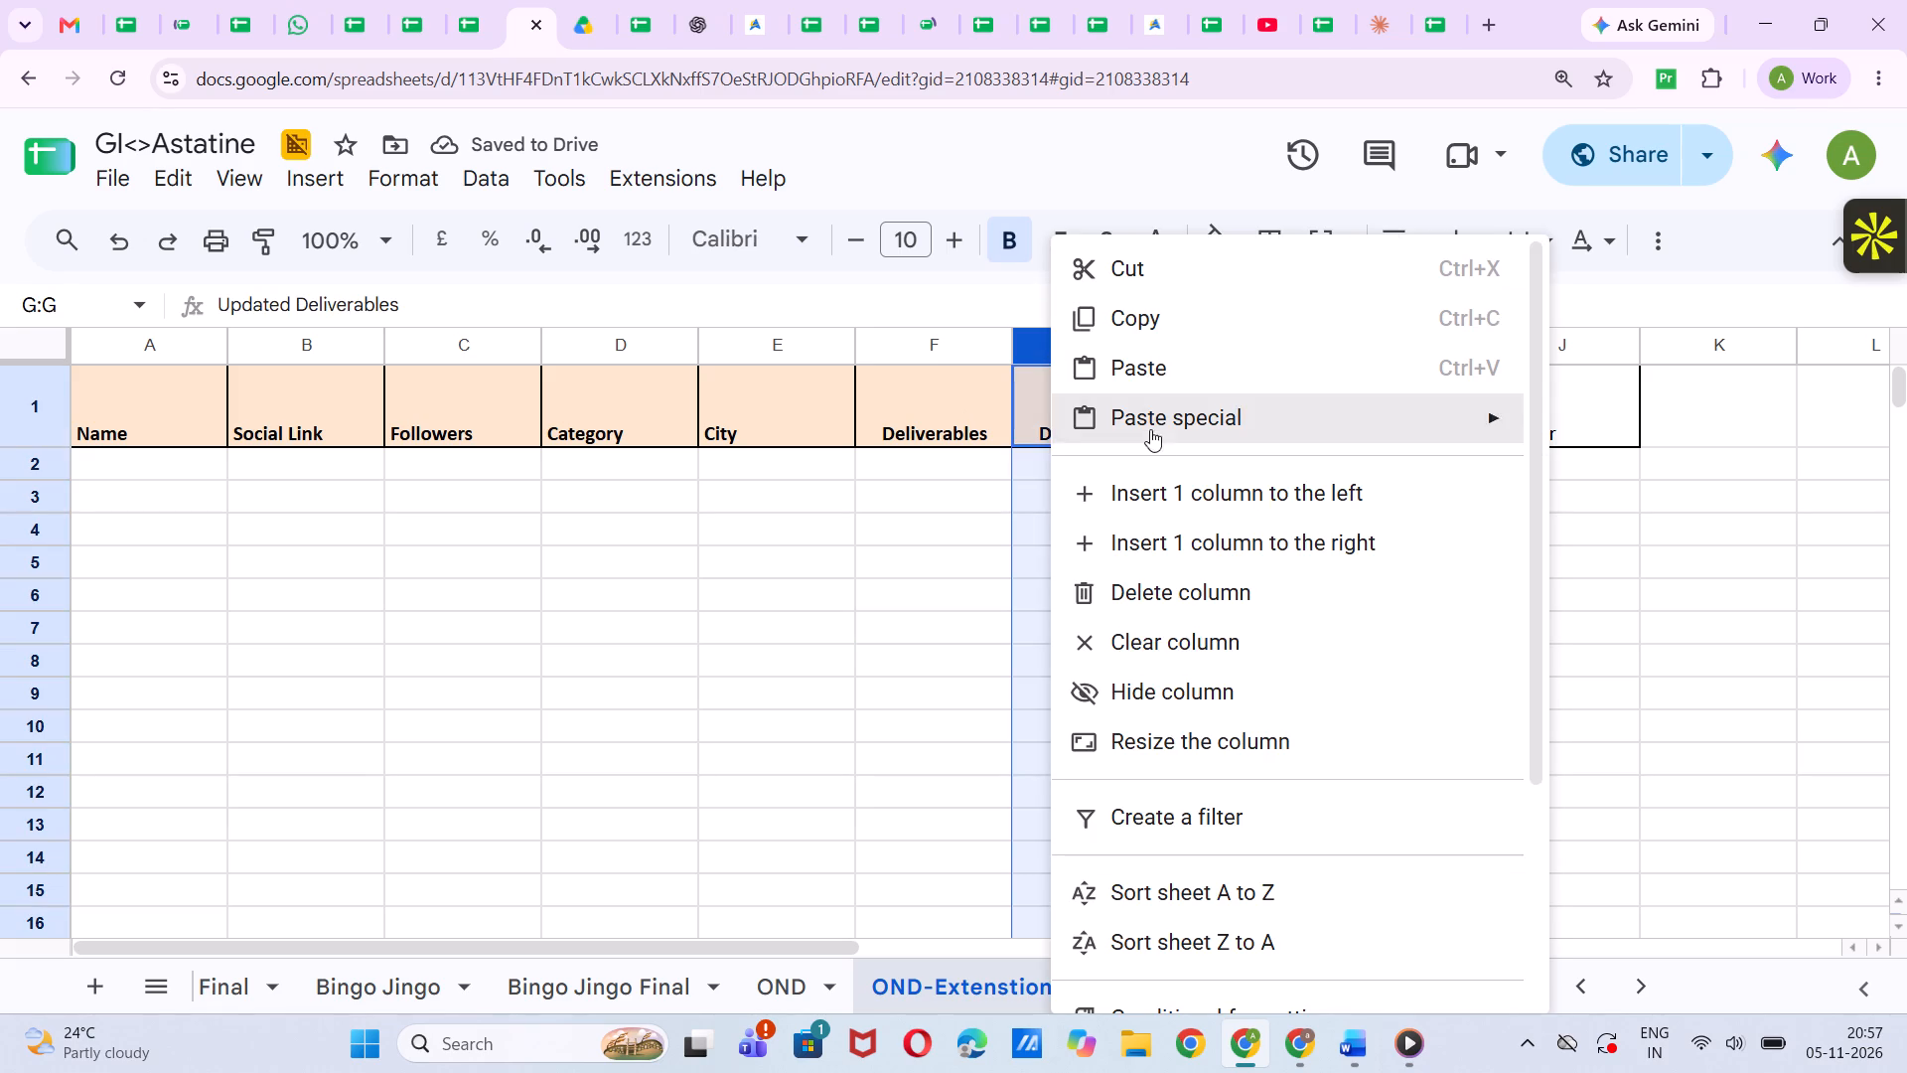
left_click(1218, 599)
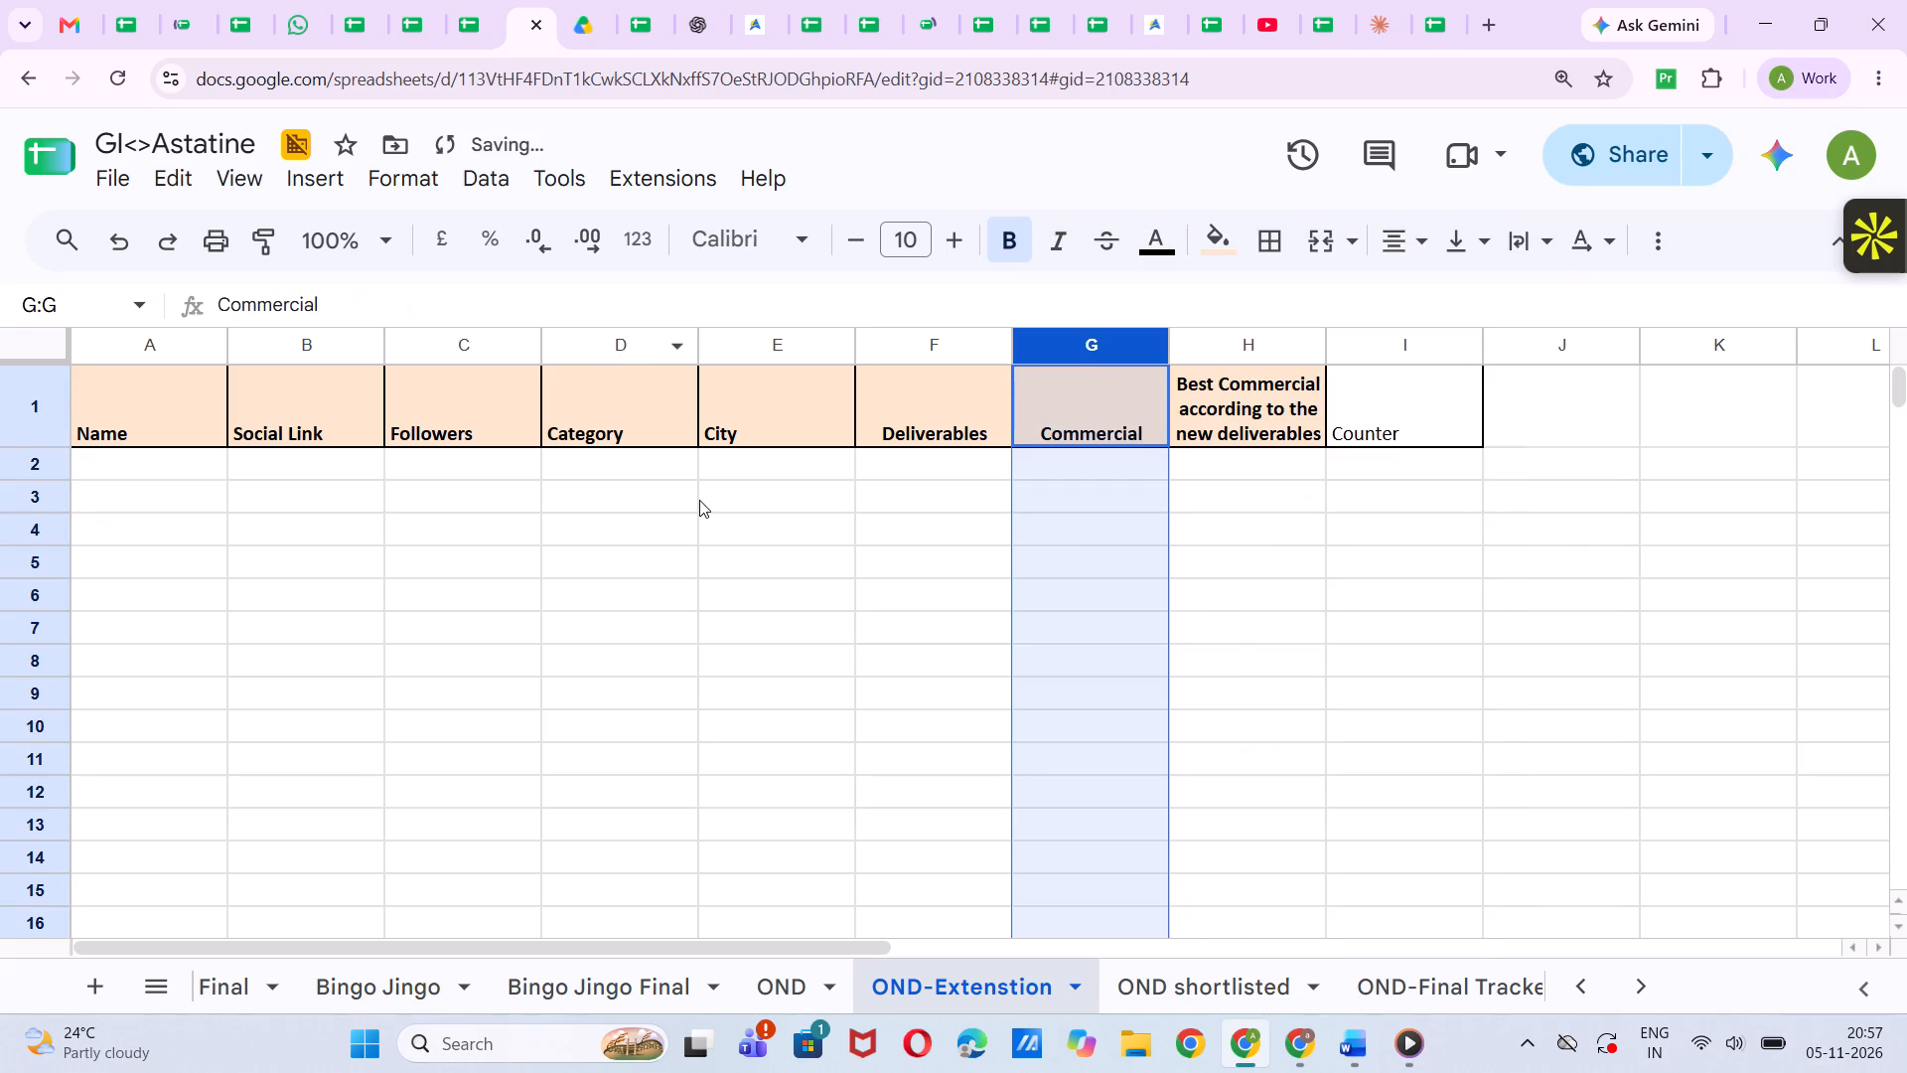
left_click(699, 500)
Enter '1 non-collab reel + 1 UGC + 1 month of ad rights' in cell F2 under Deliverables.
left_click(907, 472)
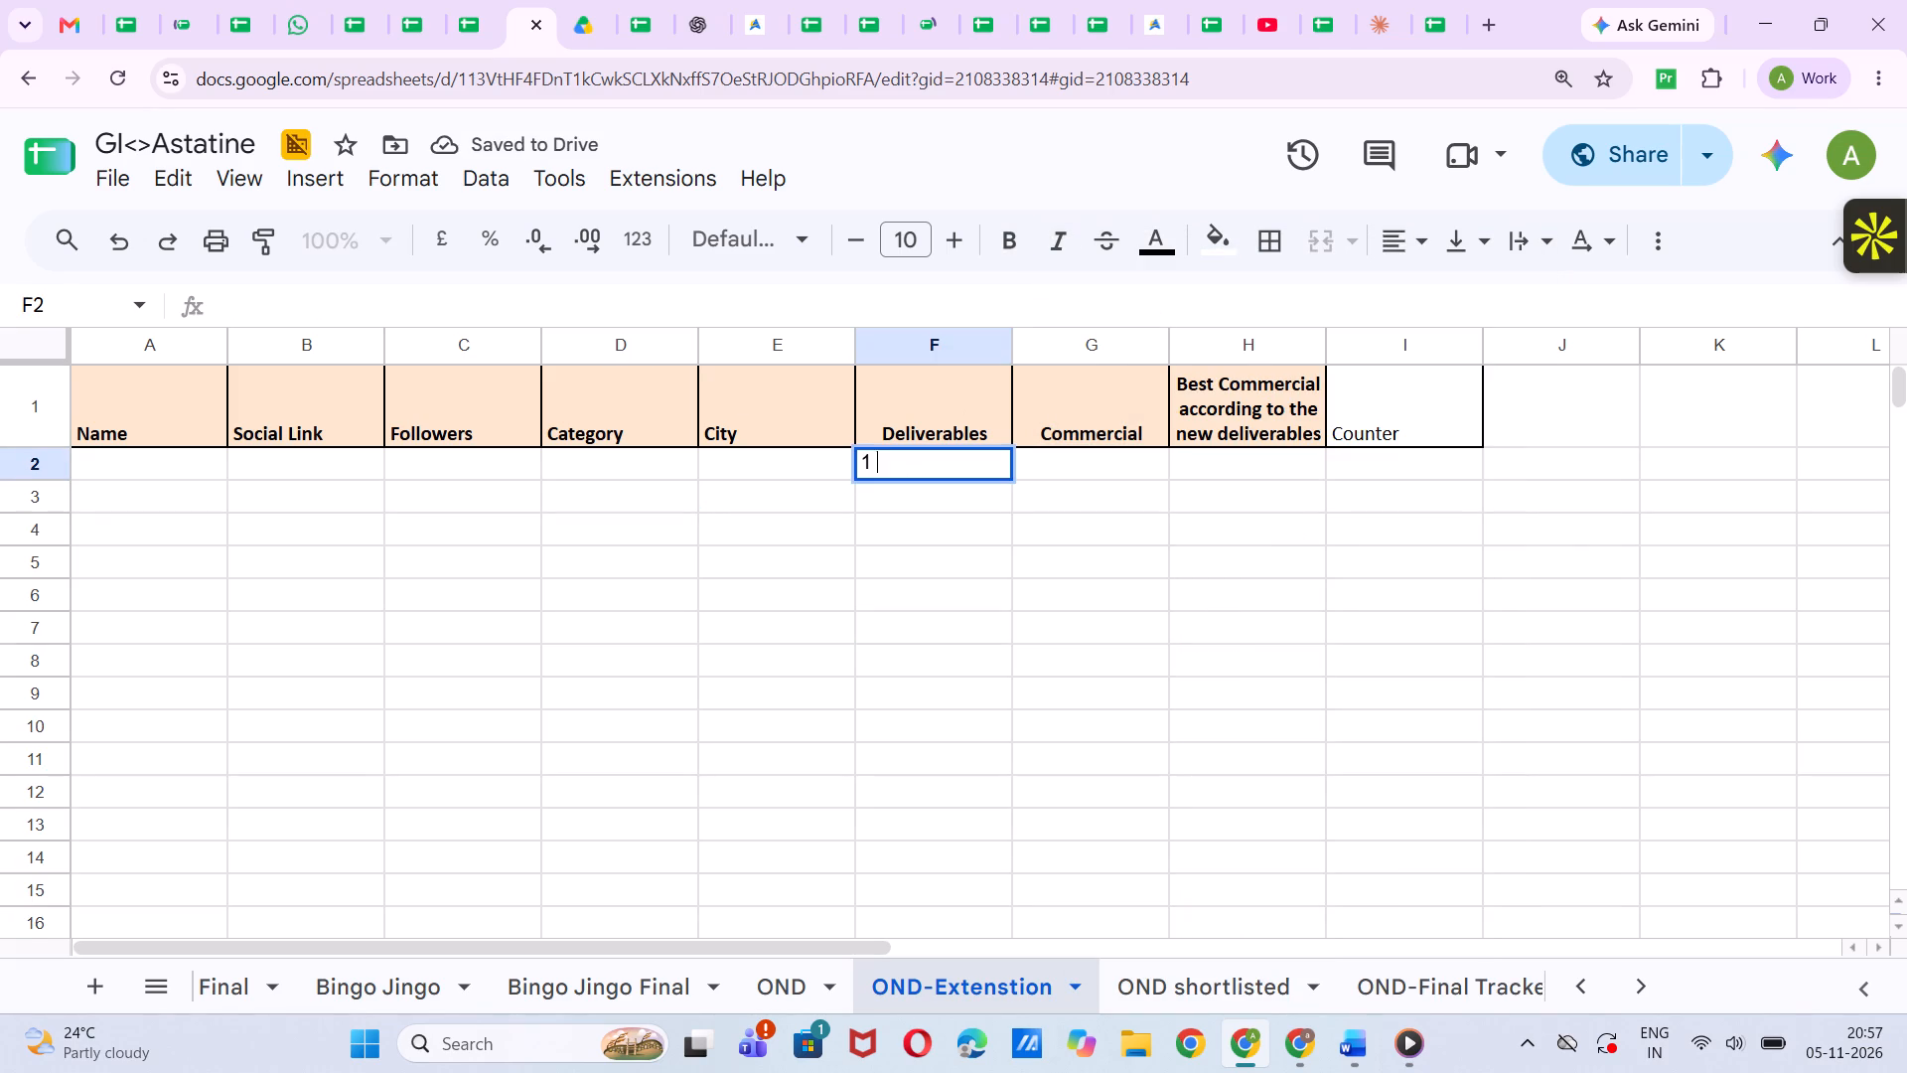
type("non")
type("-colla")
type("b reel + 1")
key("space")
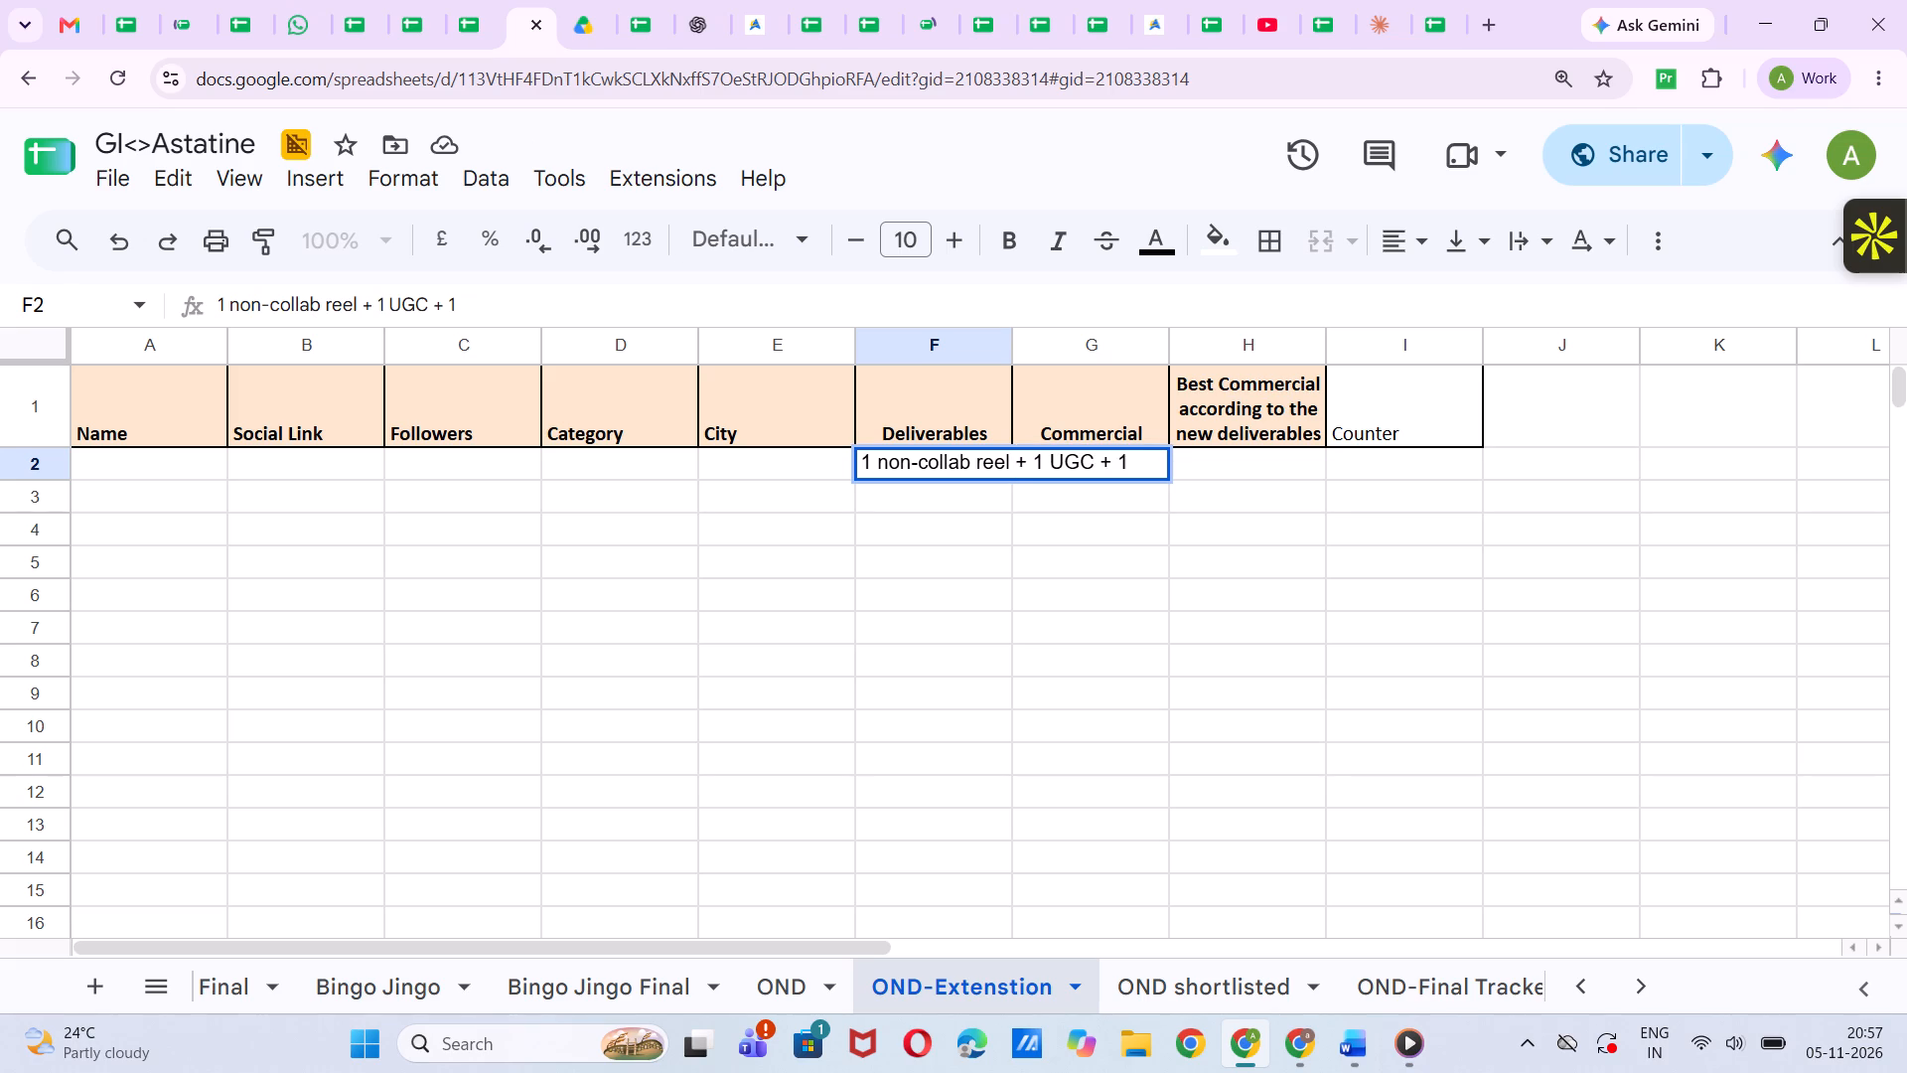
type("month of ad rights")
key("Return")
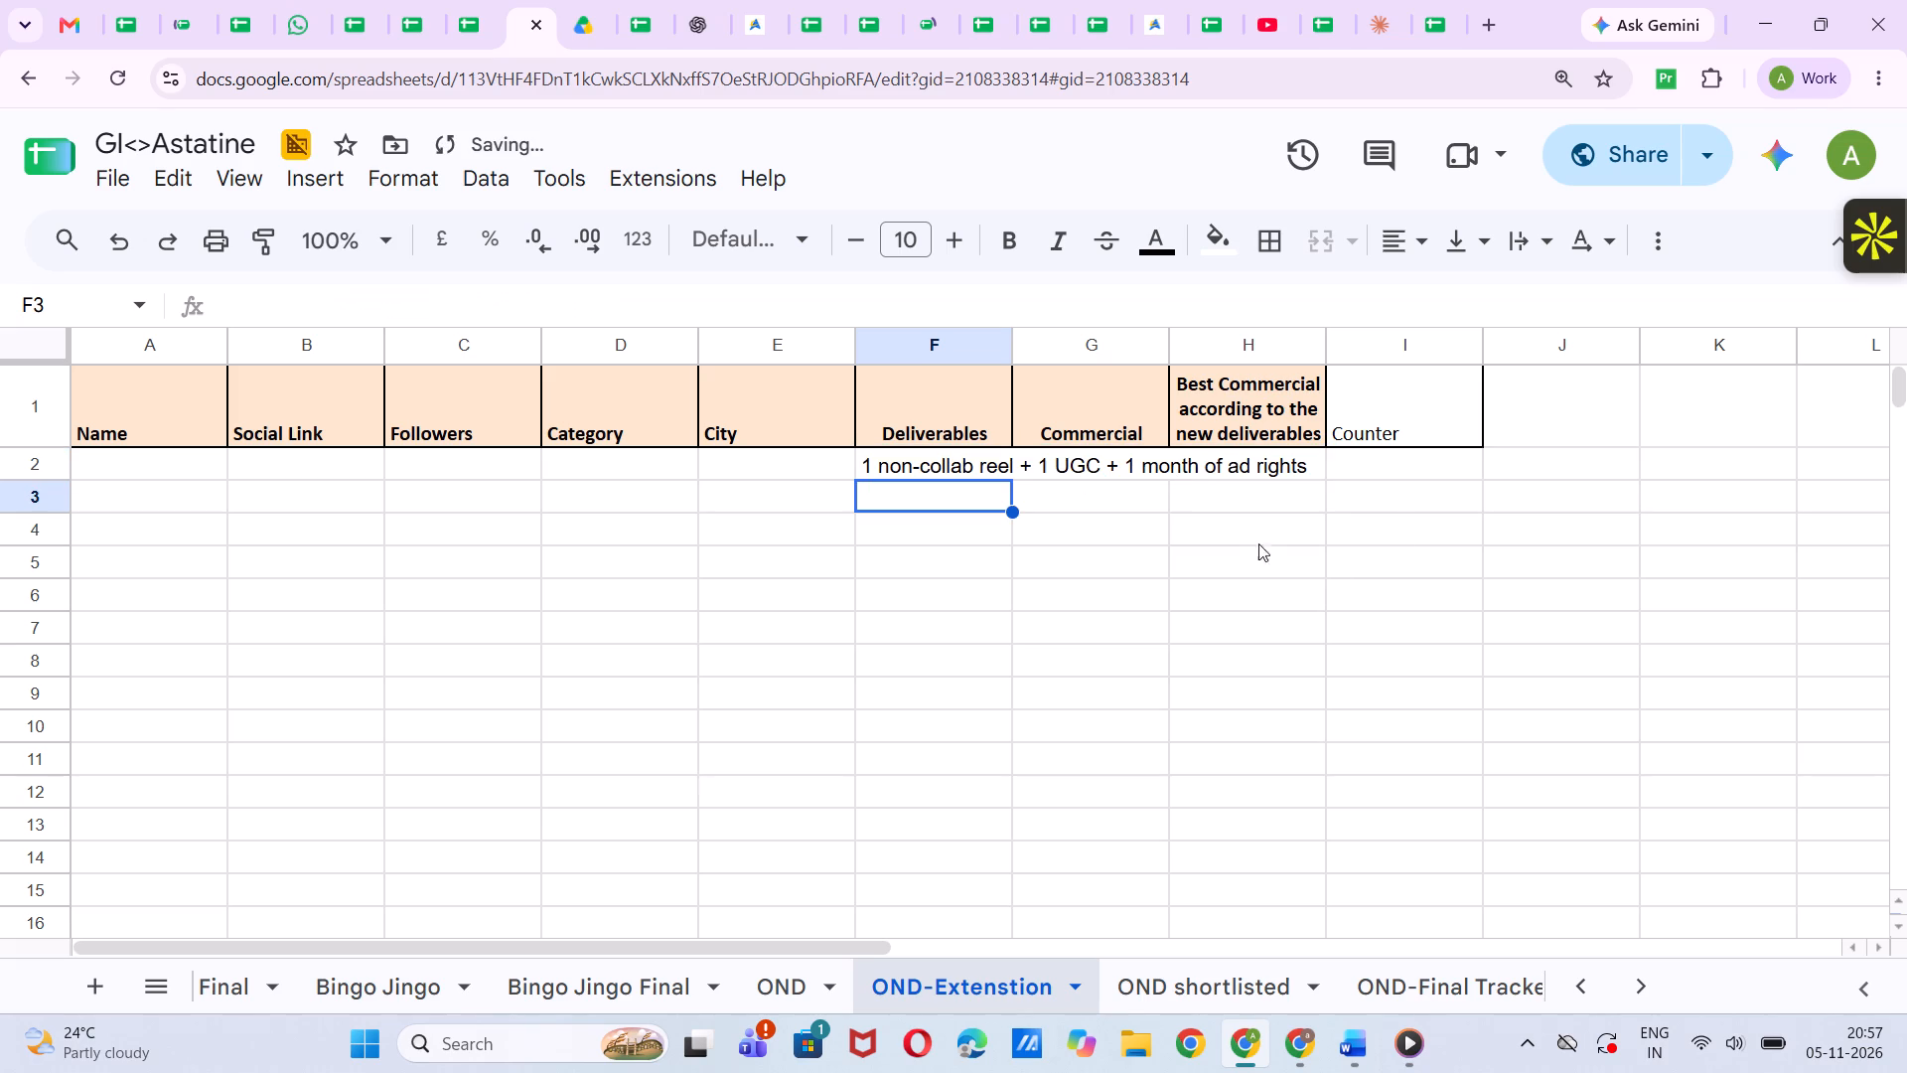
Delete columns H and I, 'Best Commercial according to the new deliverables' and 'Counter'.
left_click(1219, 343)
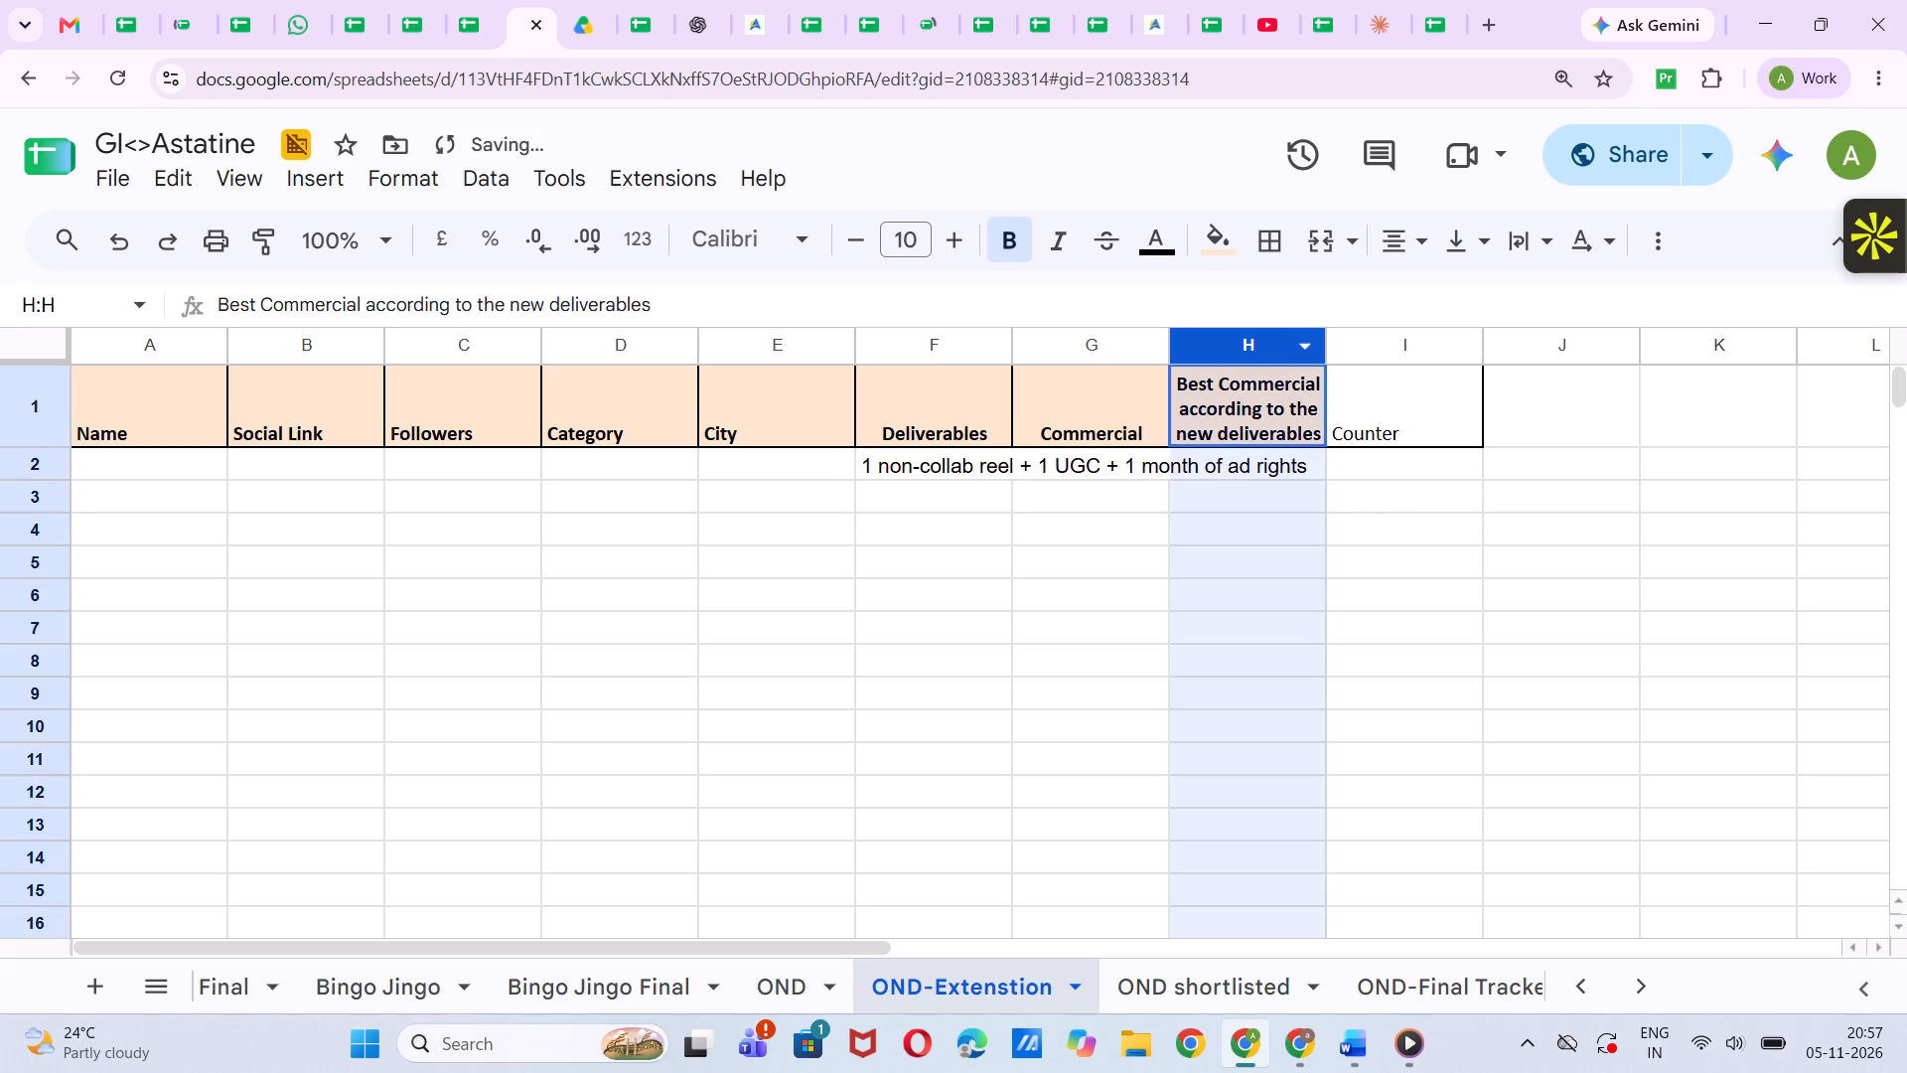
key("shift+Right")
right_click(1219, 343)
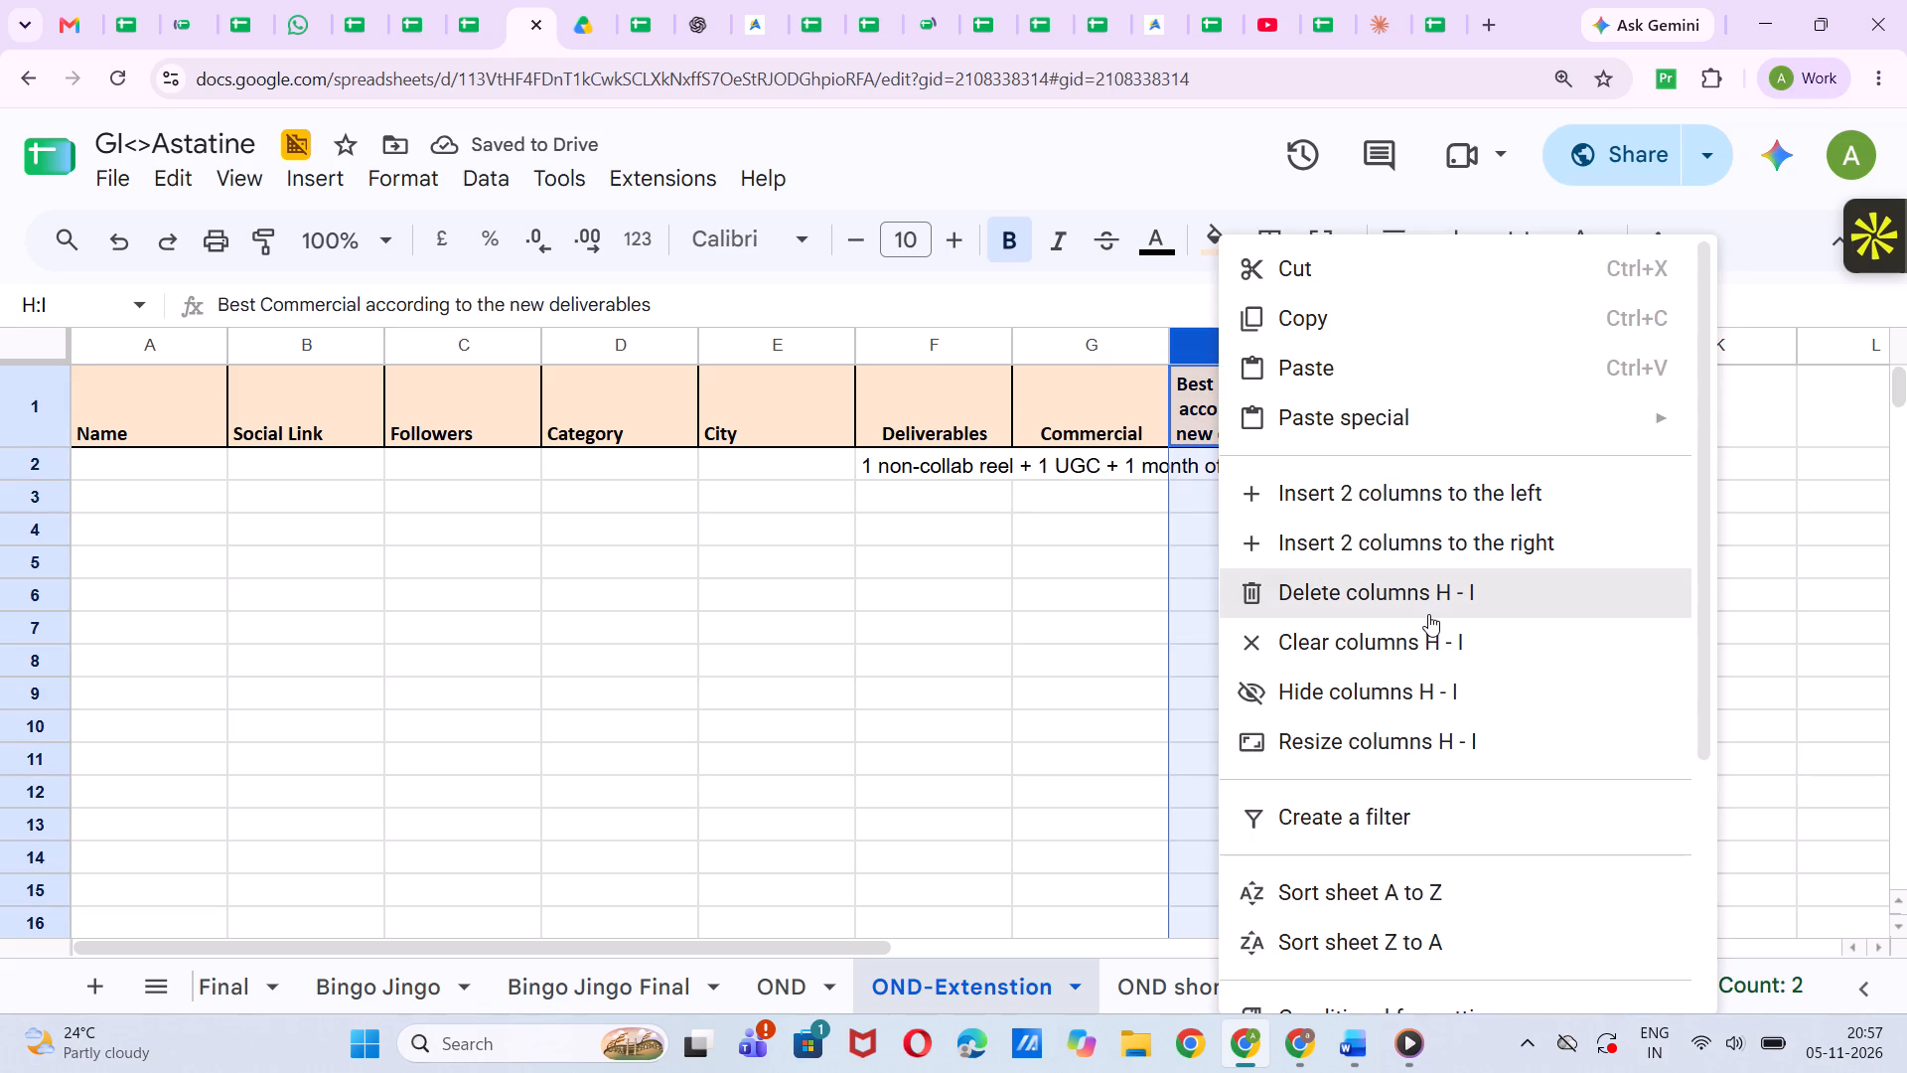
left_click(1428, 612)
Format the deliverables text in F2 with centred horizontal alignment, text wrapping and middle vertical alignment.
left_click(940, 417)
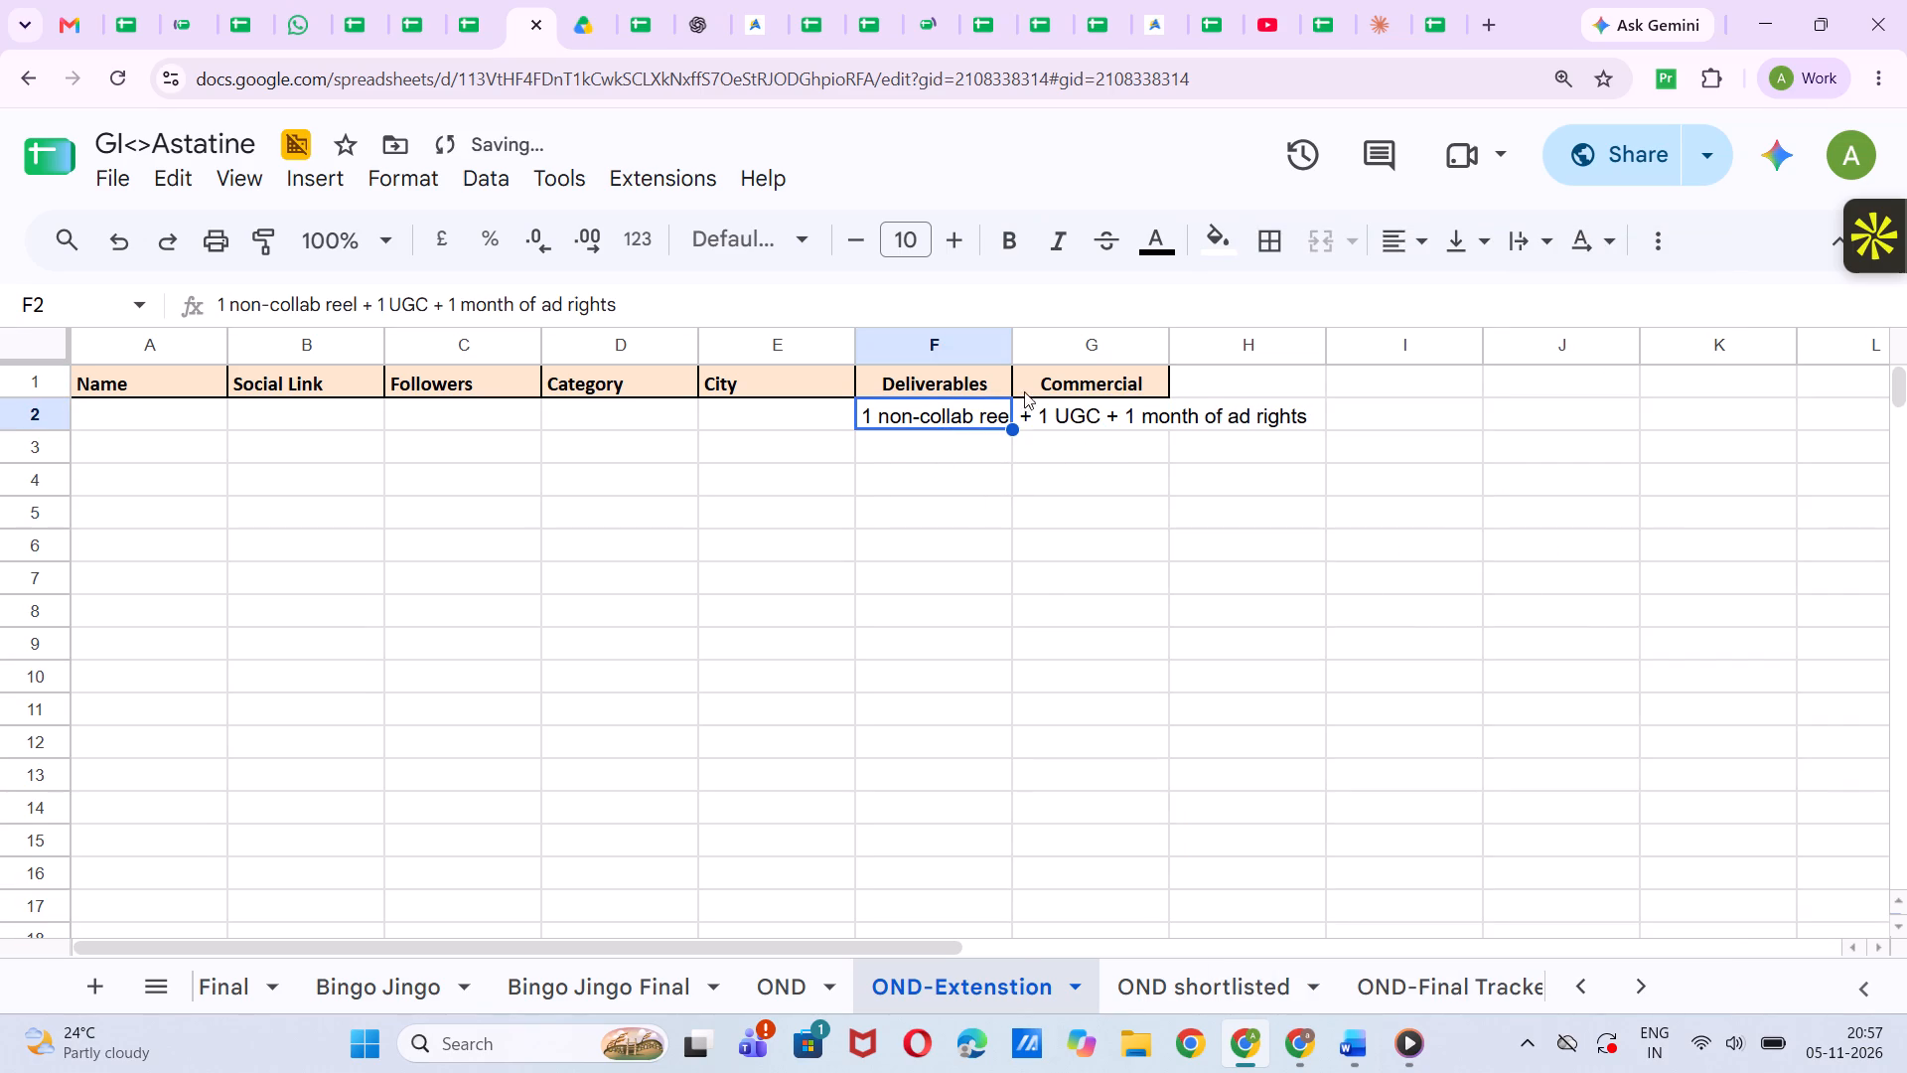
left_click(1426, 235)
left_click(1452, 281)
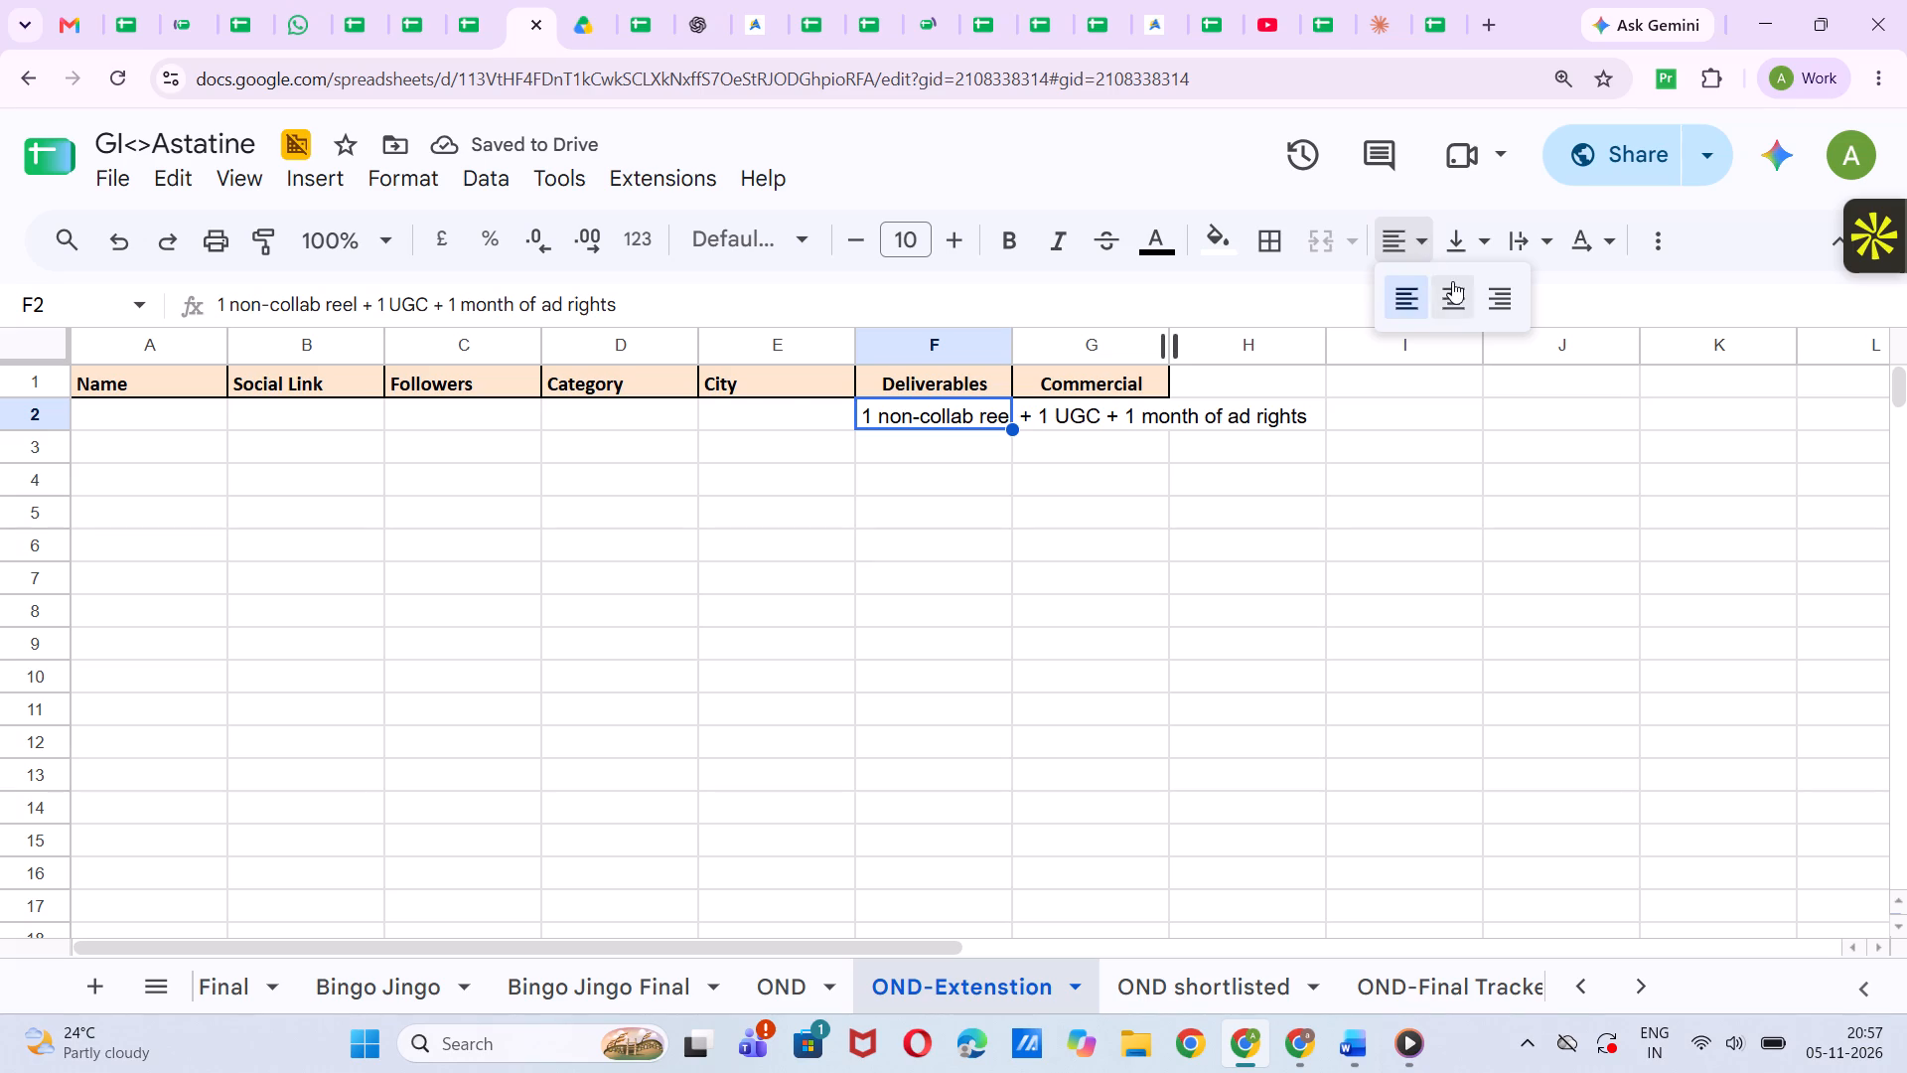
left_click(1507, 239)
left_click(1561, 284)
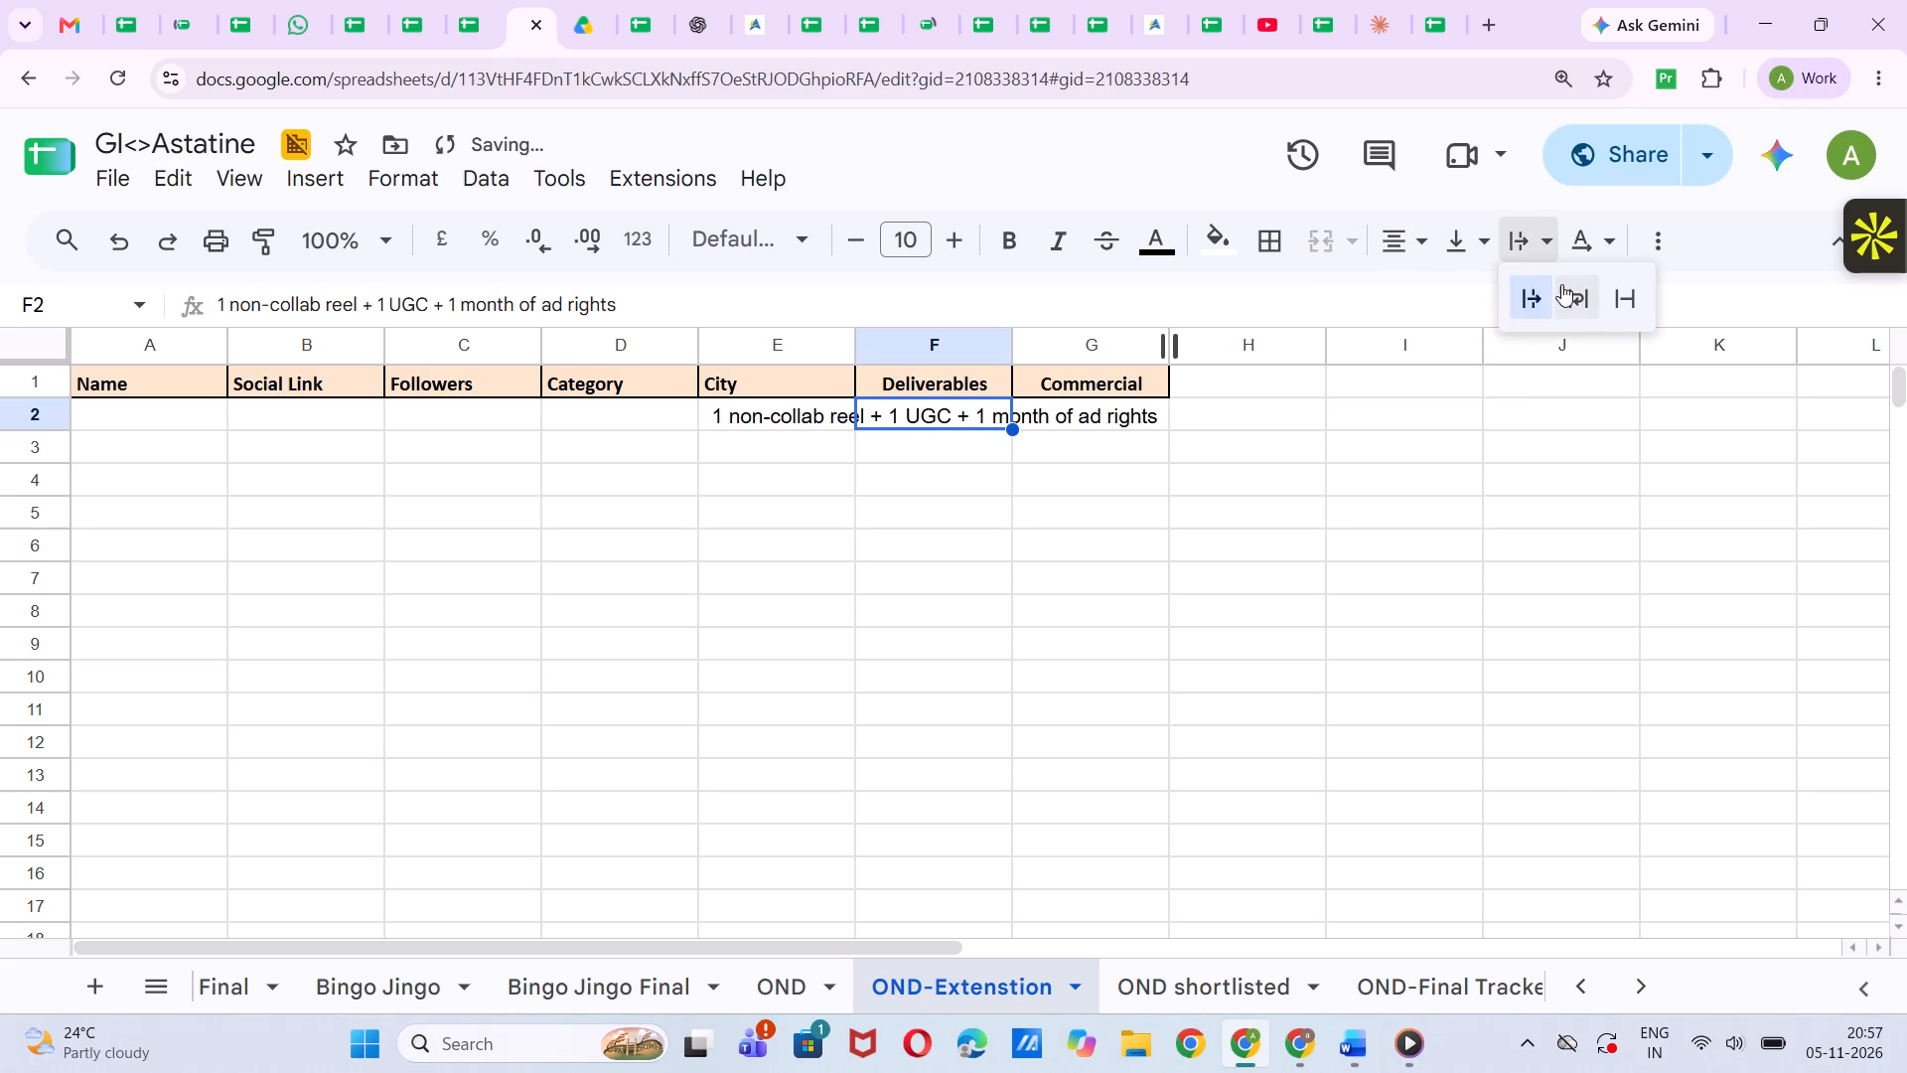
left_click(1462, 239)
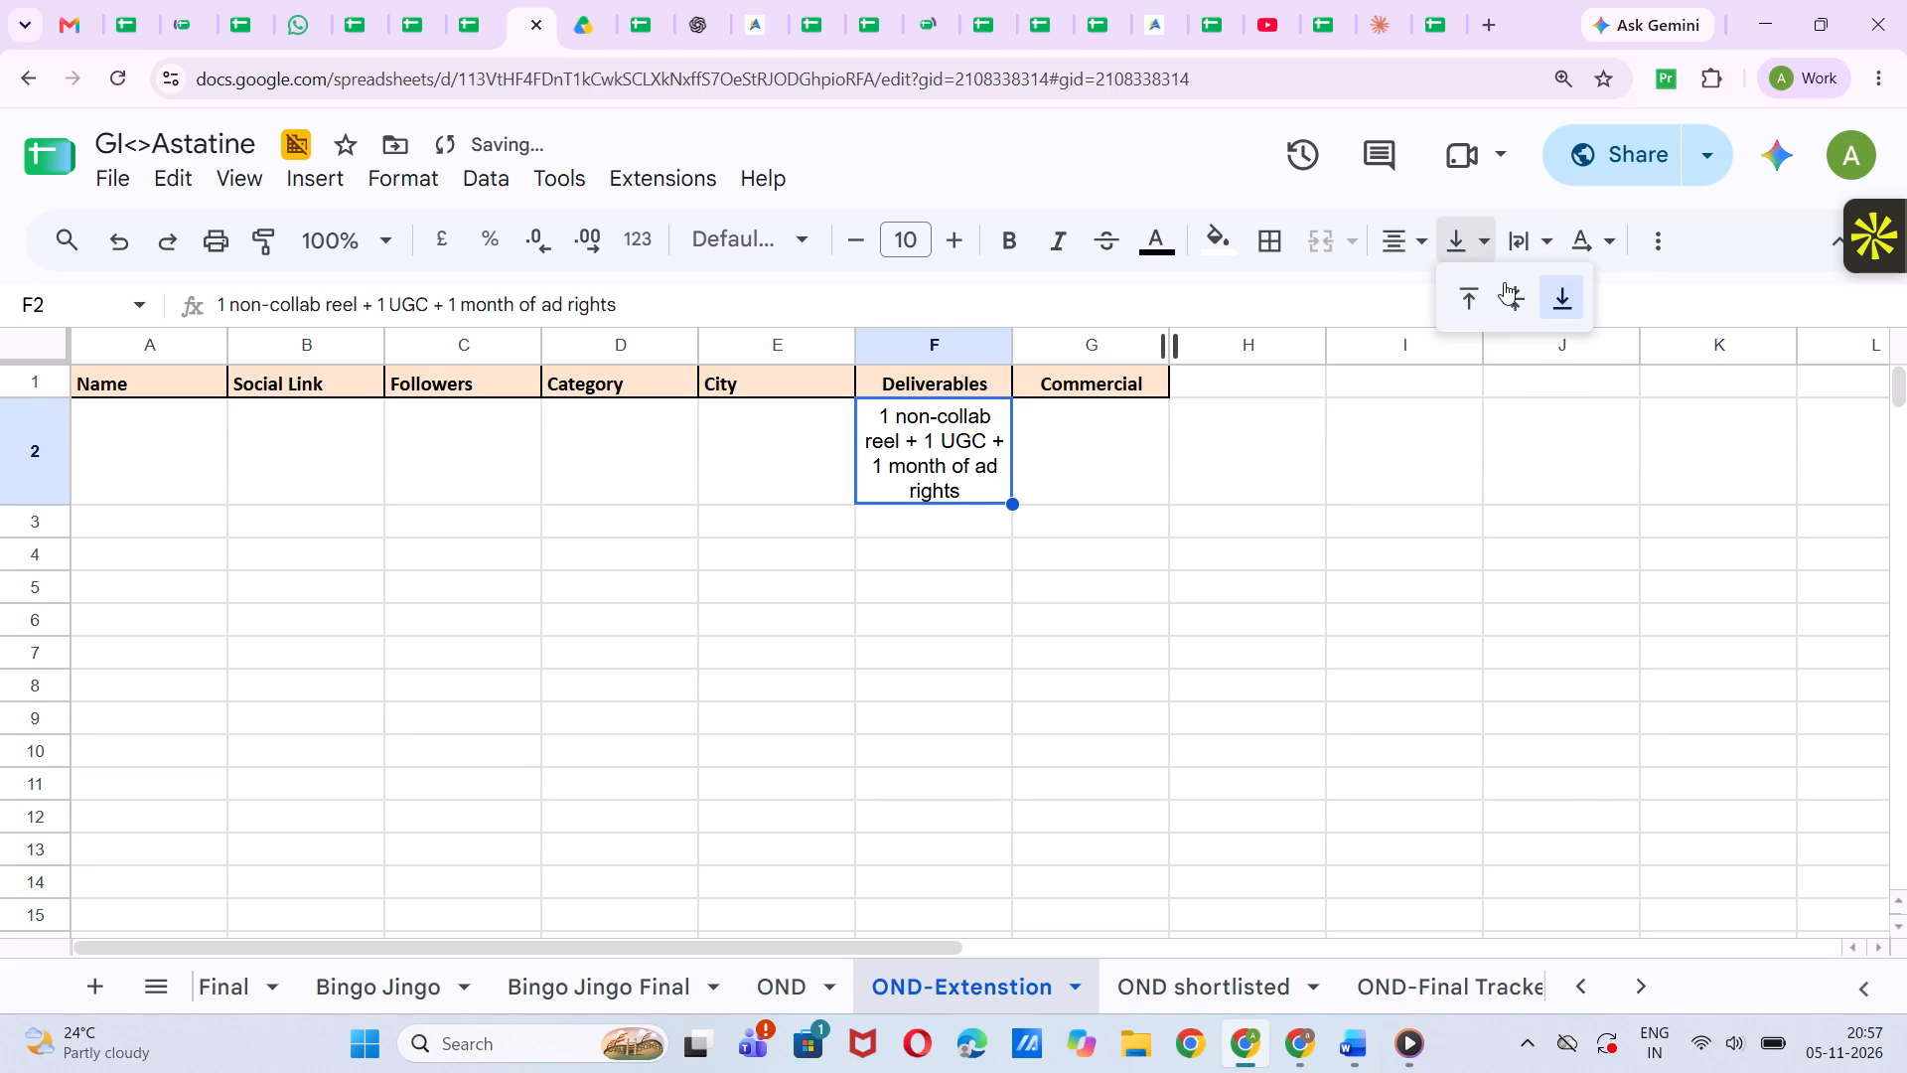
left_click(1504, 282)
Set the font of the entire OND-Extenstion sheet to Calibri.
left_click(21, 339)
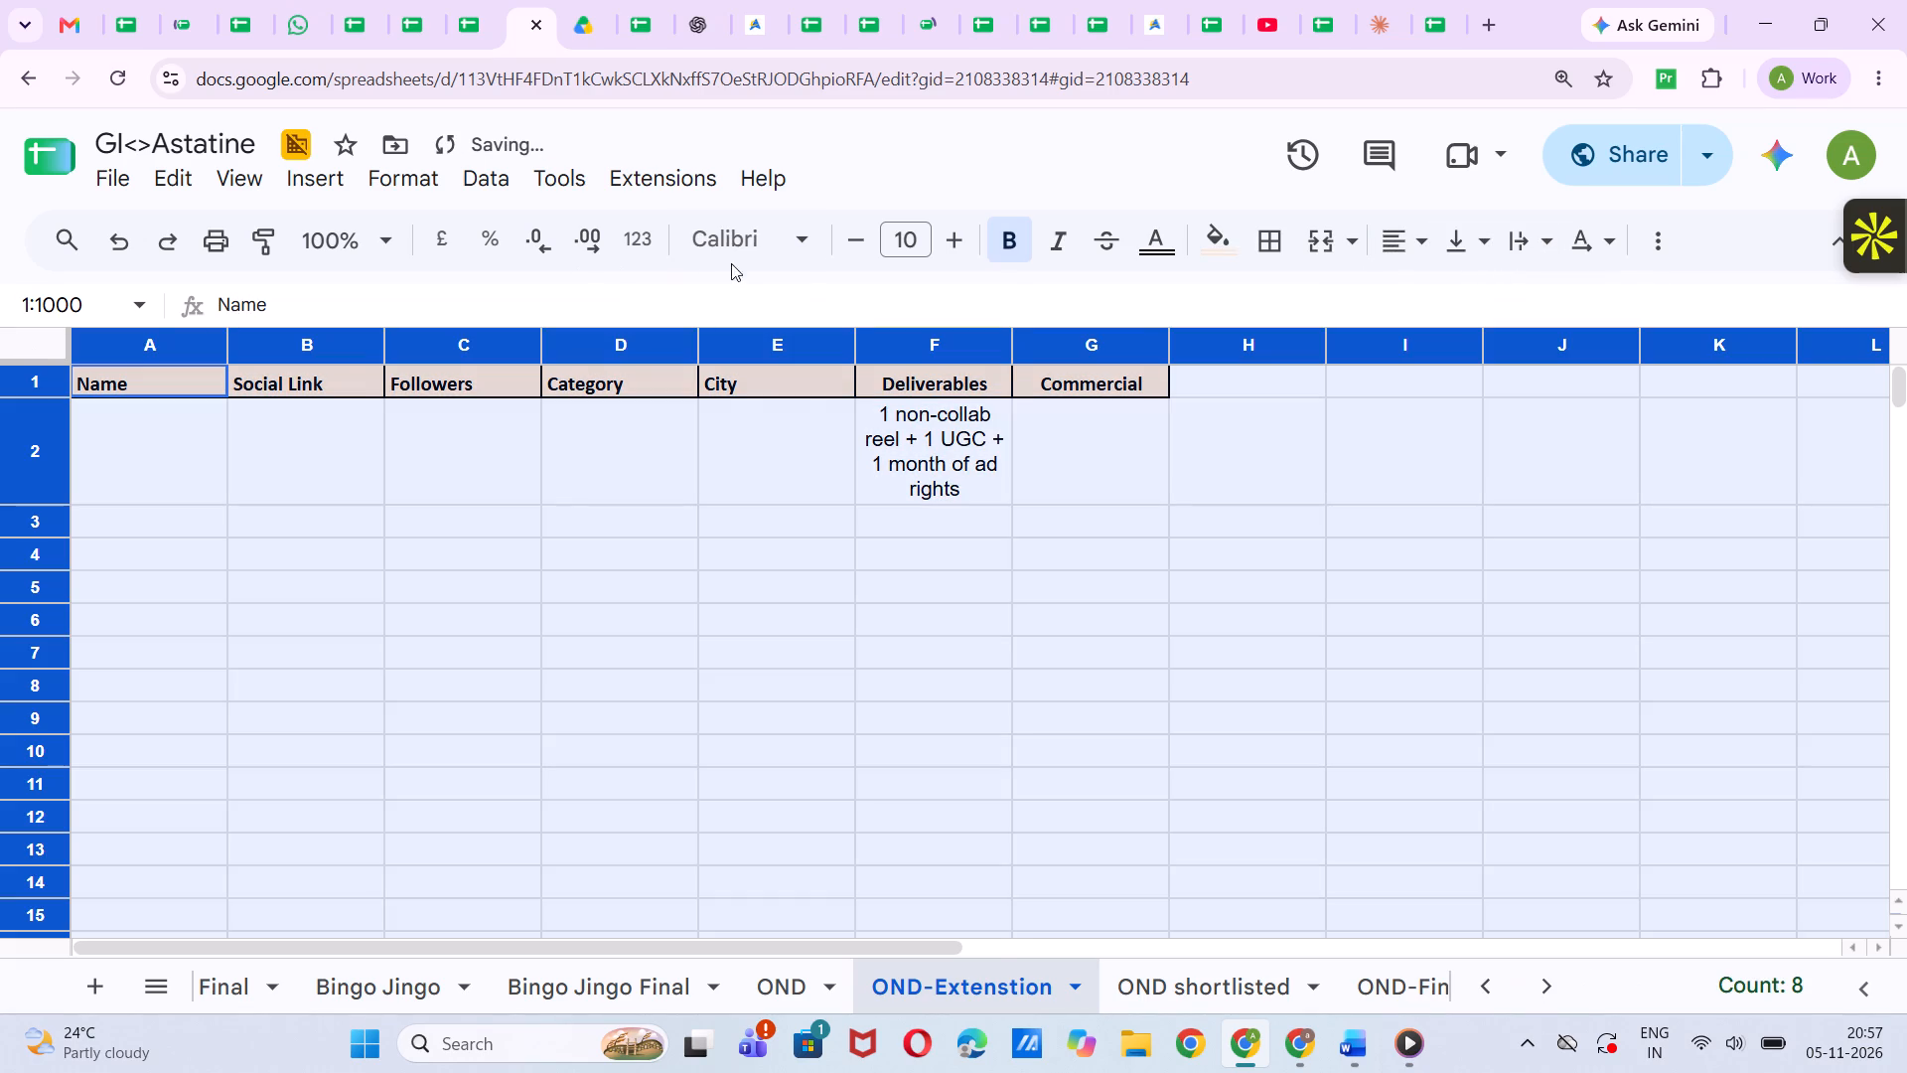
left_click(734, 256)
left_click(812, 535)
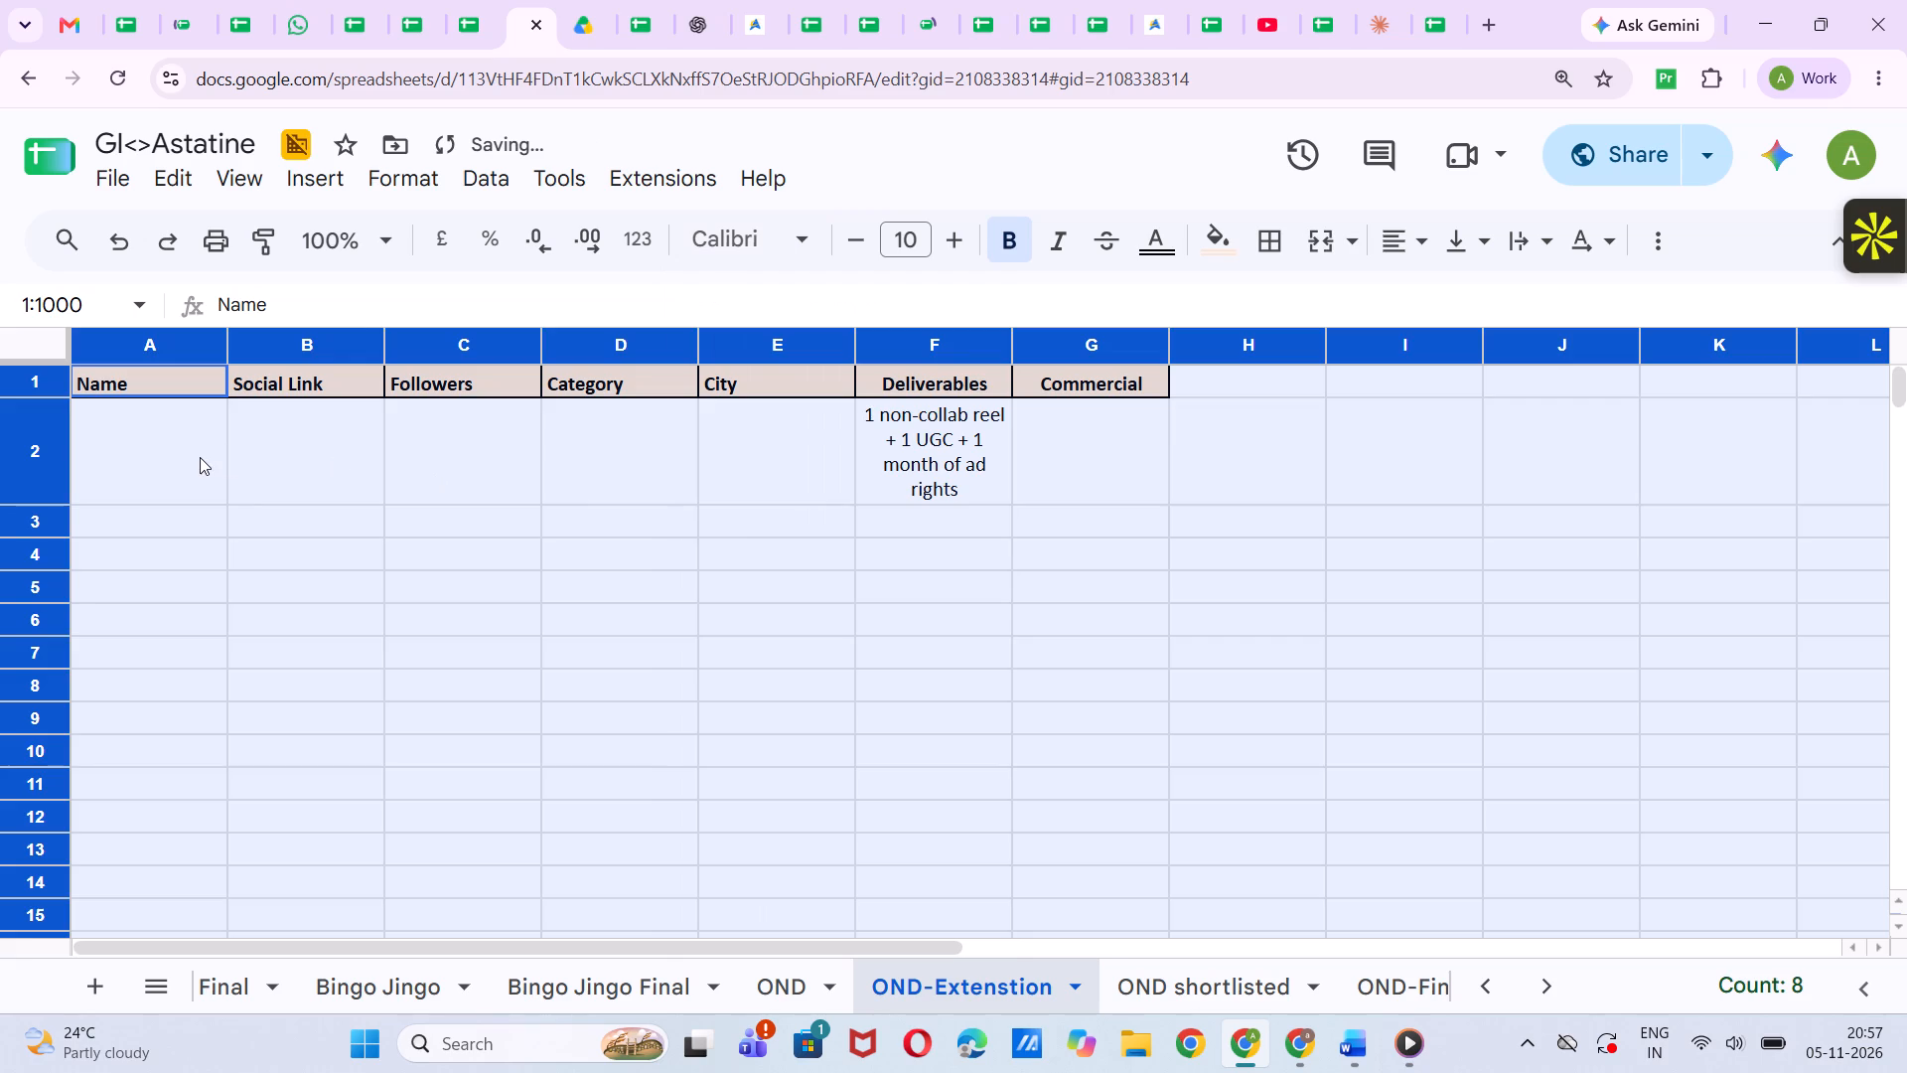
left_click(195, 455)
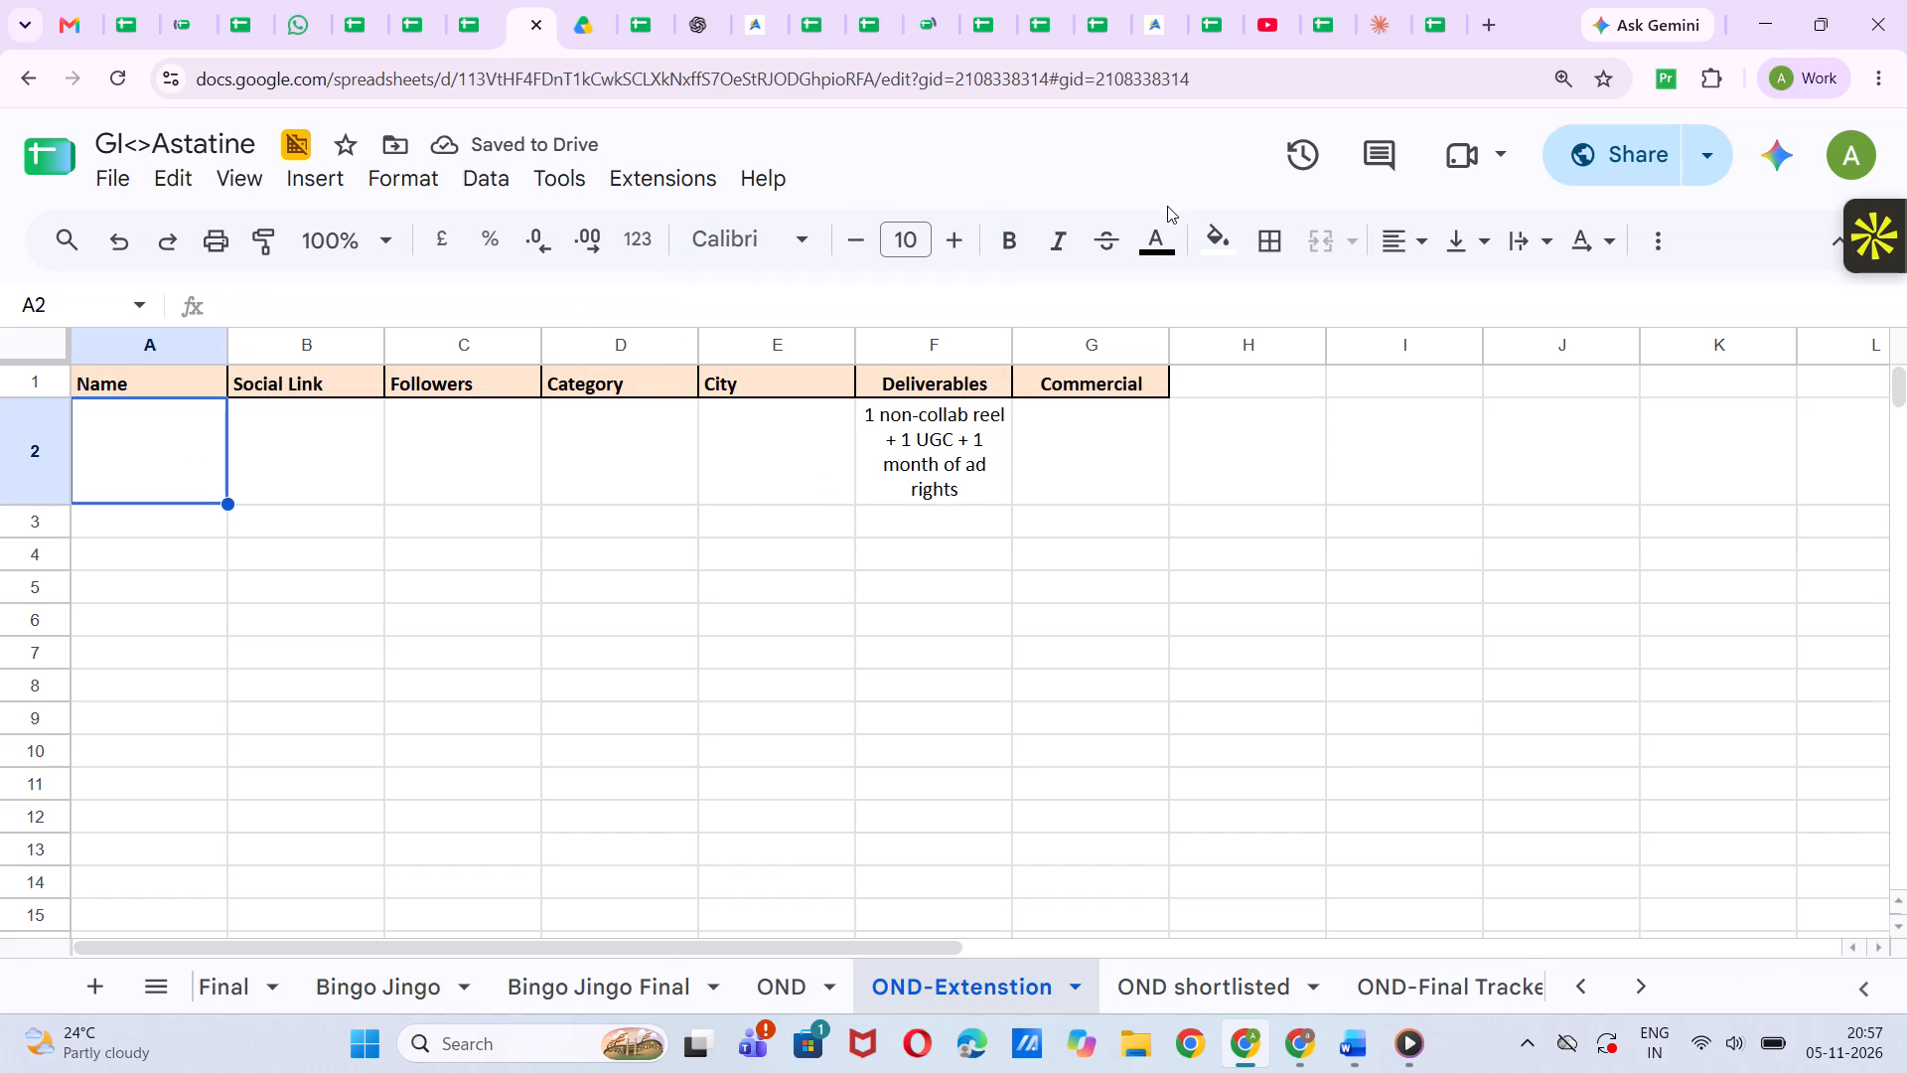
Switch to Drishti's Scouting Sheet and, on the goibibo sheet, move rows 7 and 8, which lack an External value, directly above row 17.
left_click(1427, 19)
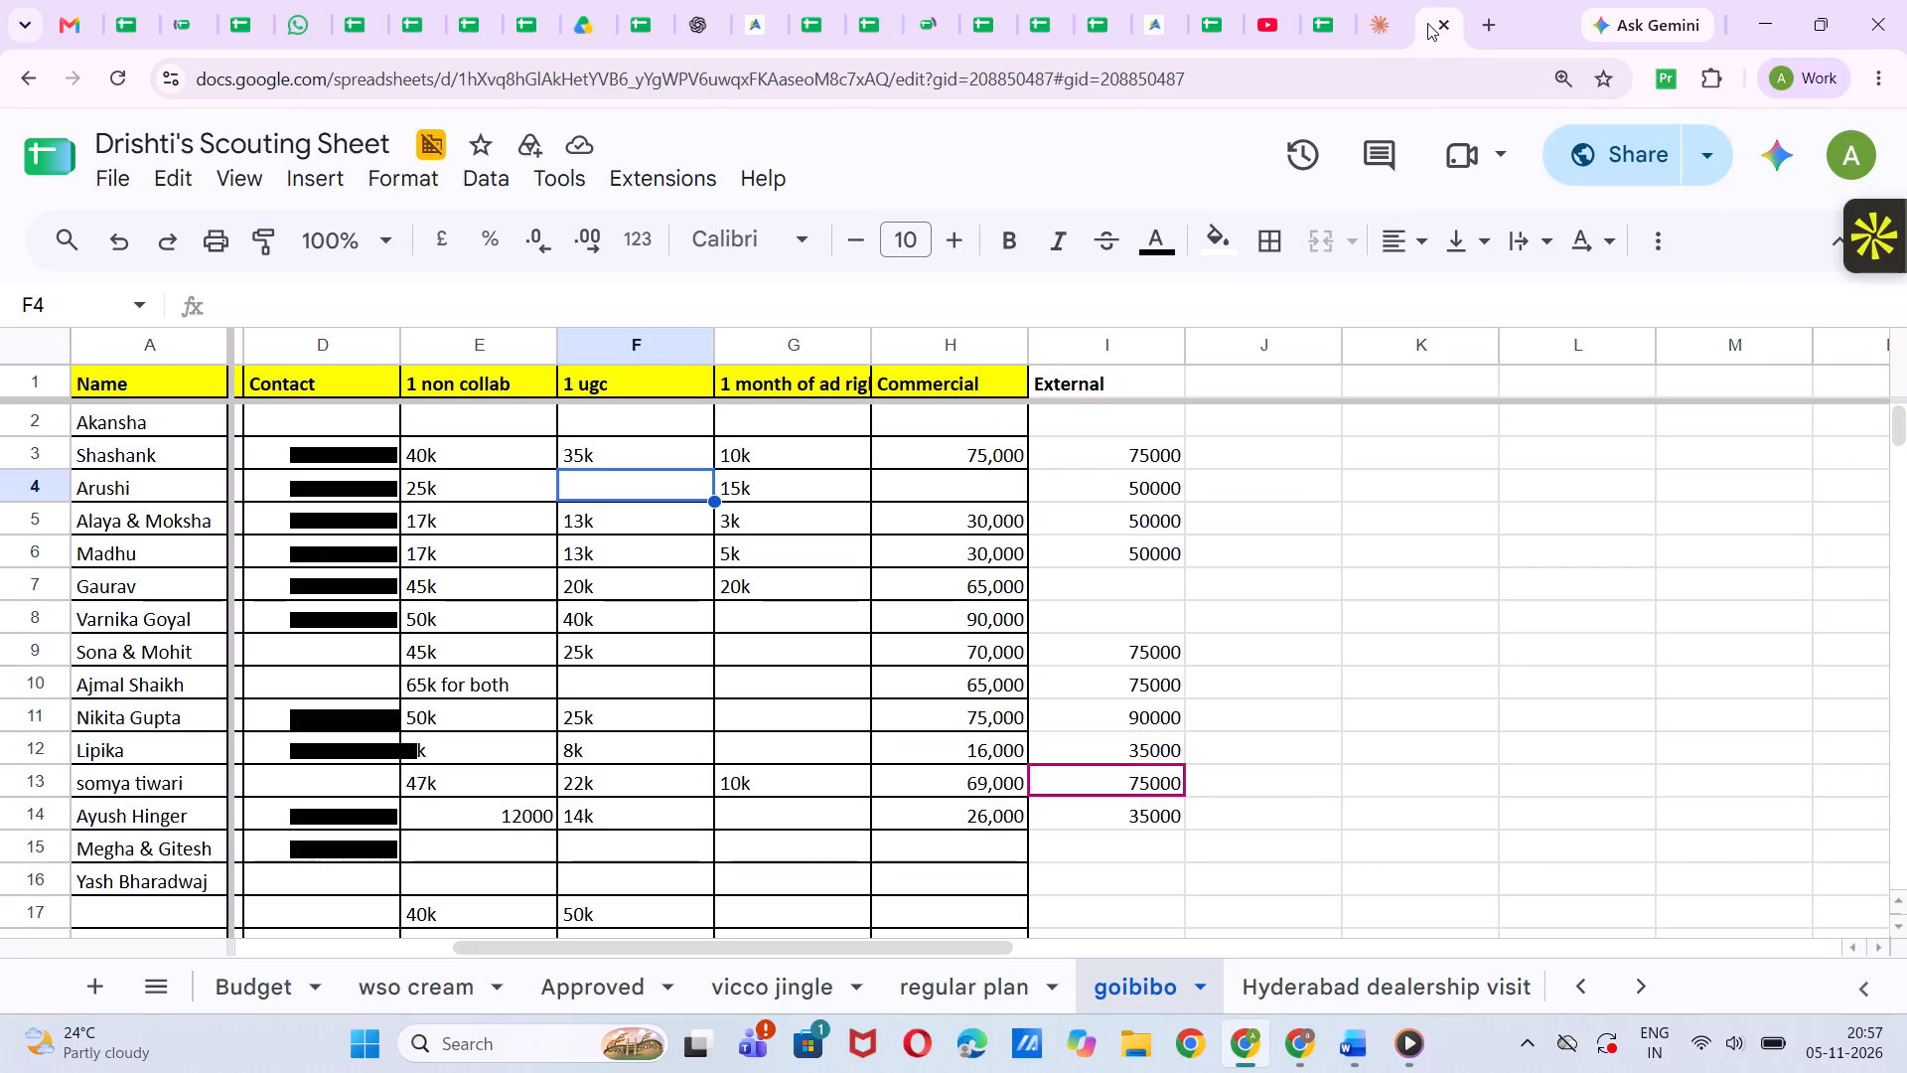
scroll(390, 636, "right", 12)
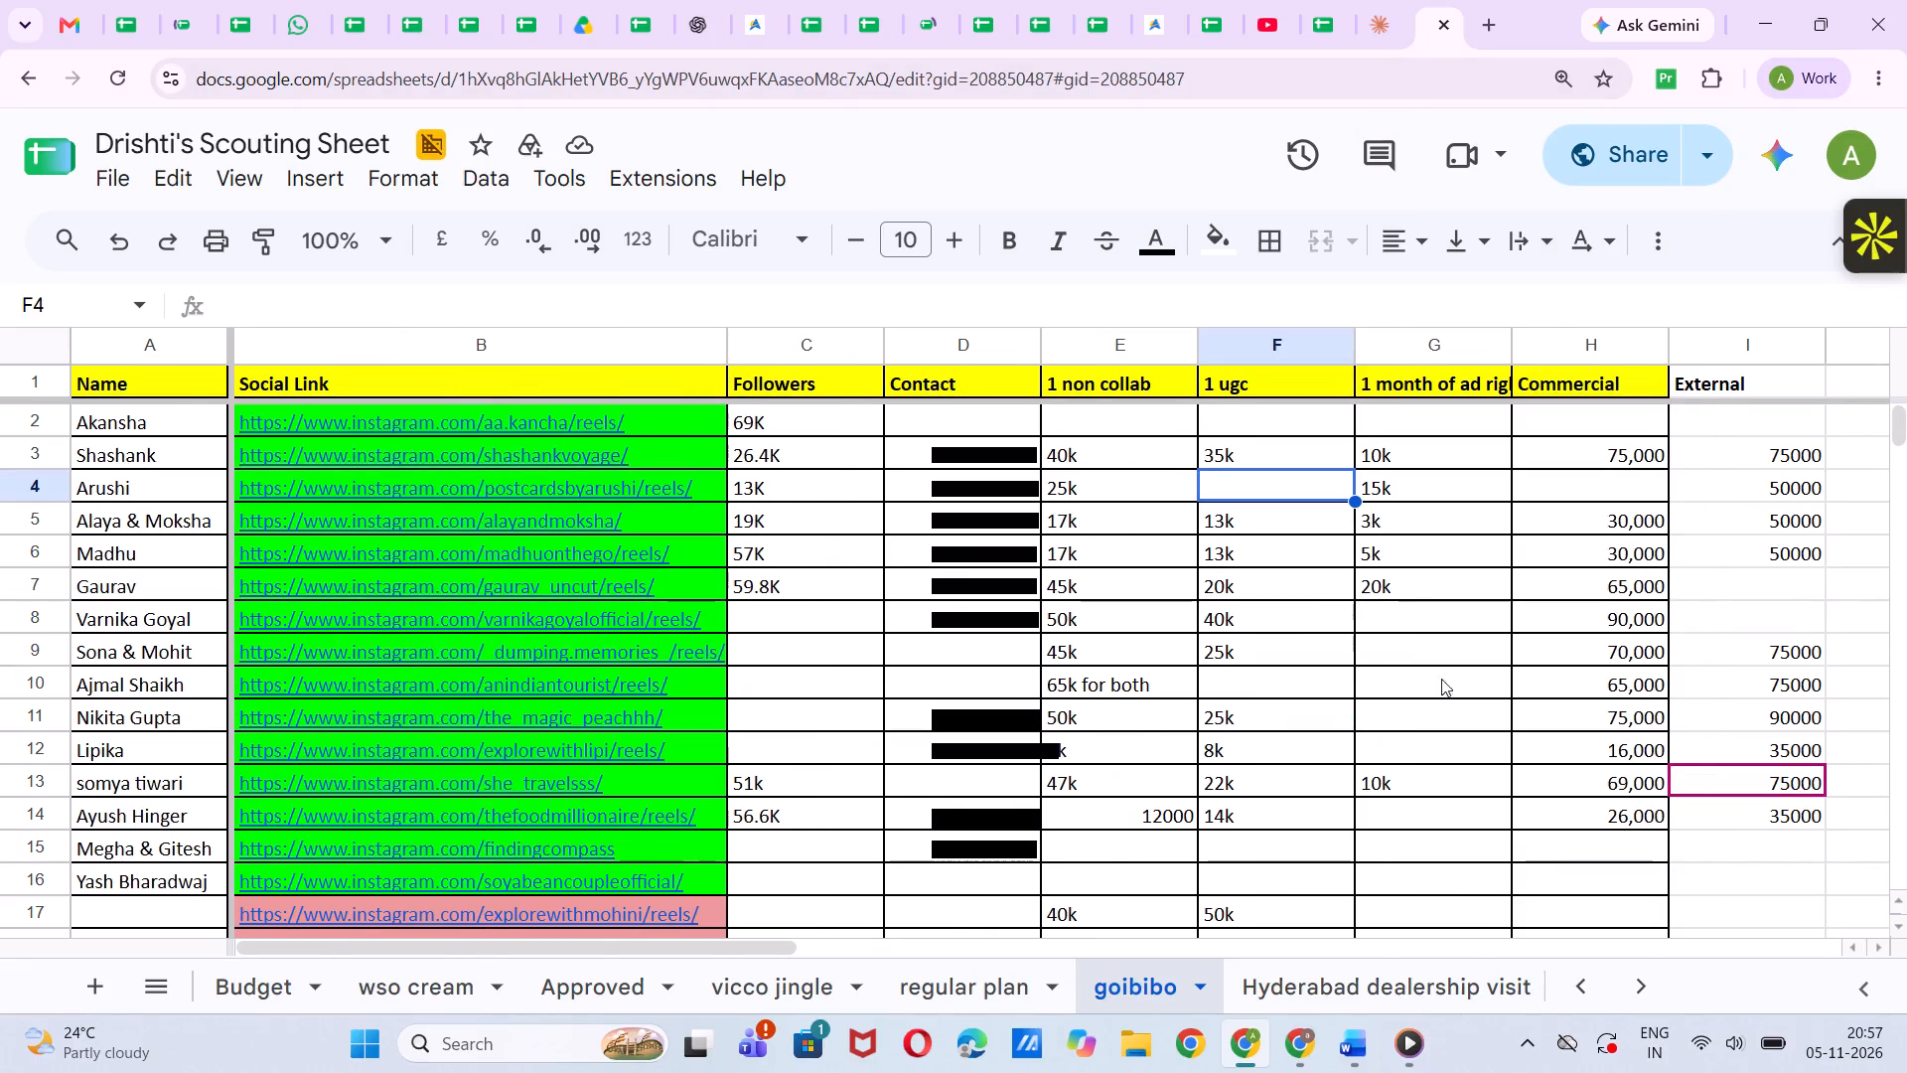
left_click_drag(1785, 590, 1794, 637)
left_click_drag(1787, 580, 1786, 617)
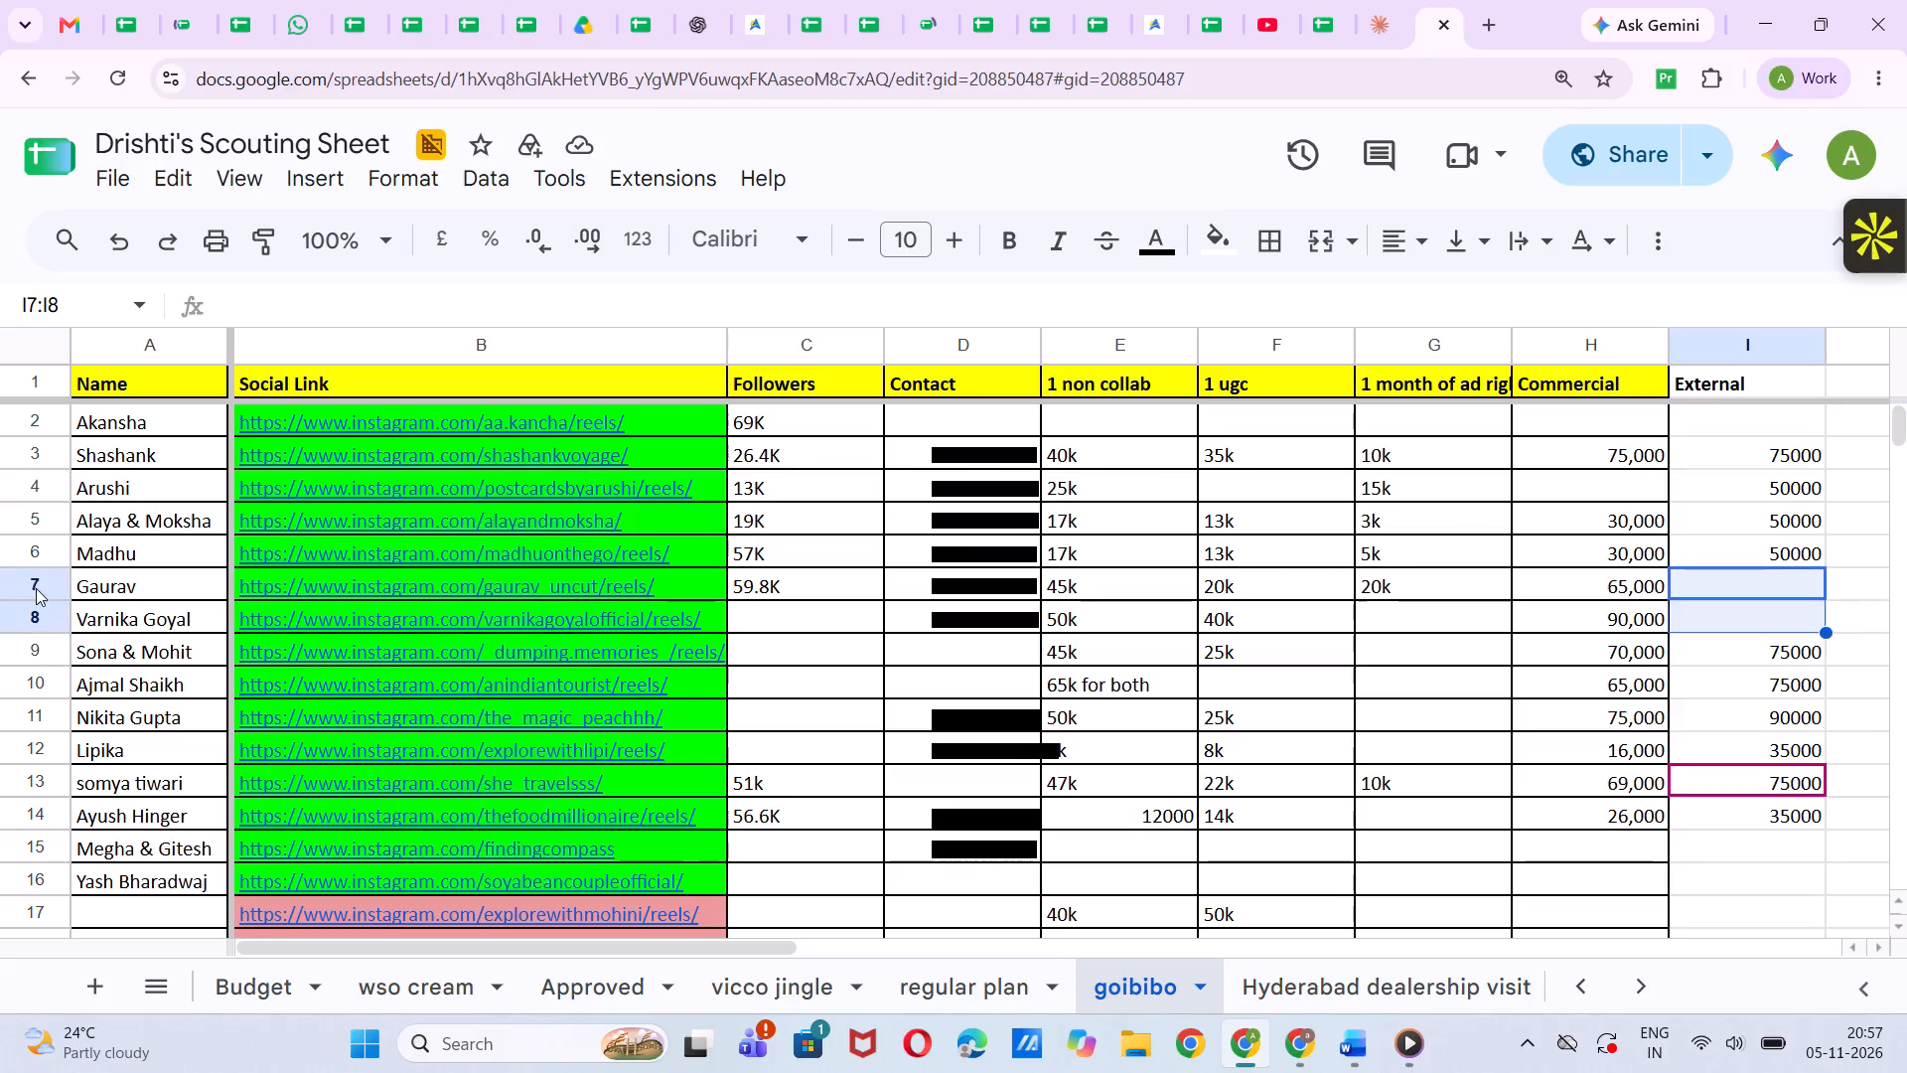
left_click(175, 570)
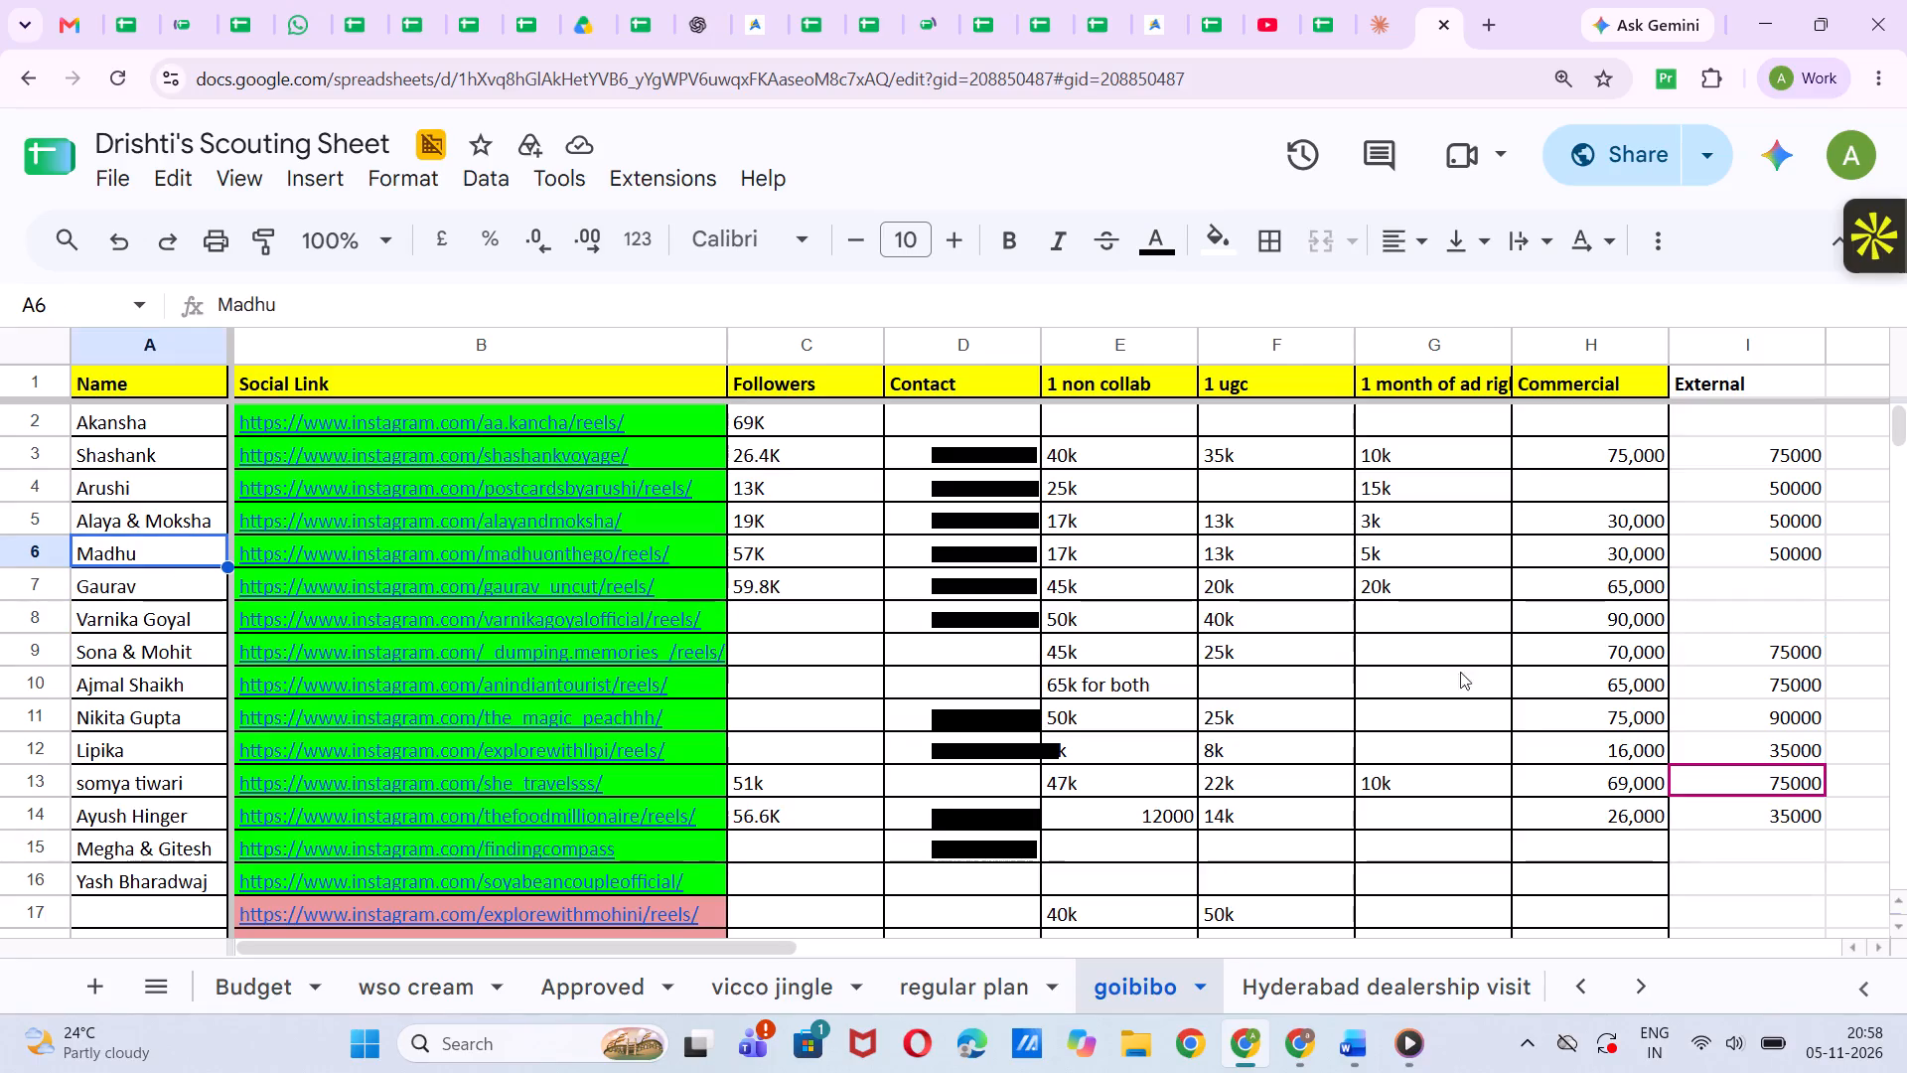
left_click(1660, 614)
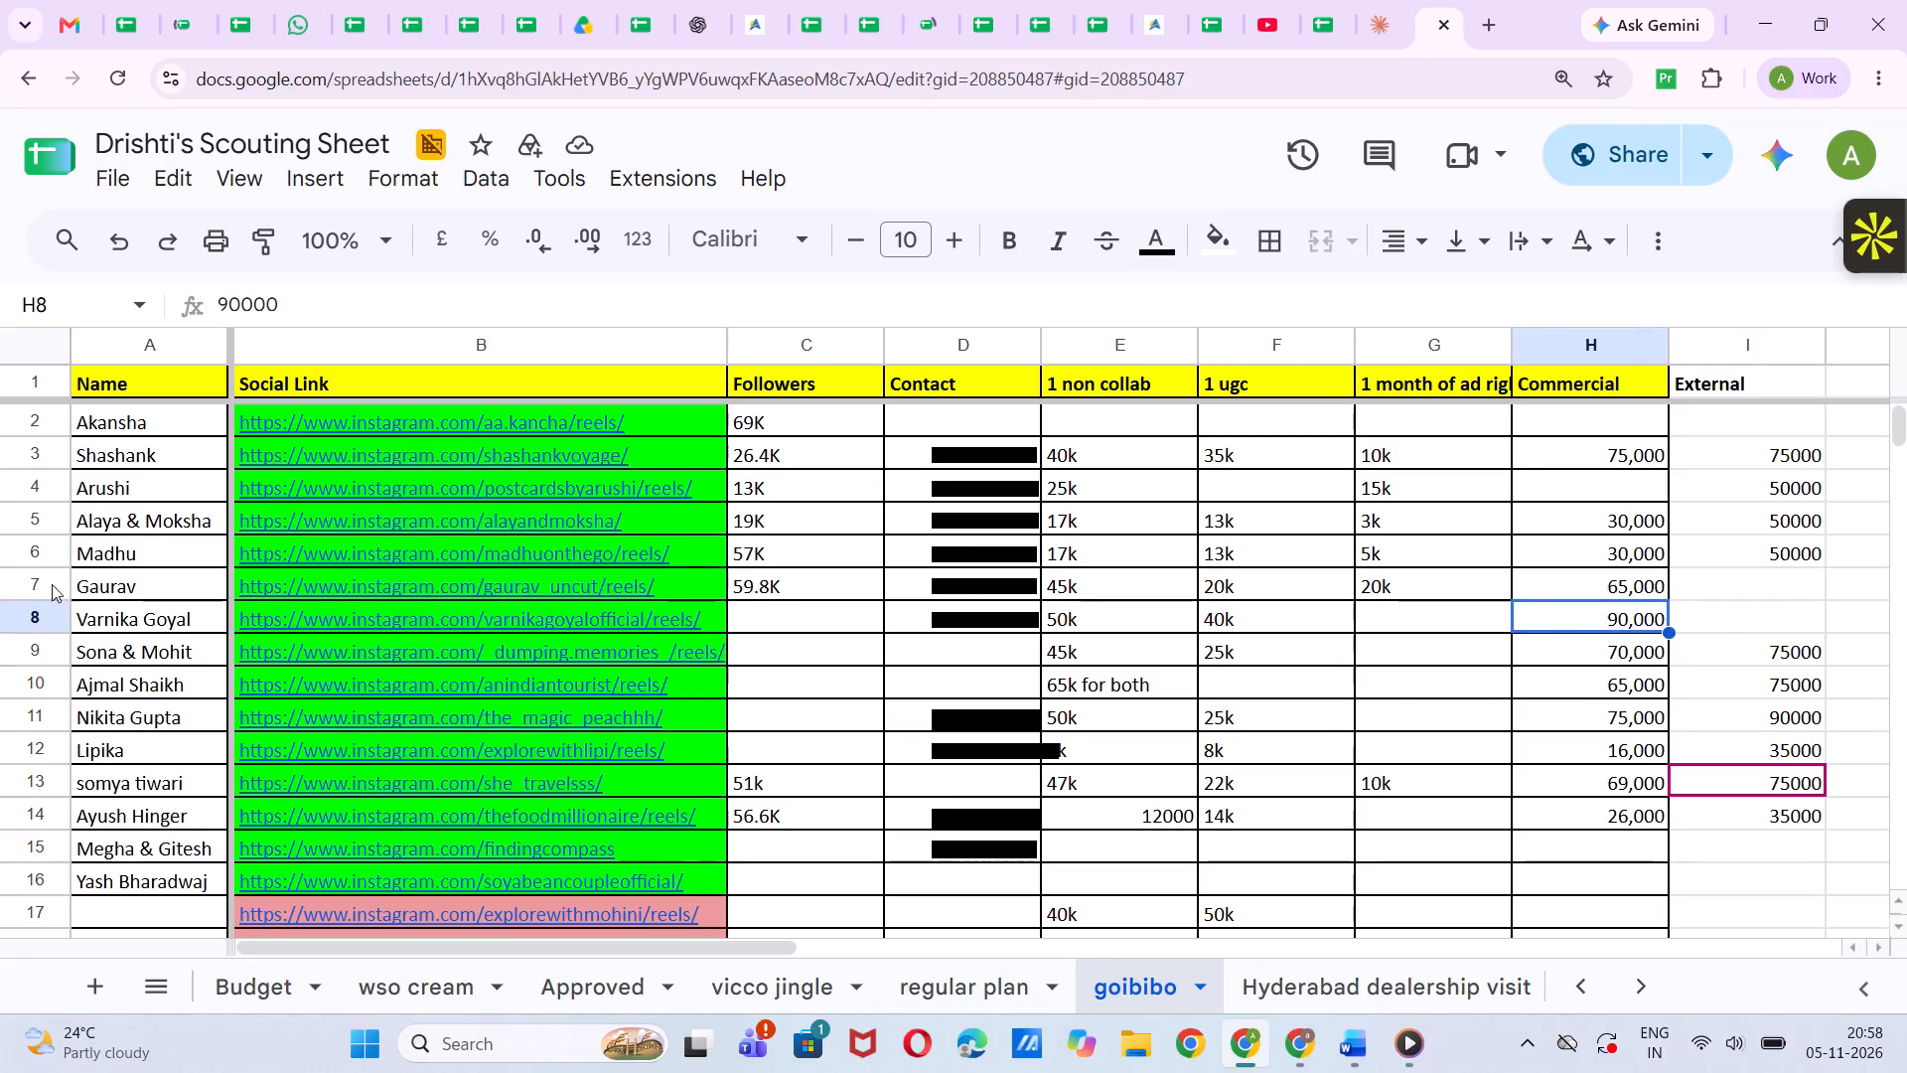
left_click(52, 584)
key("shift+Down")
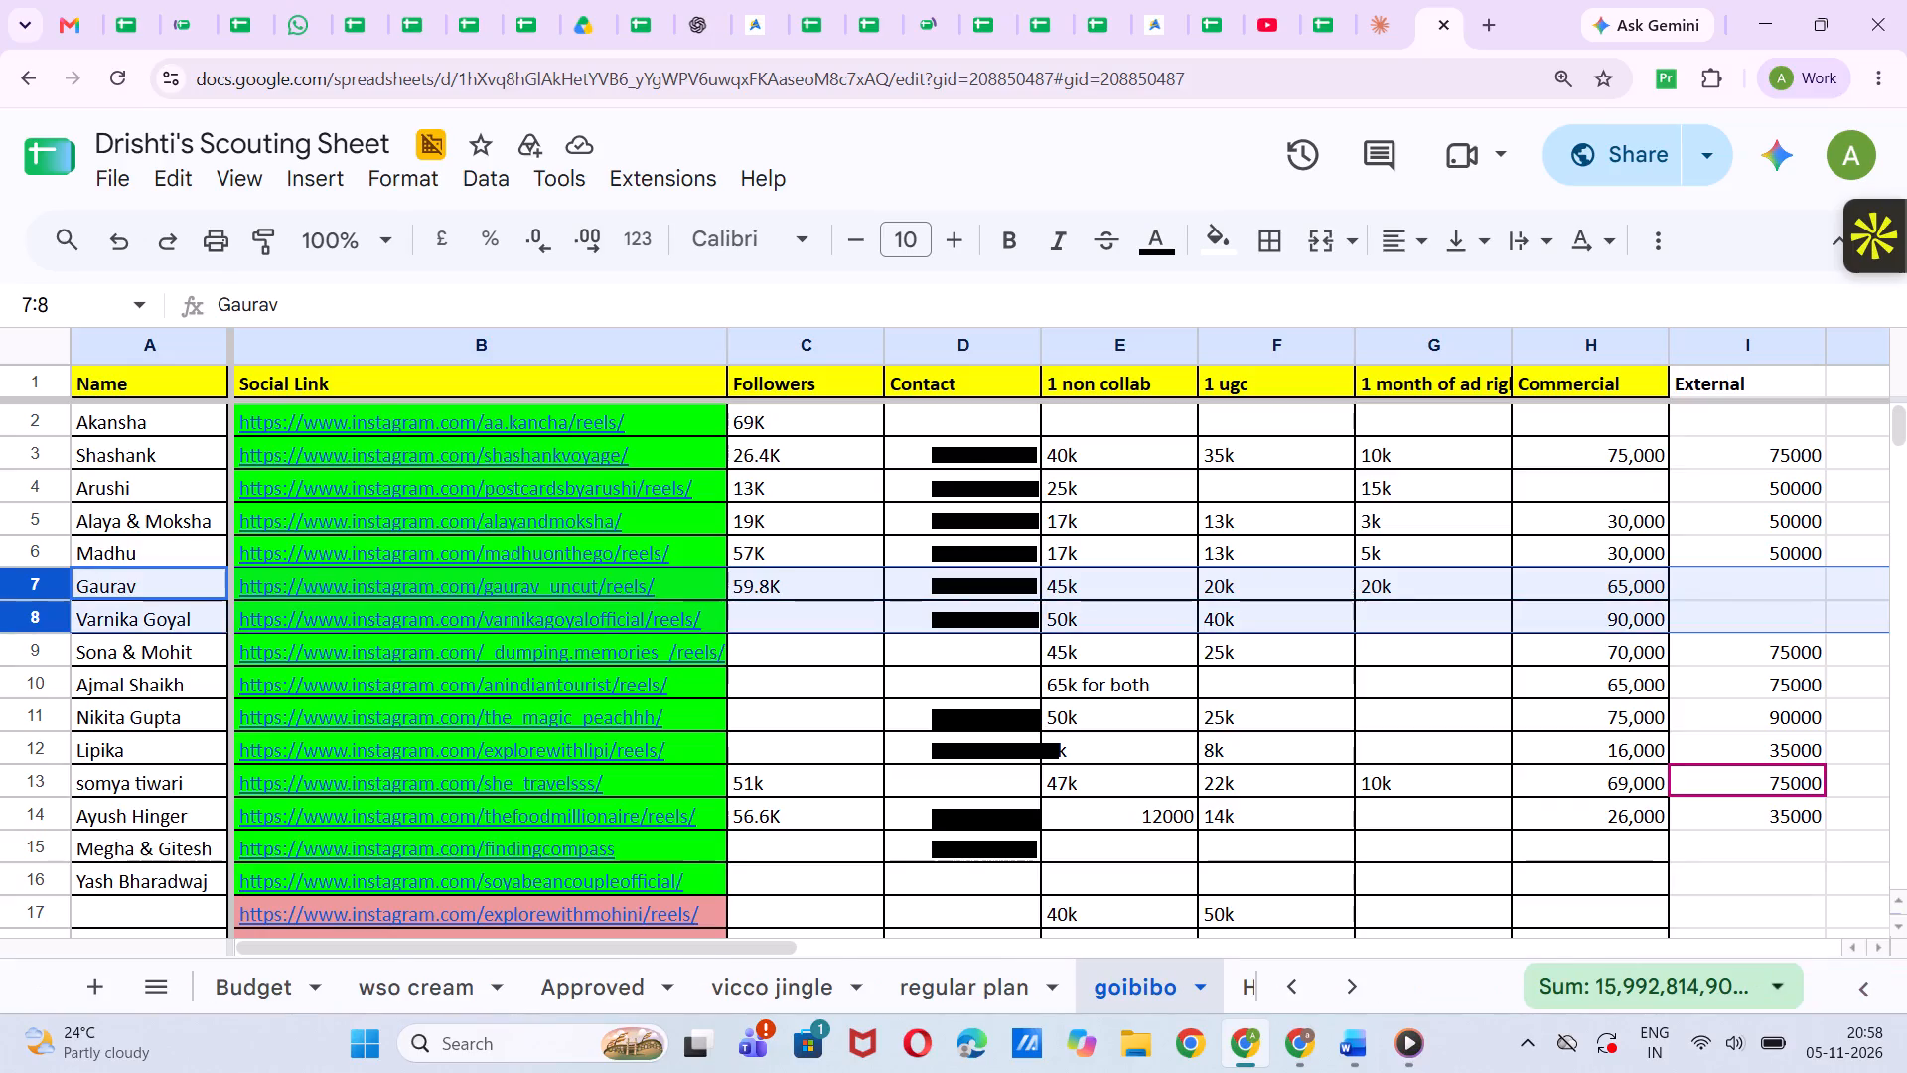
left_click_drag(52, 584, 64, 826)
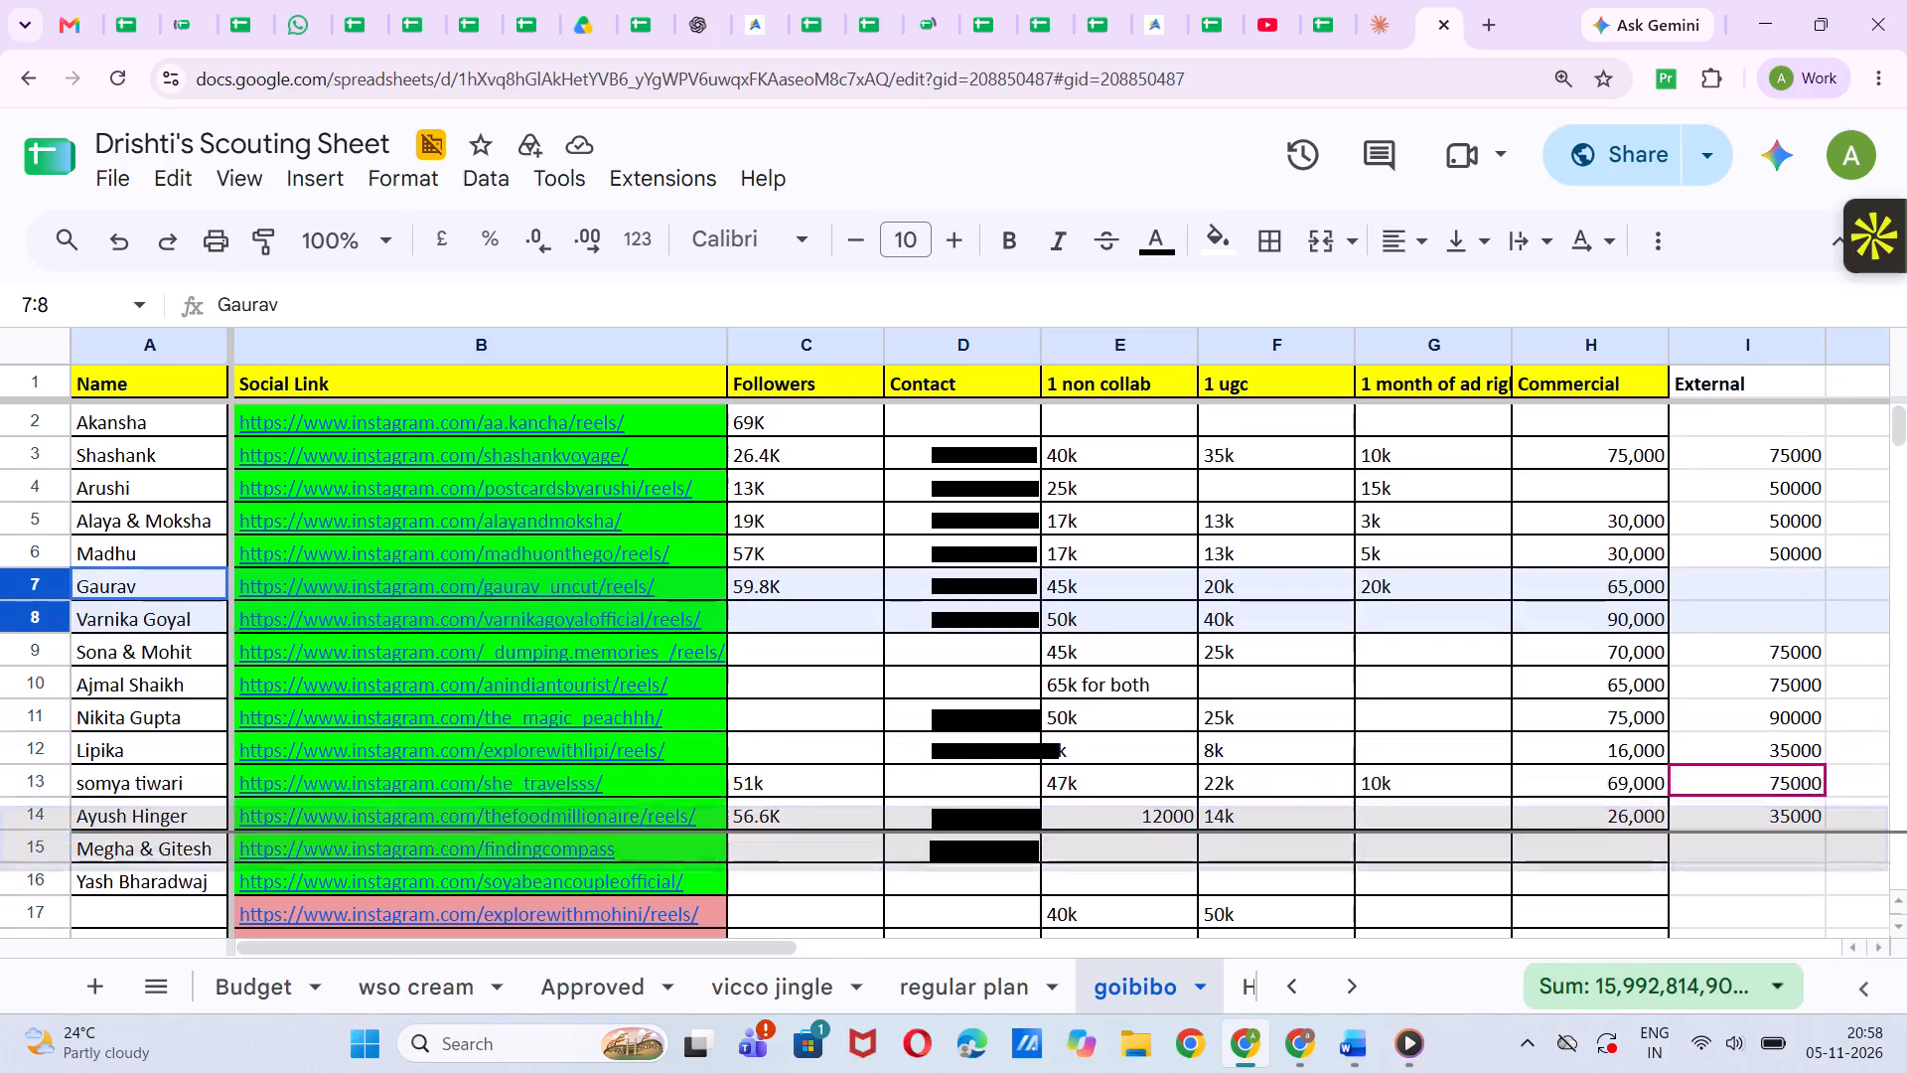
left_click_drag(64, 826, 170, 641)
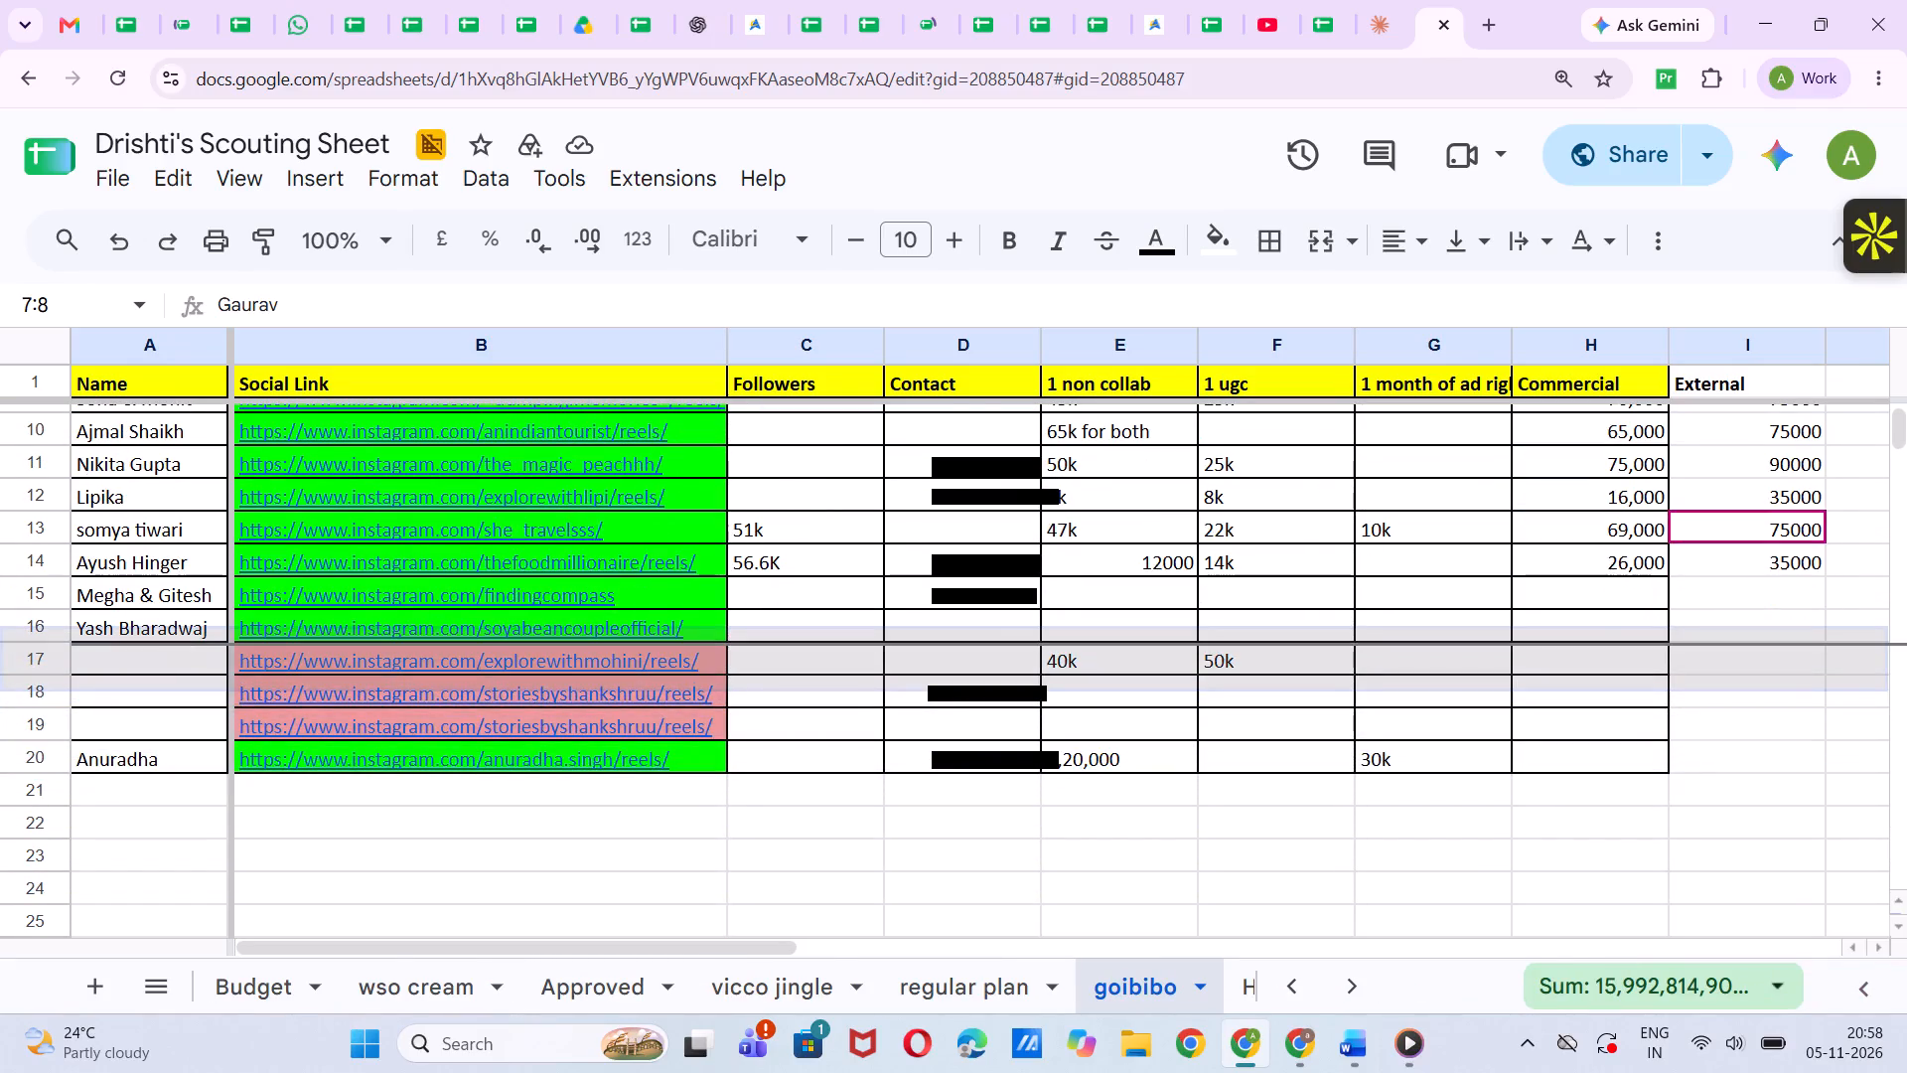
Move Anuradha's row from row 20 up to row 13, directly above the Megha & Gitesh row.
left_click(38, 761)
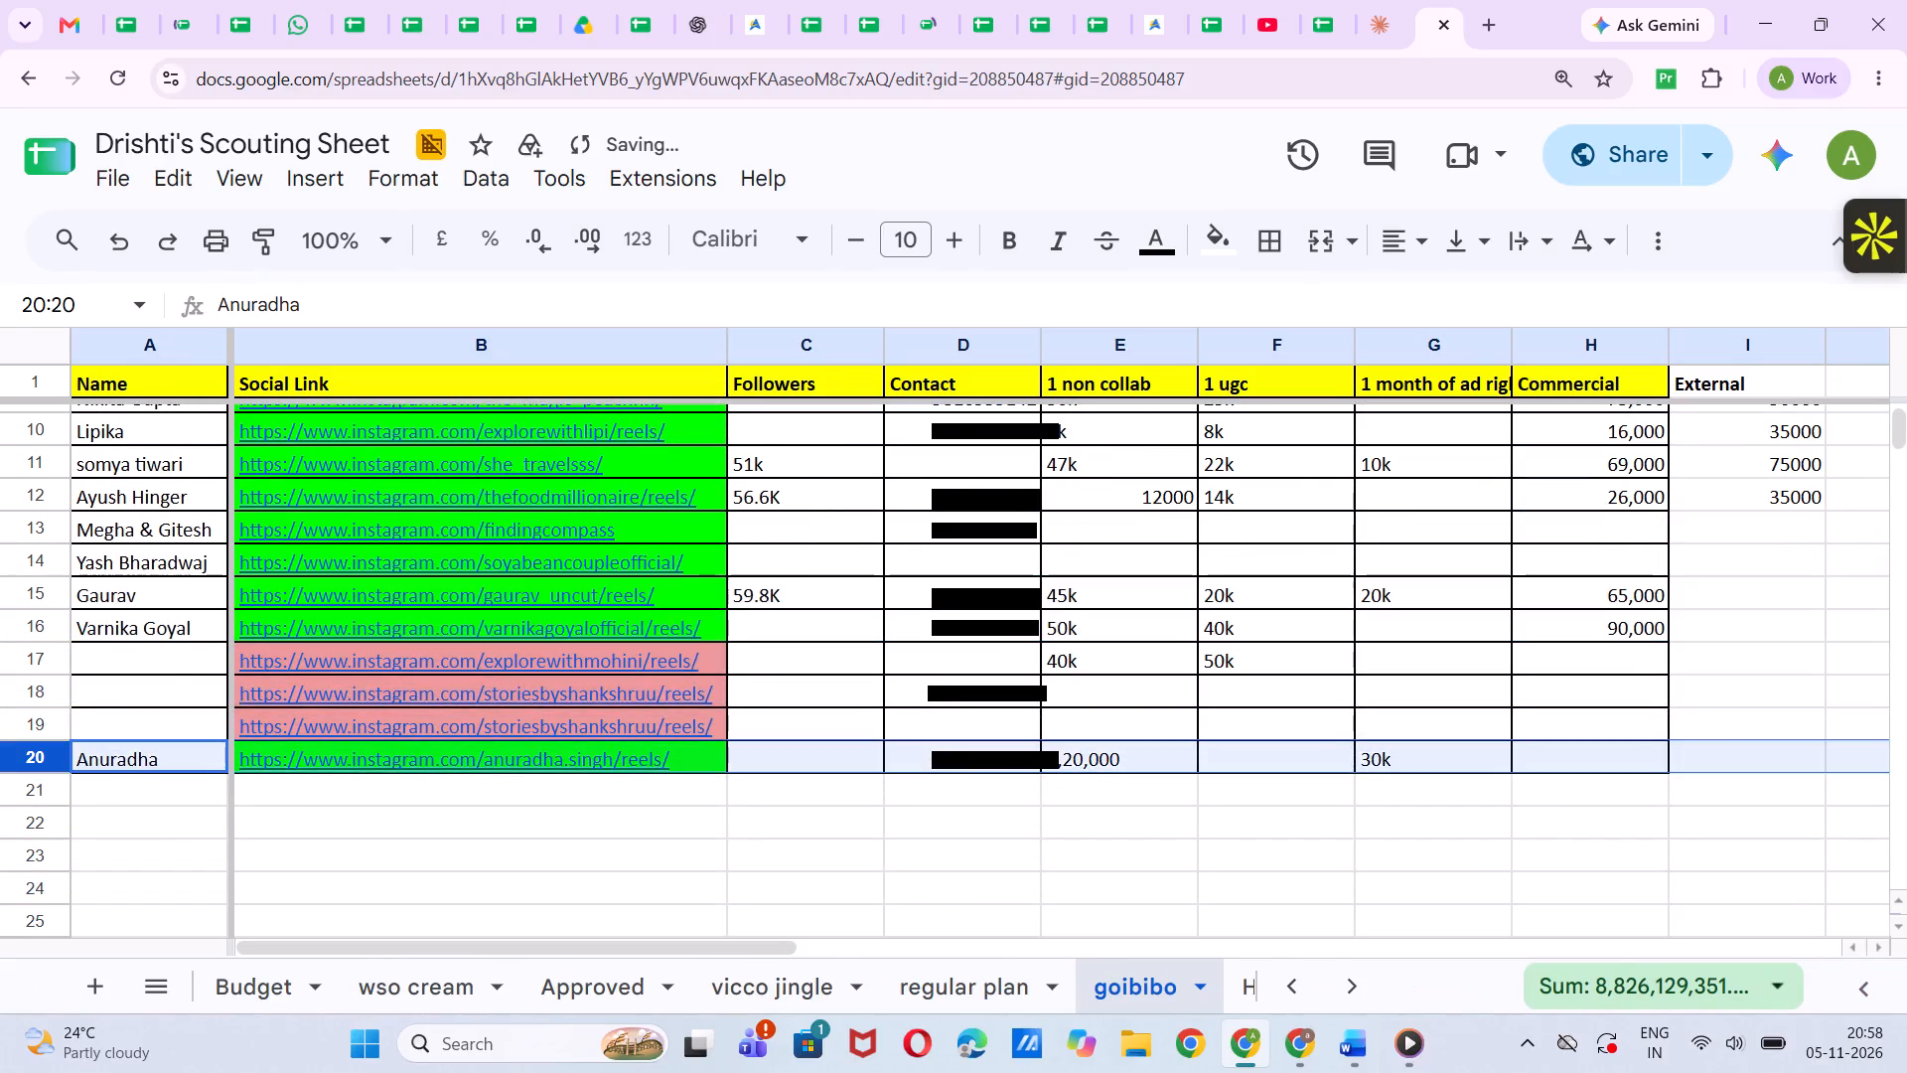
left_click_drag(38, 761, 229, 534)
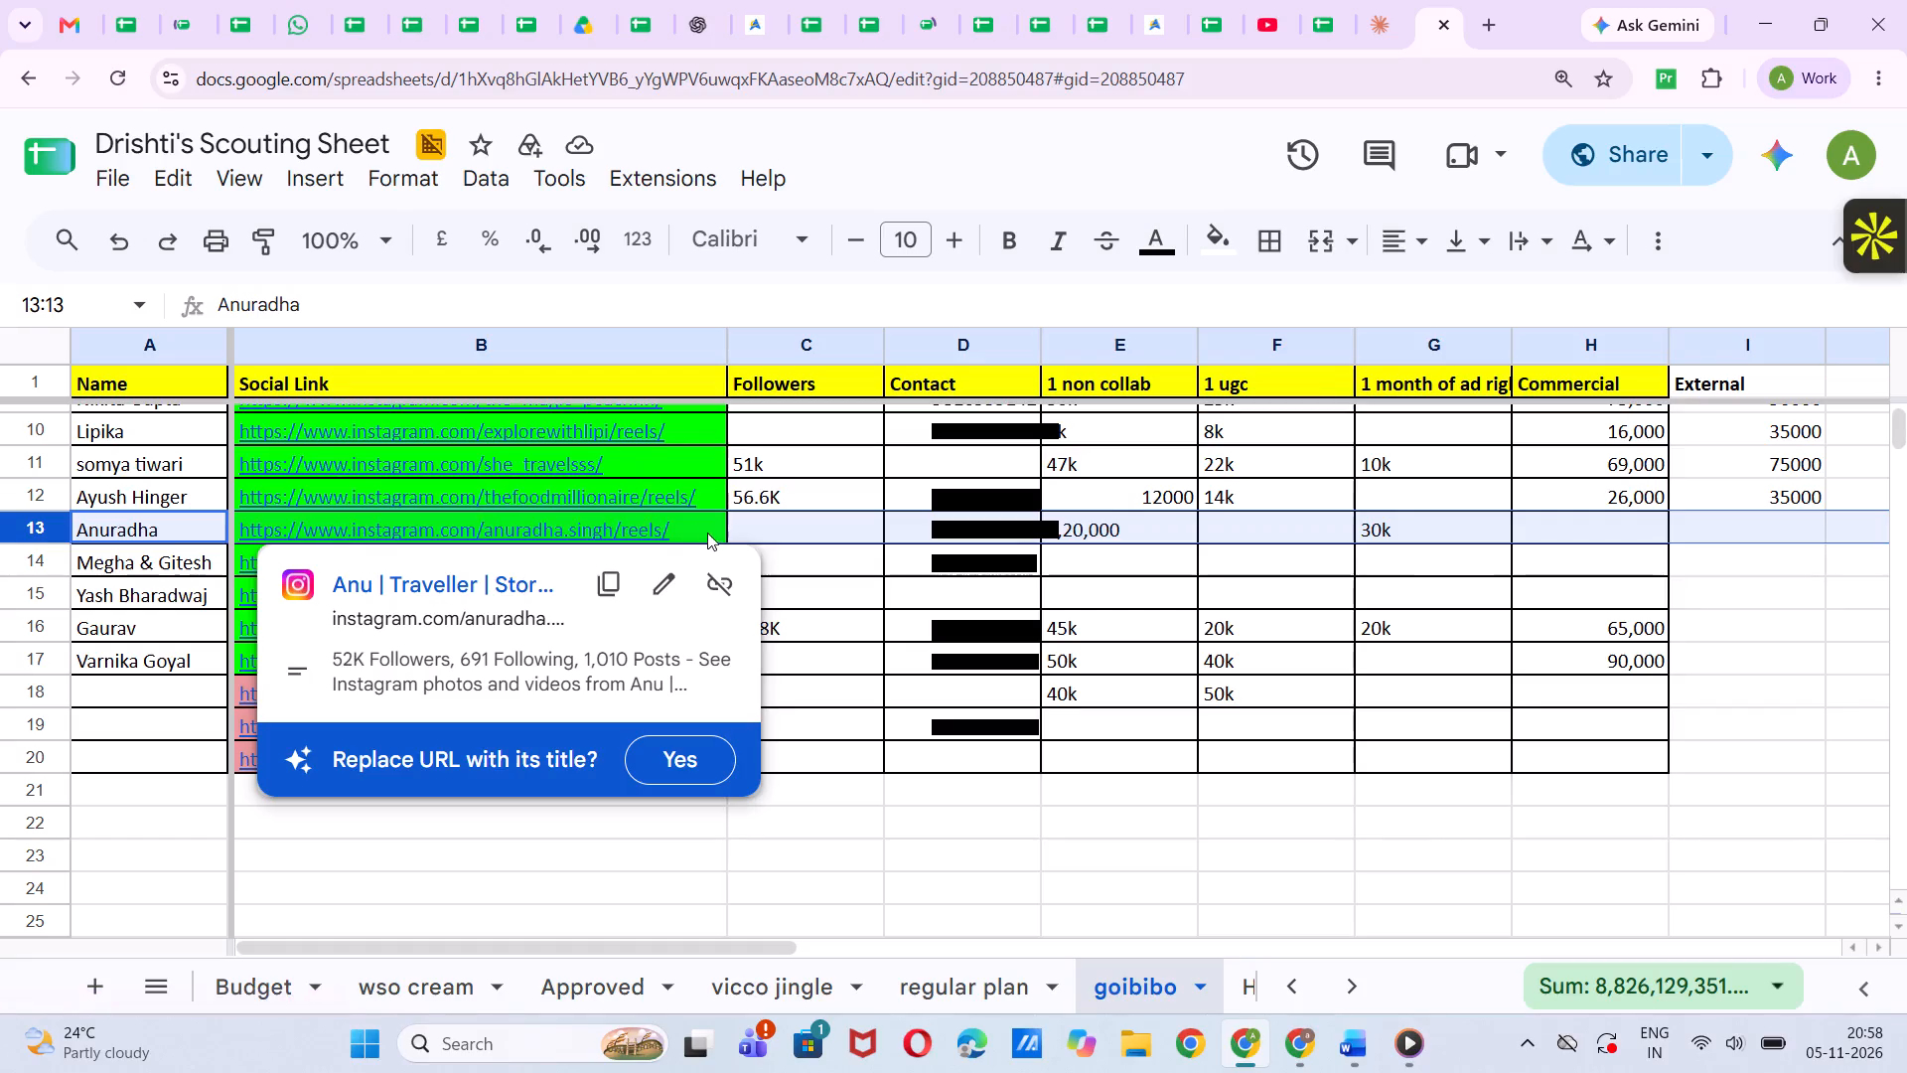
Enter 52k as the follower count in Anuradha's row.
left_click(752, 530)
type("52k")
left_click(911, 530)
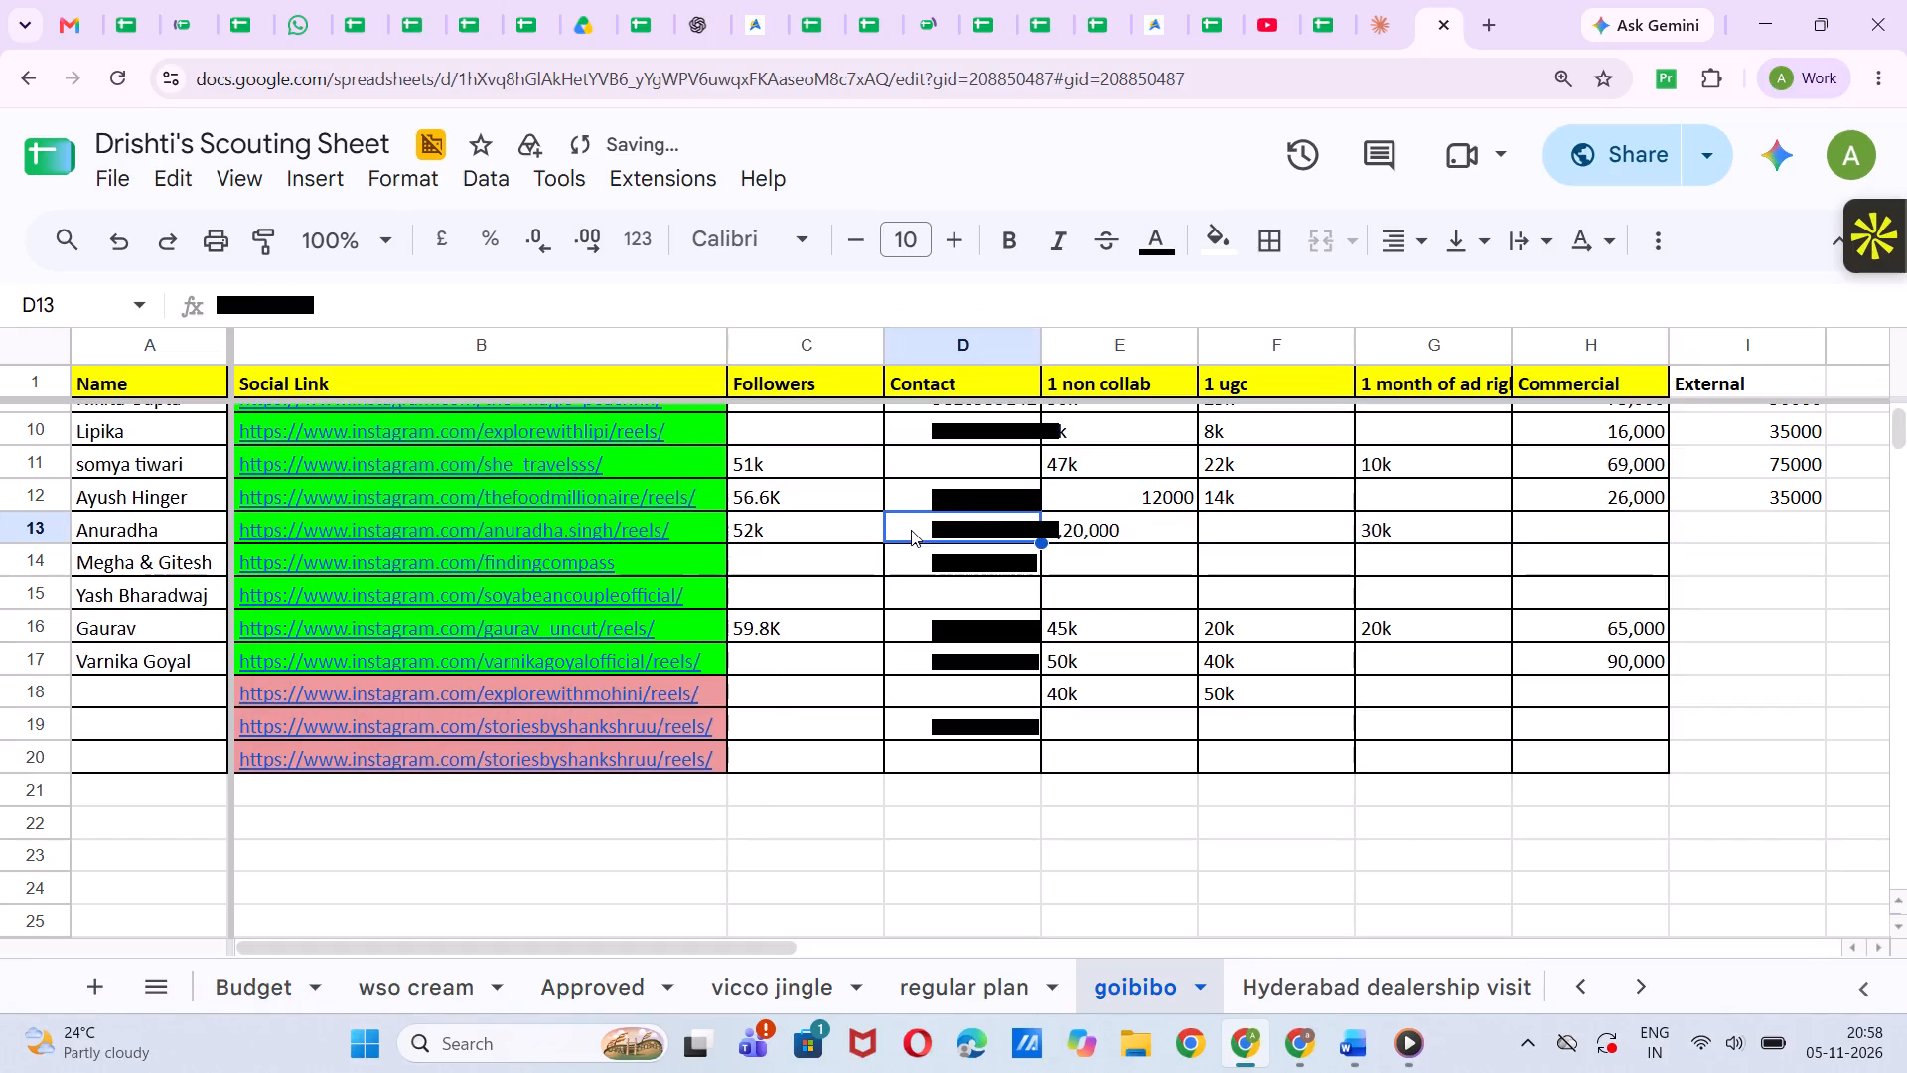
left_click(1402, 522)
left_click(1583, 529)
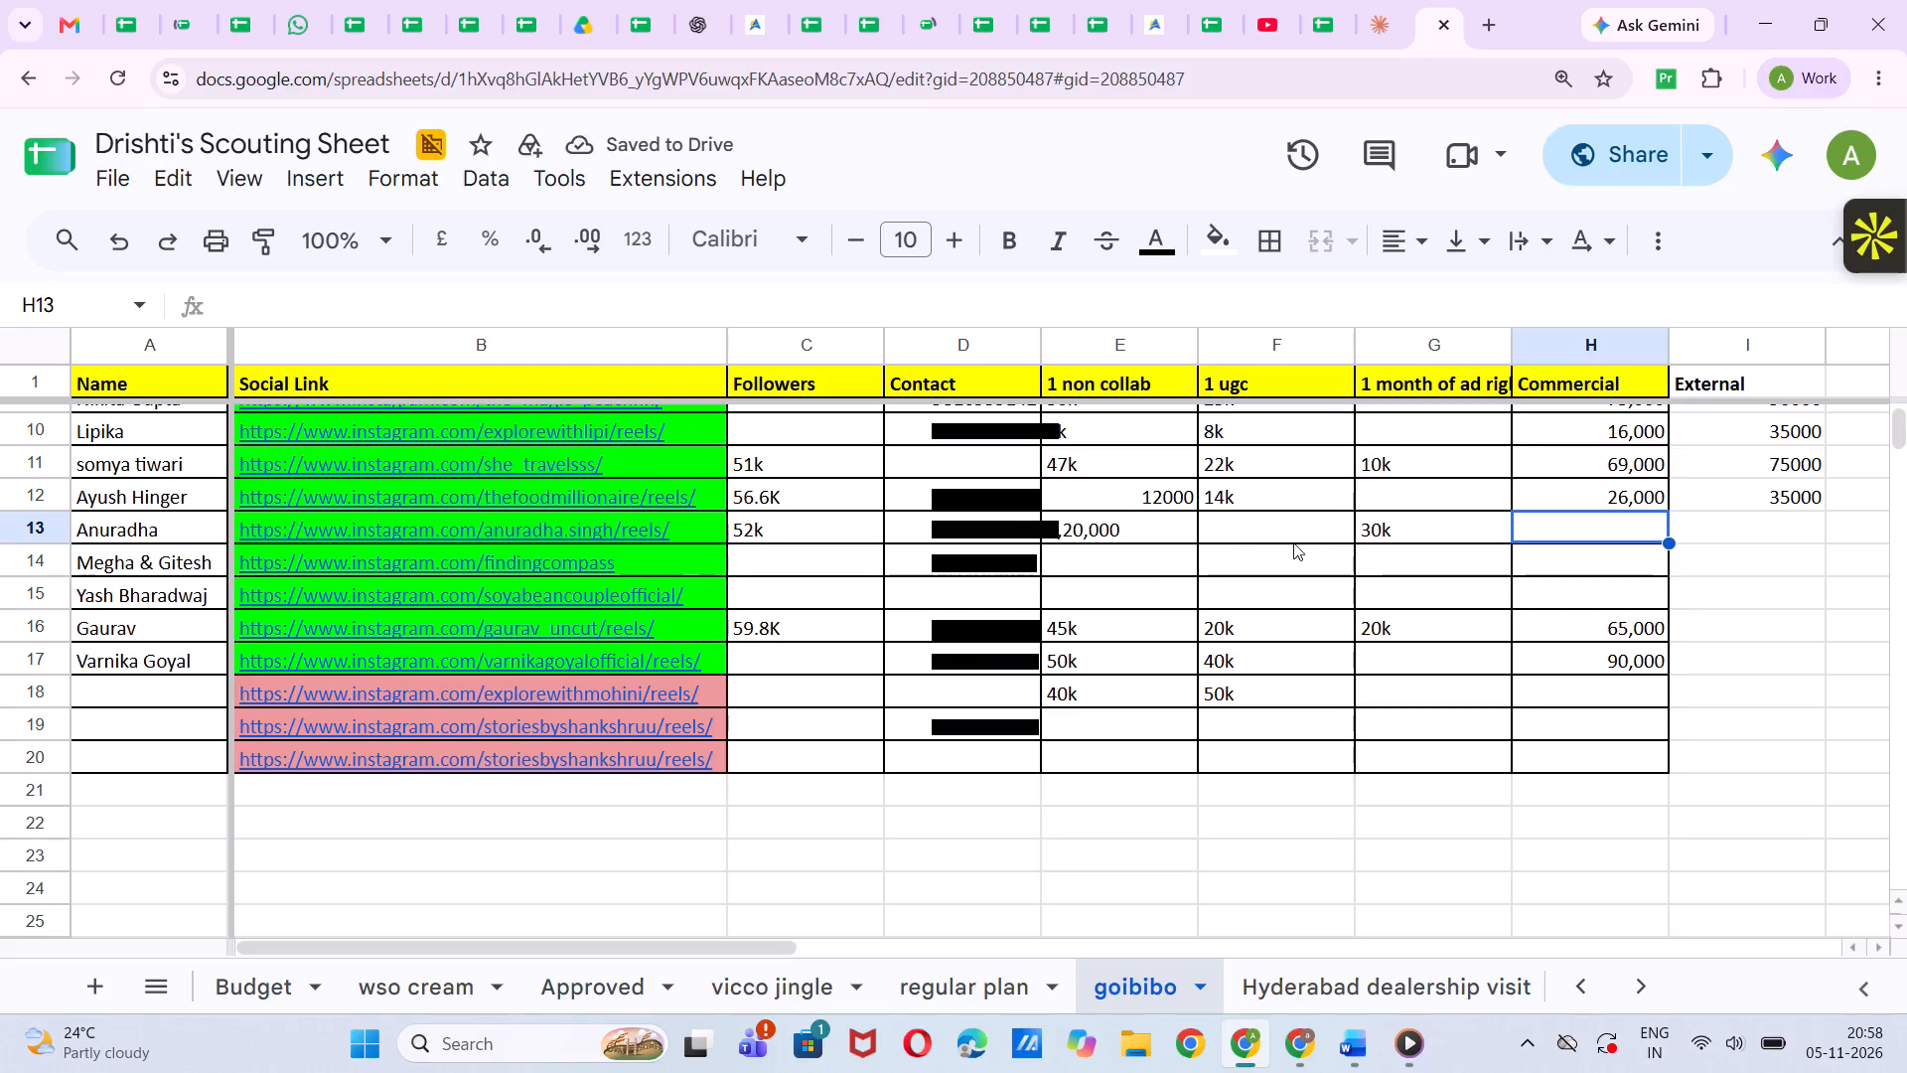
left_click(13, 528)
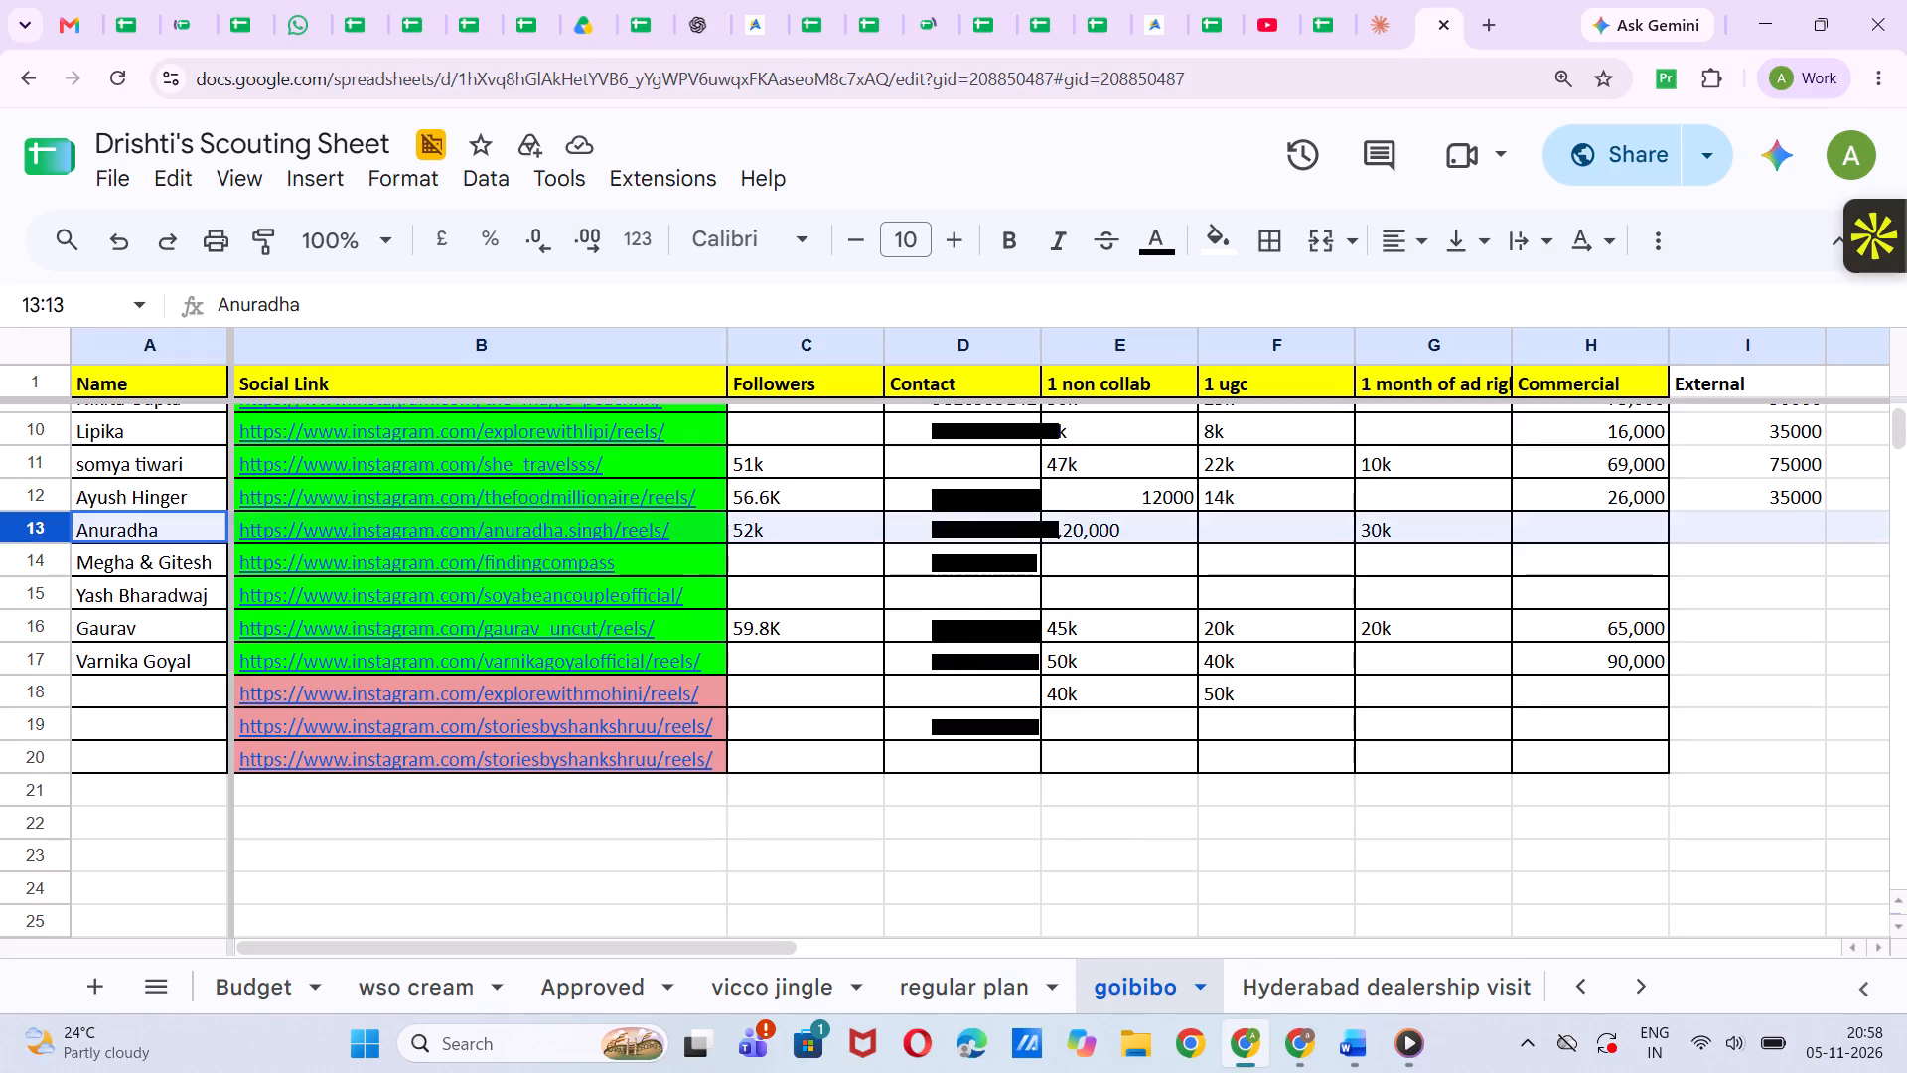
left_click_drag(13, 528, 81, 672)
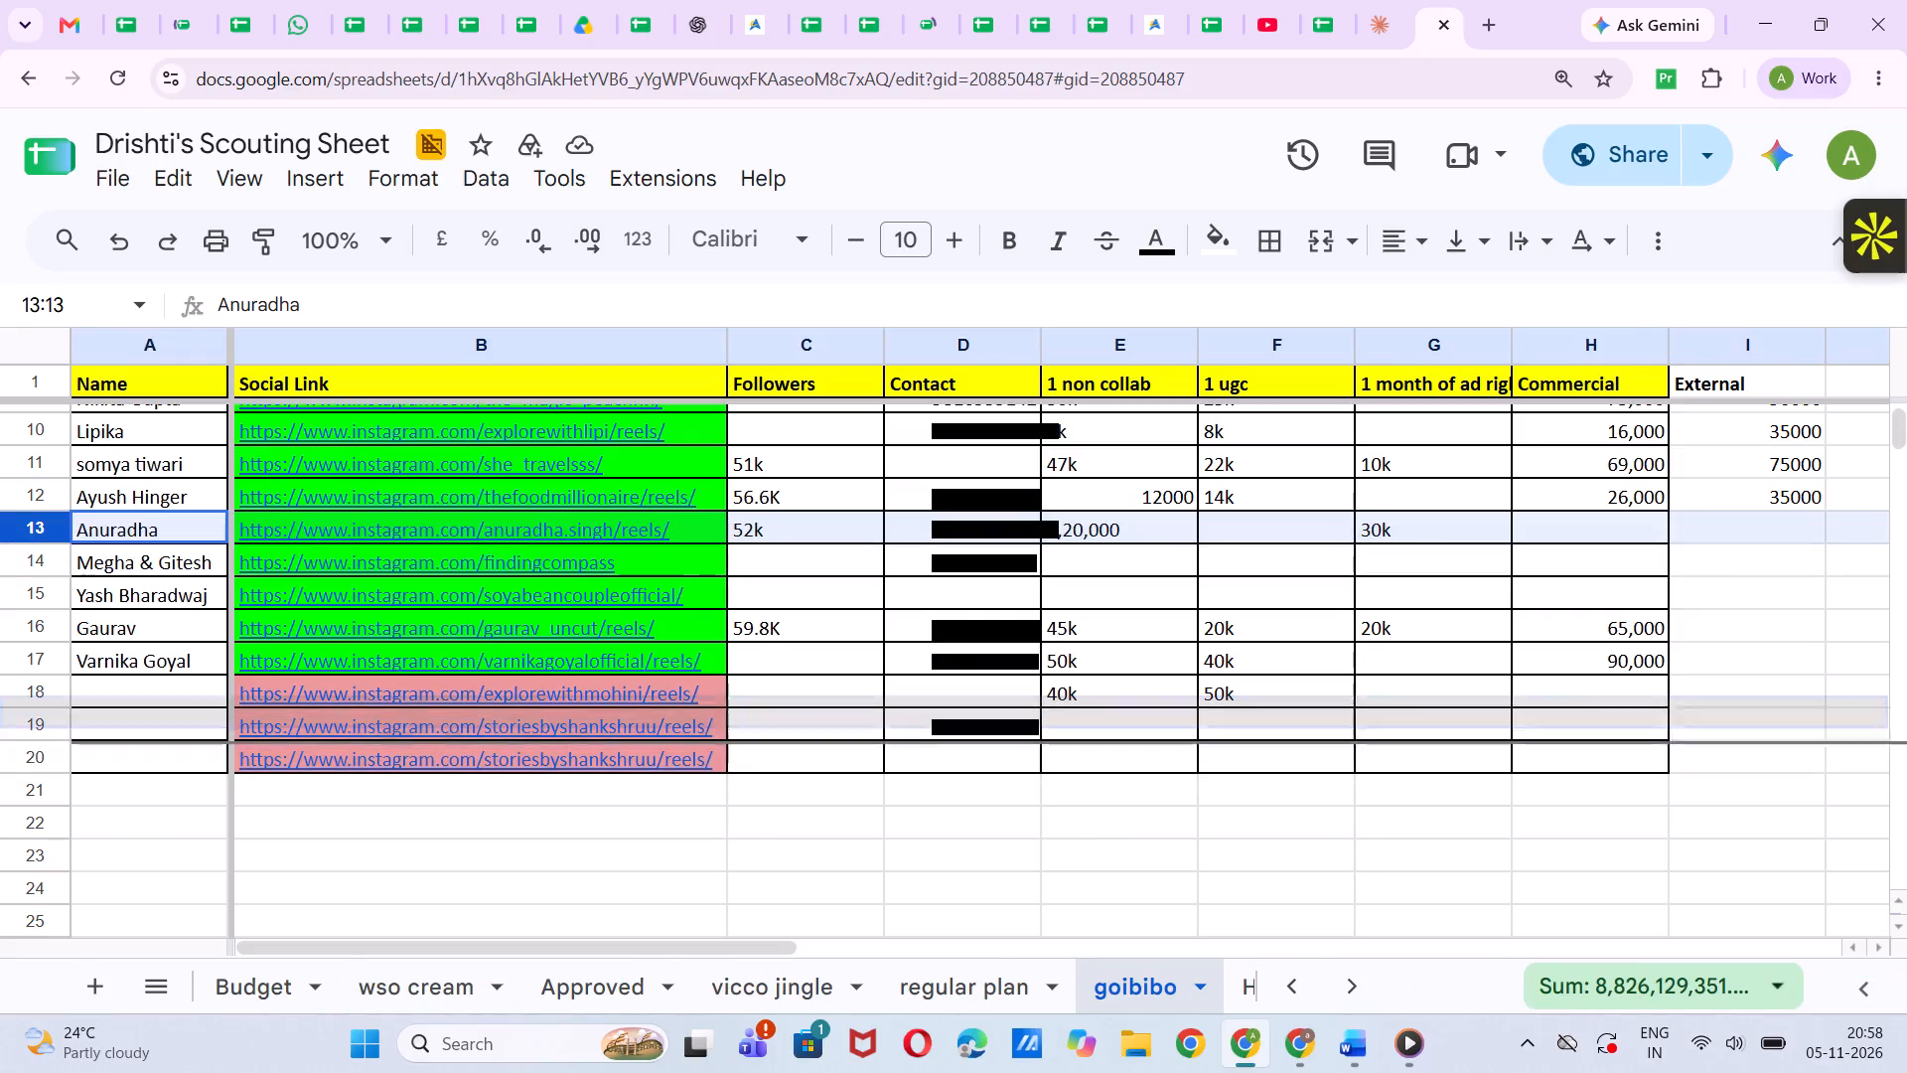
left_click_drag(81, 672, 89, 658)
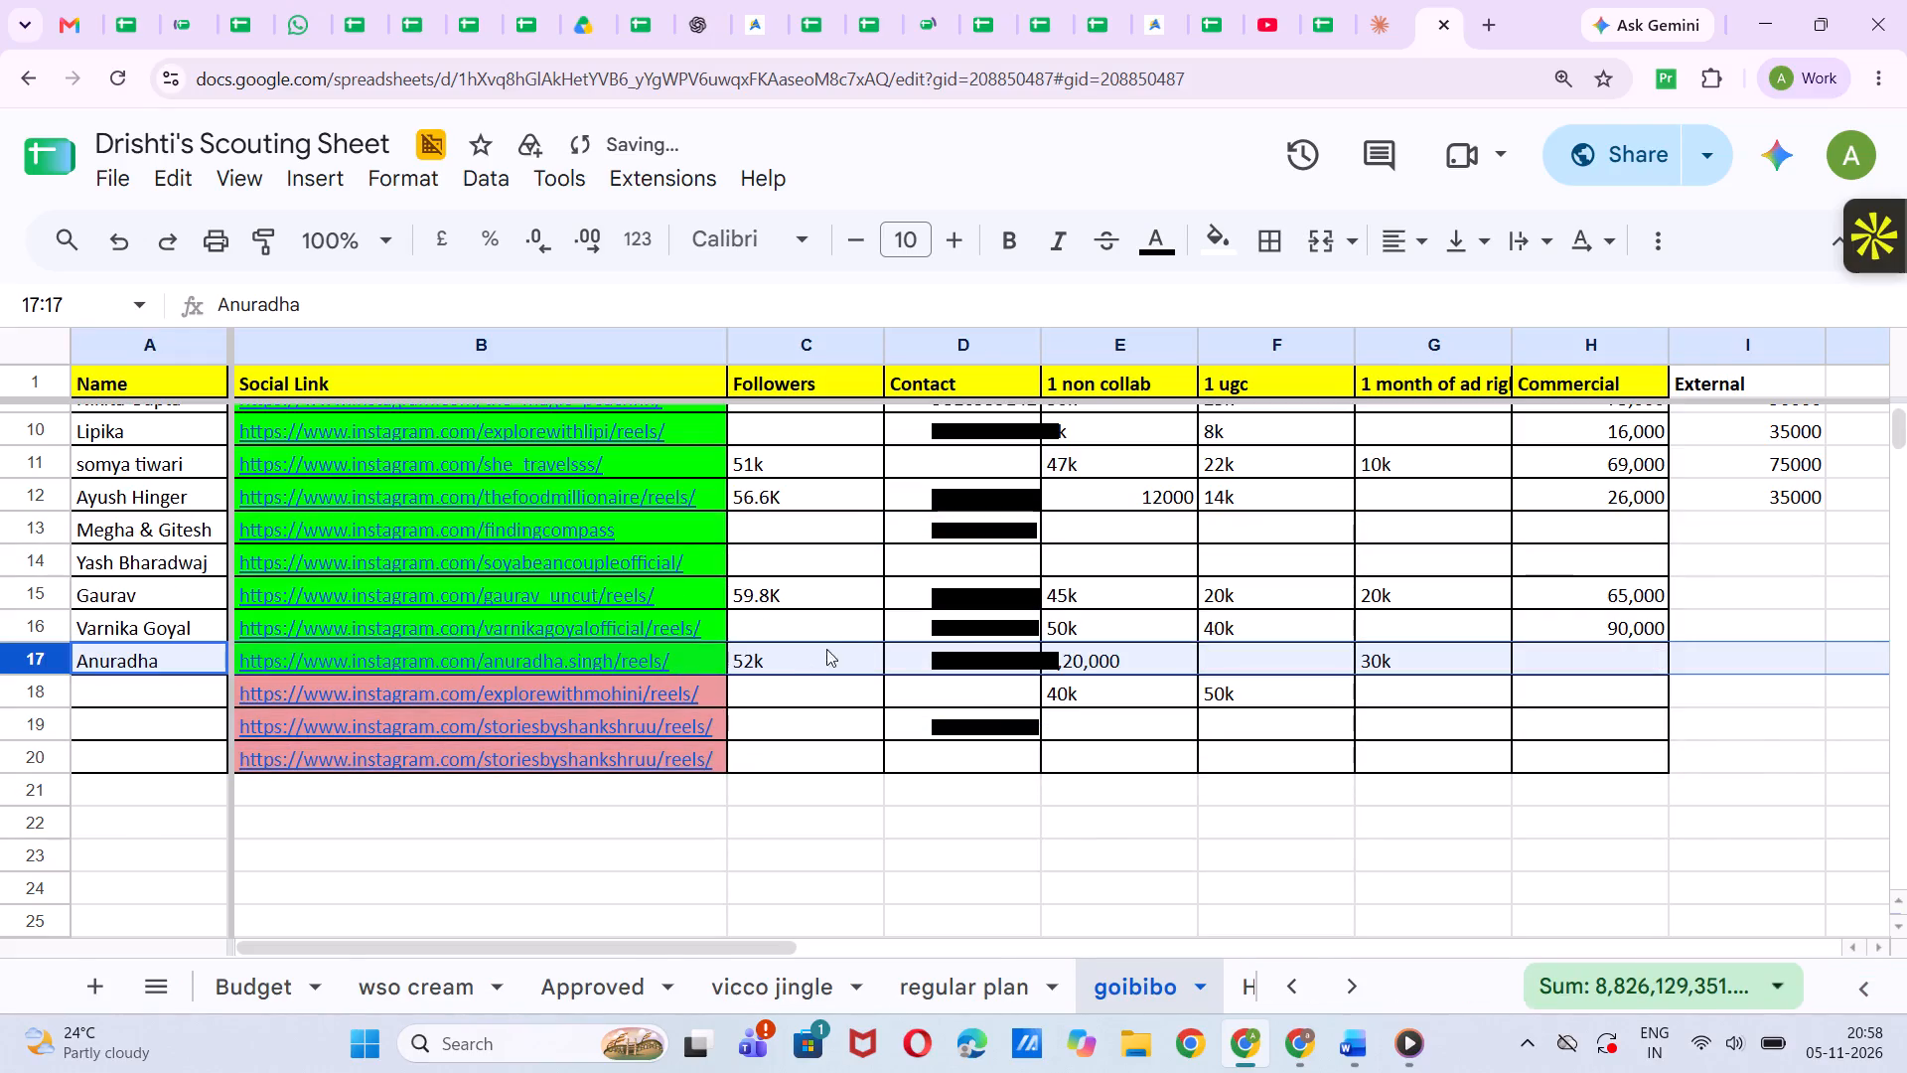
left_click(839, 635)
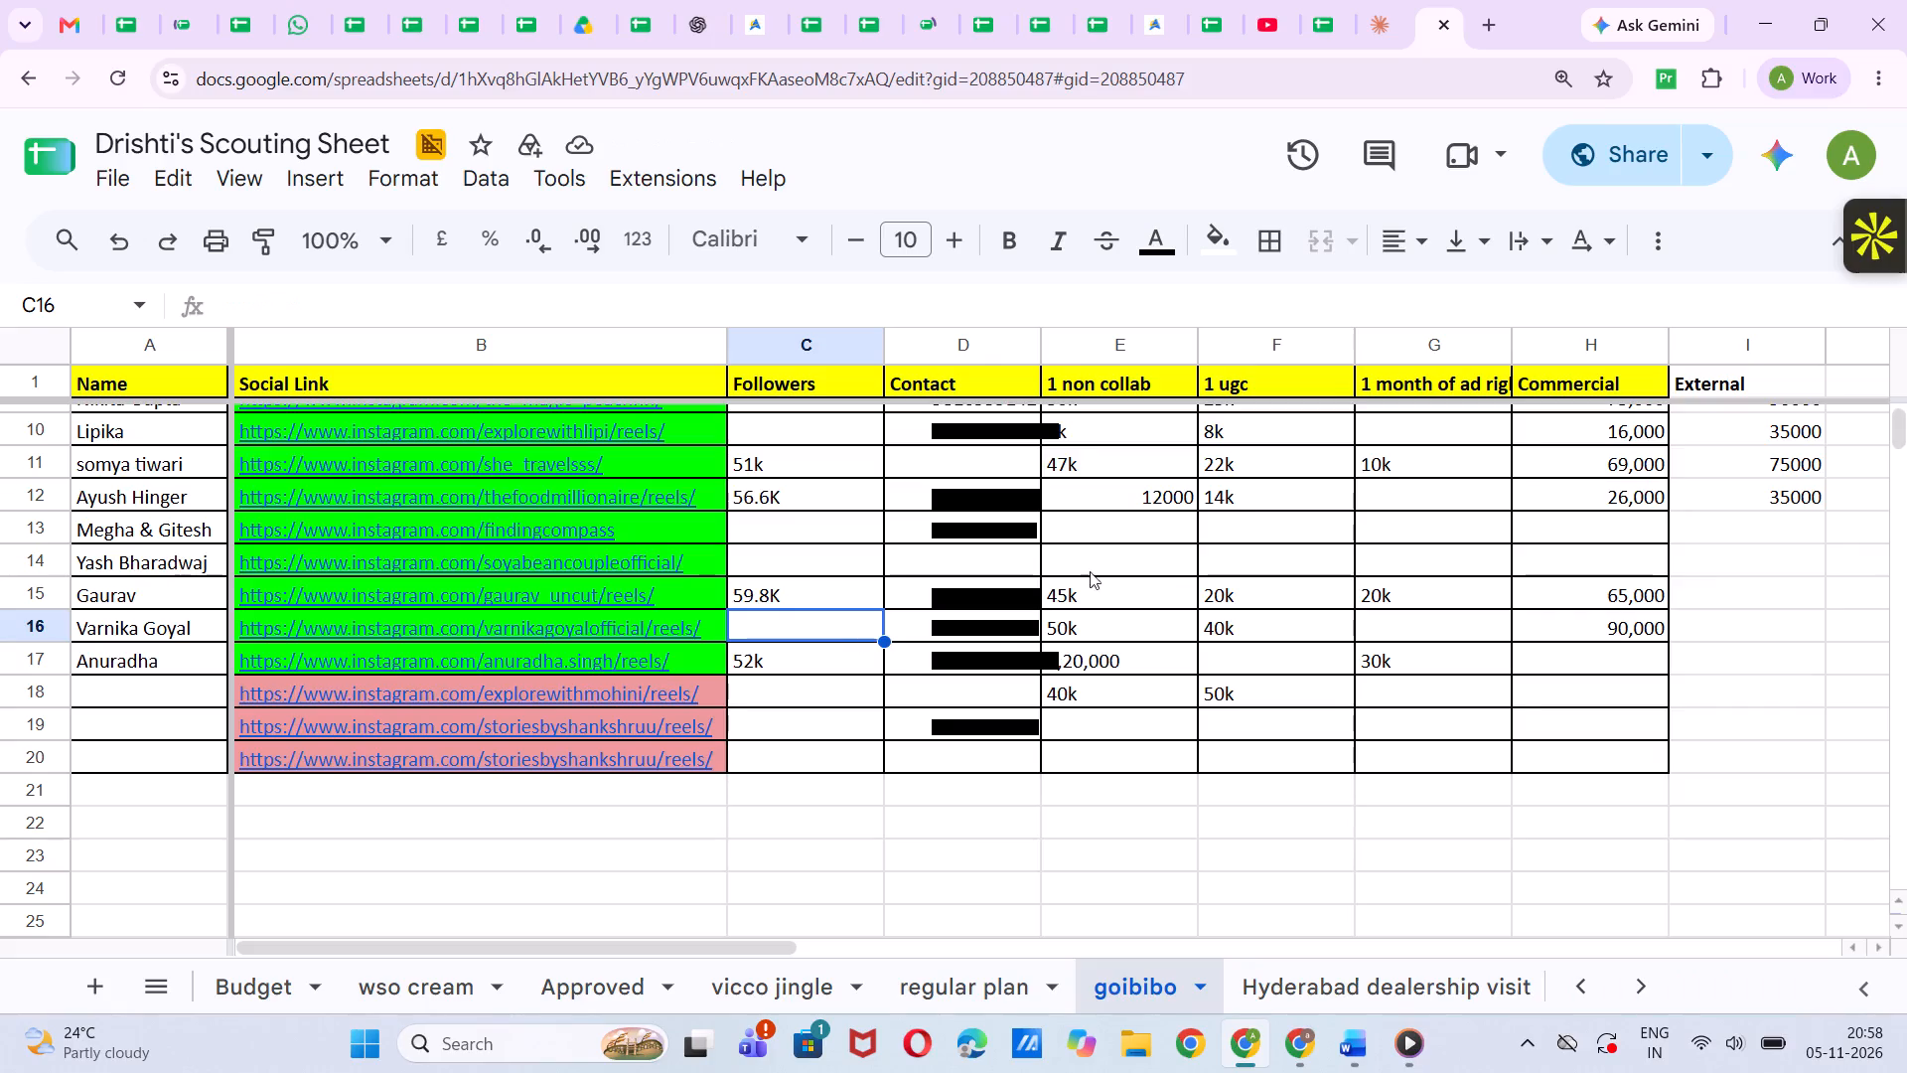
Copy the names, social links and followers in A2:C12 of the goibibo sheet to GI<>Astatine's OND-Extenstion sheet, starting at A2.
left_click(1579, 488)
scroll(1579, 488, "up", 2)
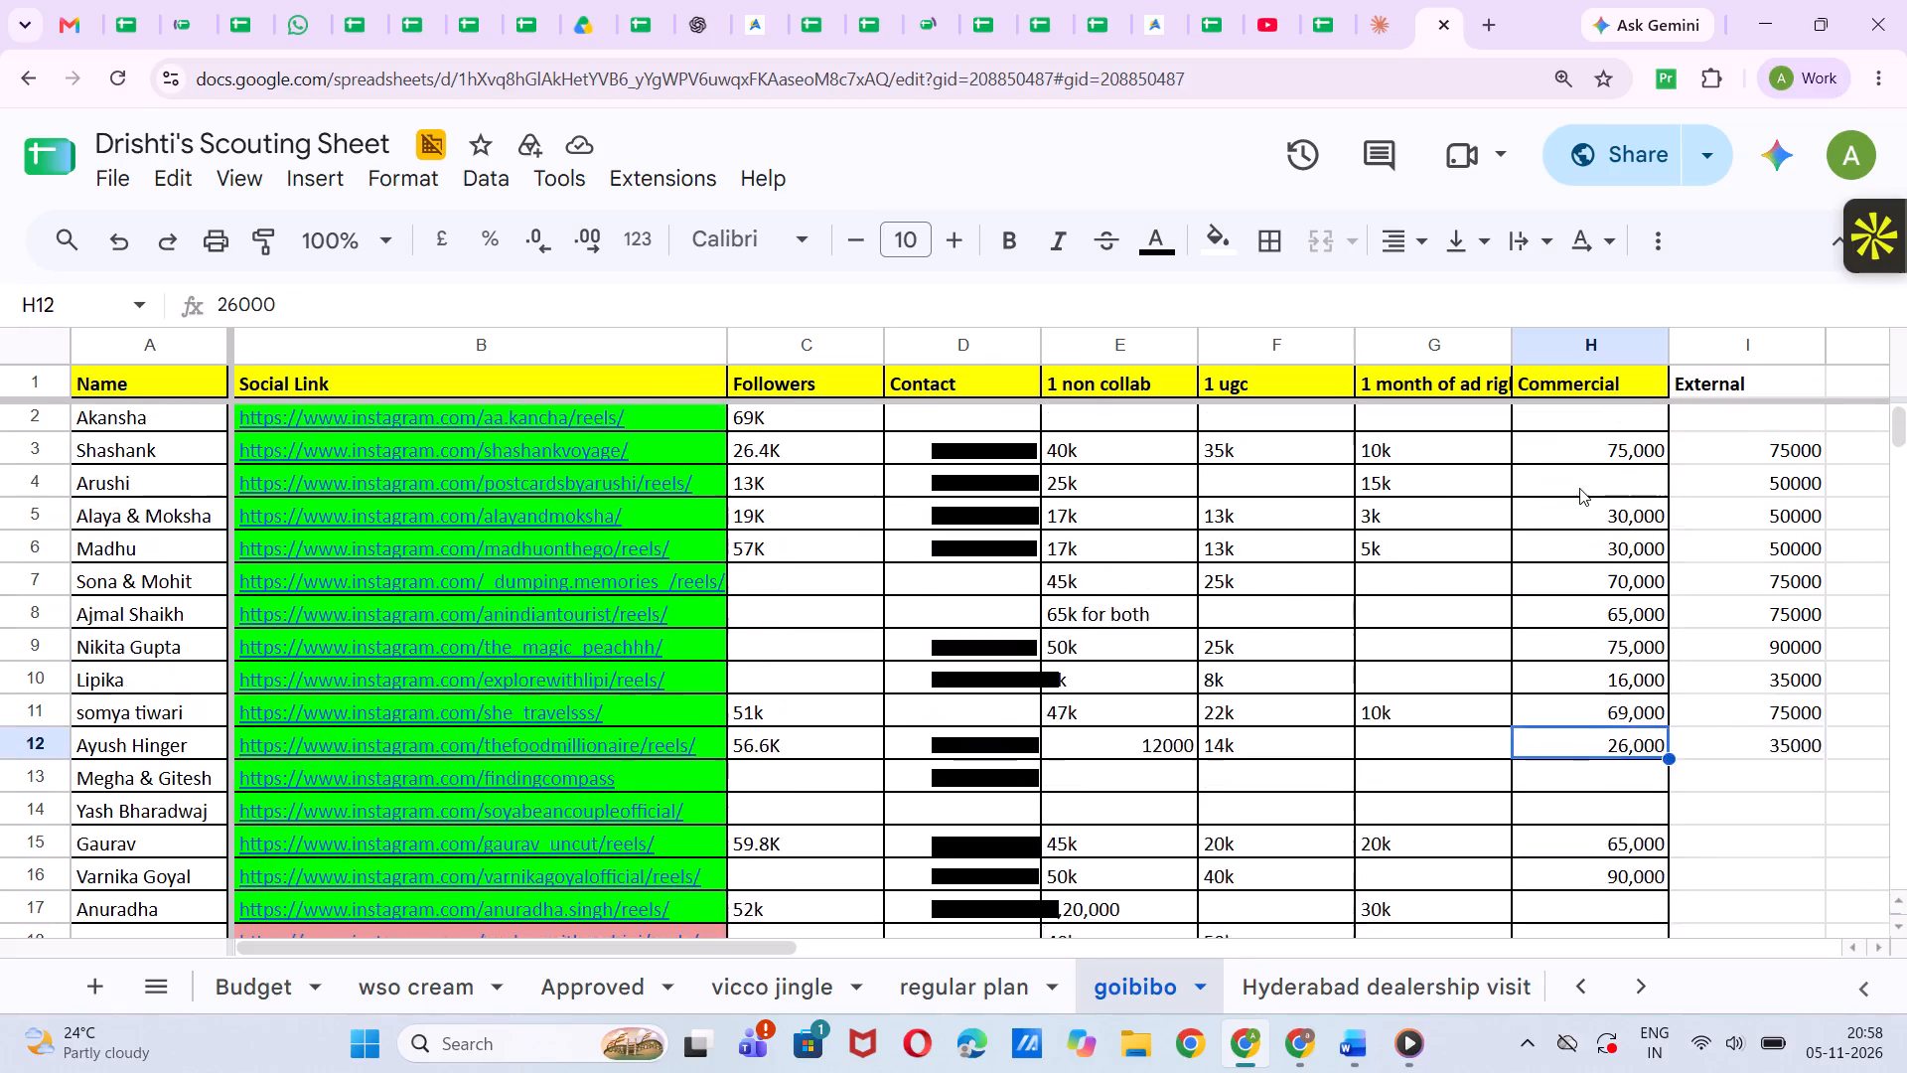
scroll(1579, 488, "up", 2)
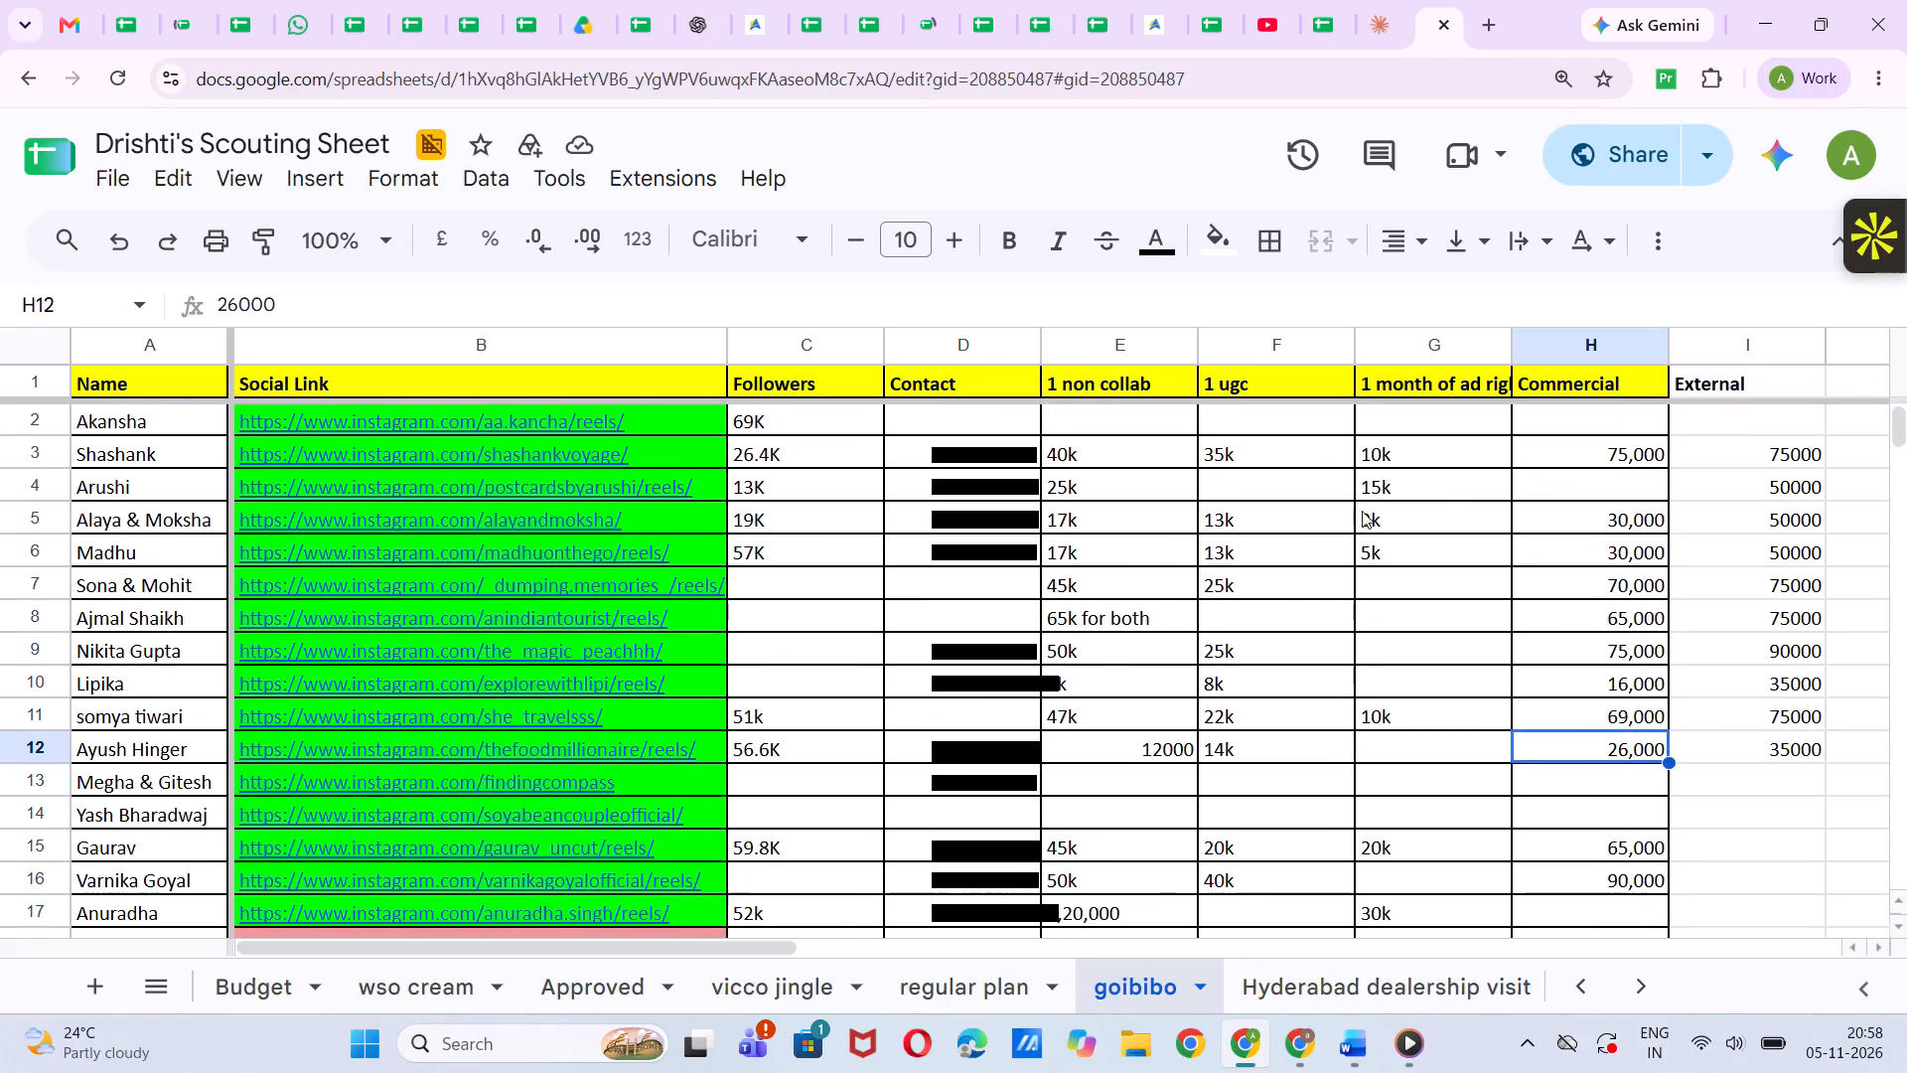
left_click(1588, 476)
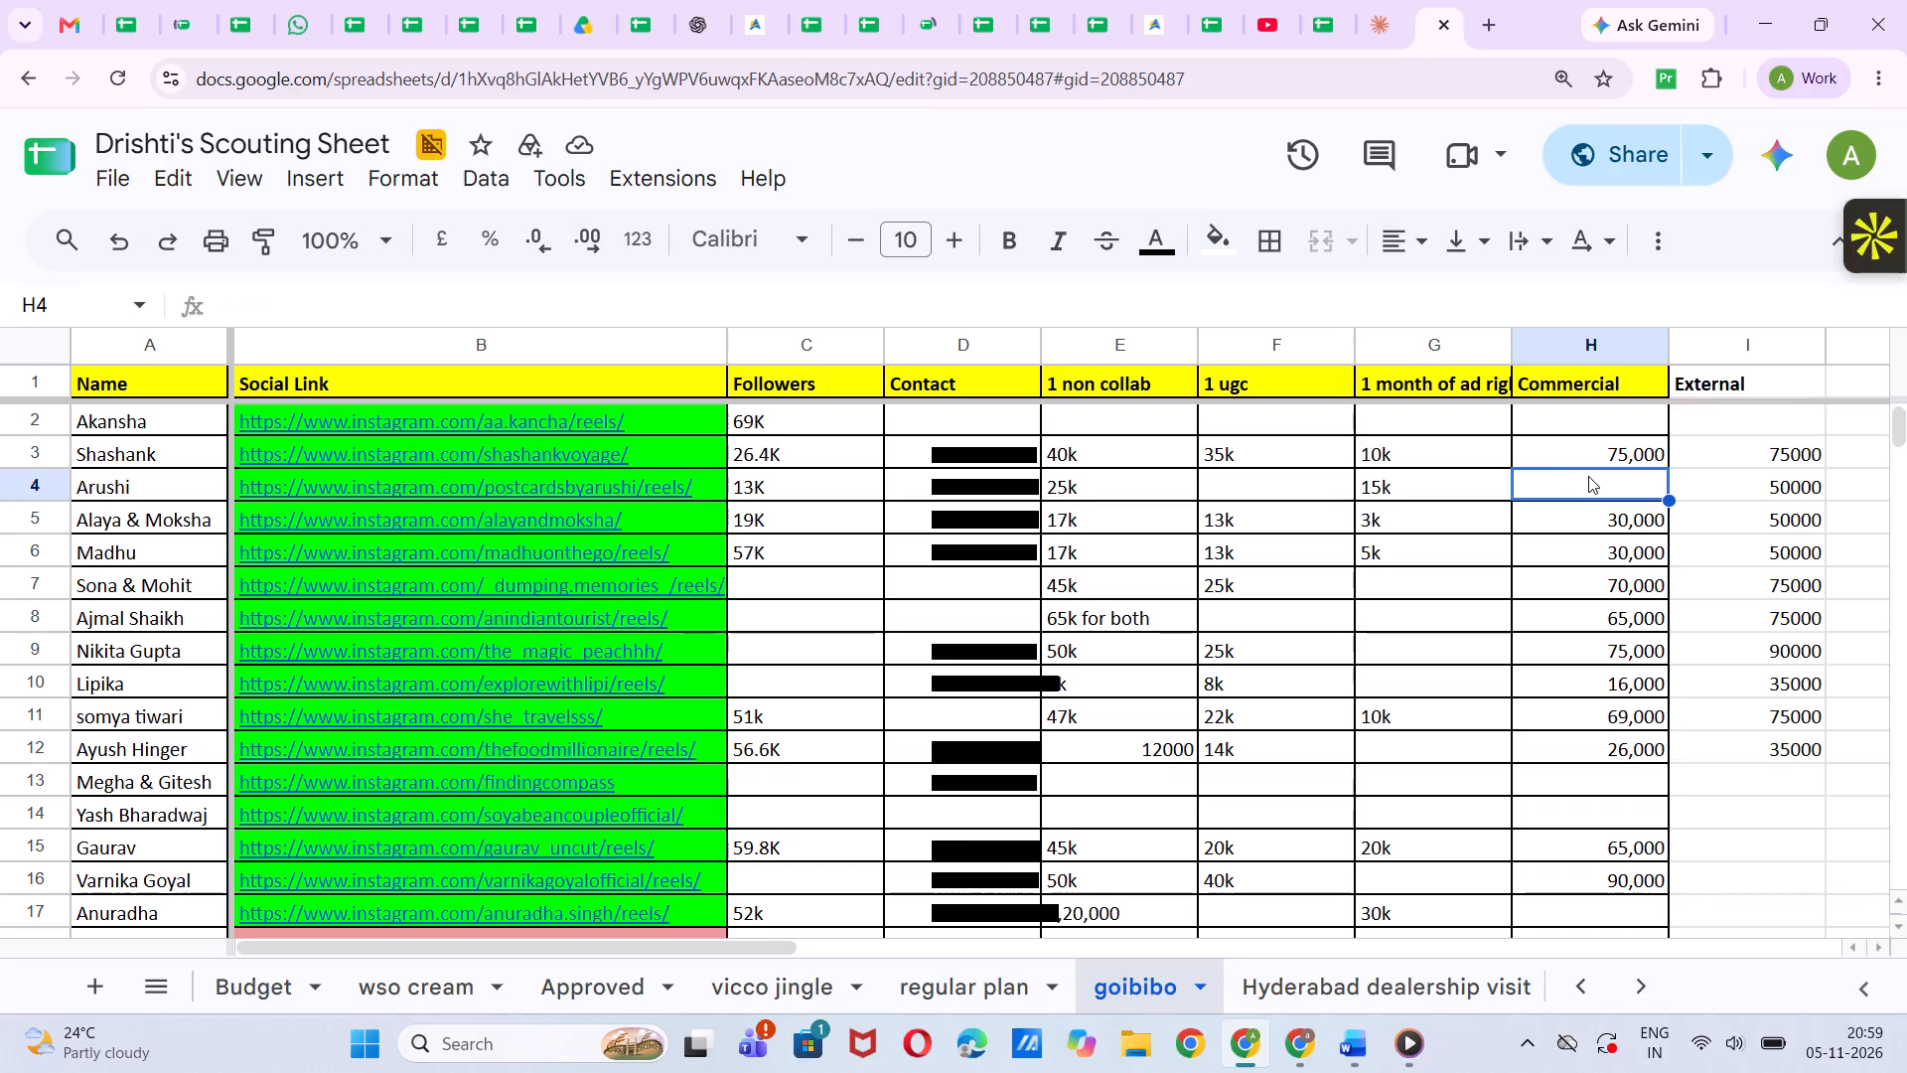
scroll(180, 412, "up", 2)
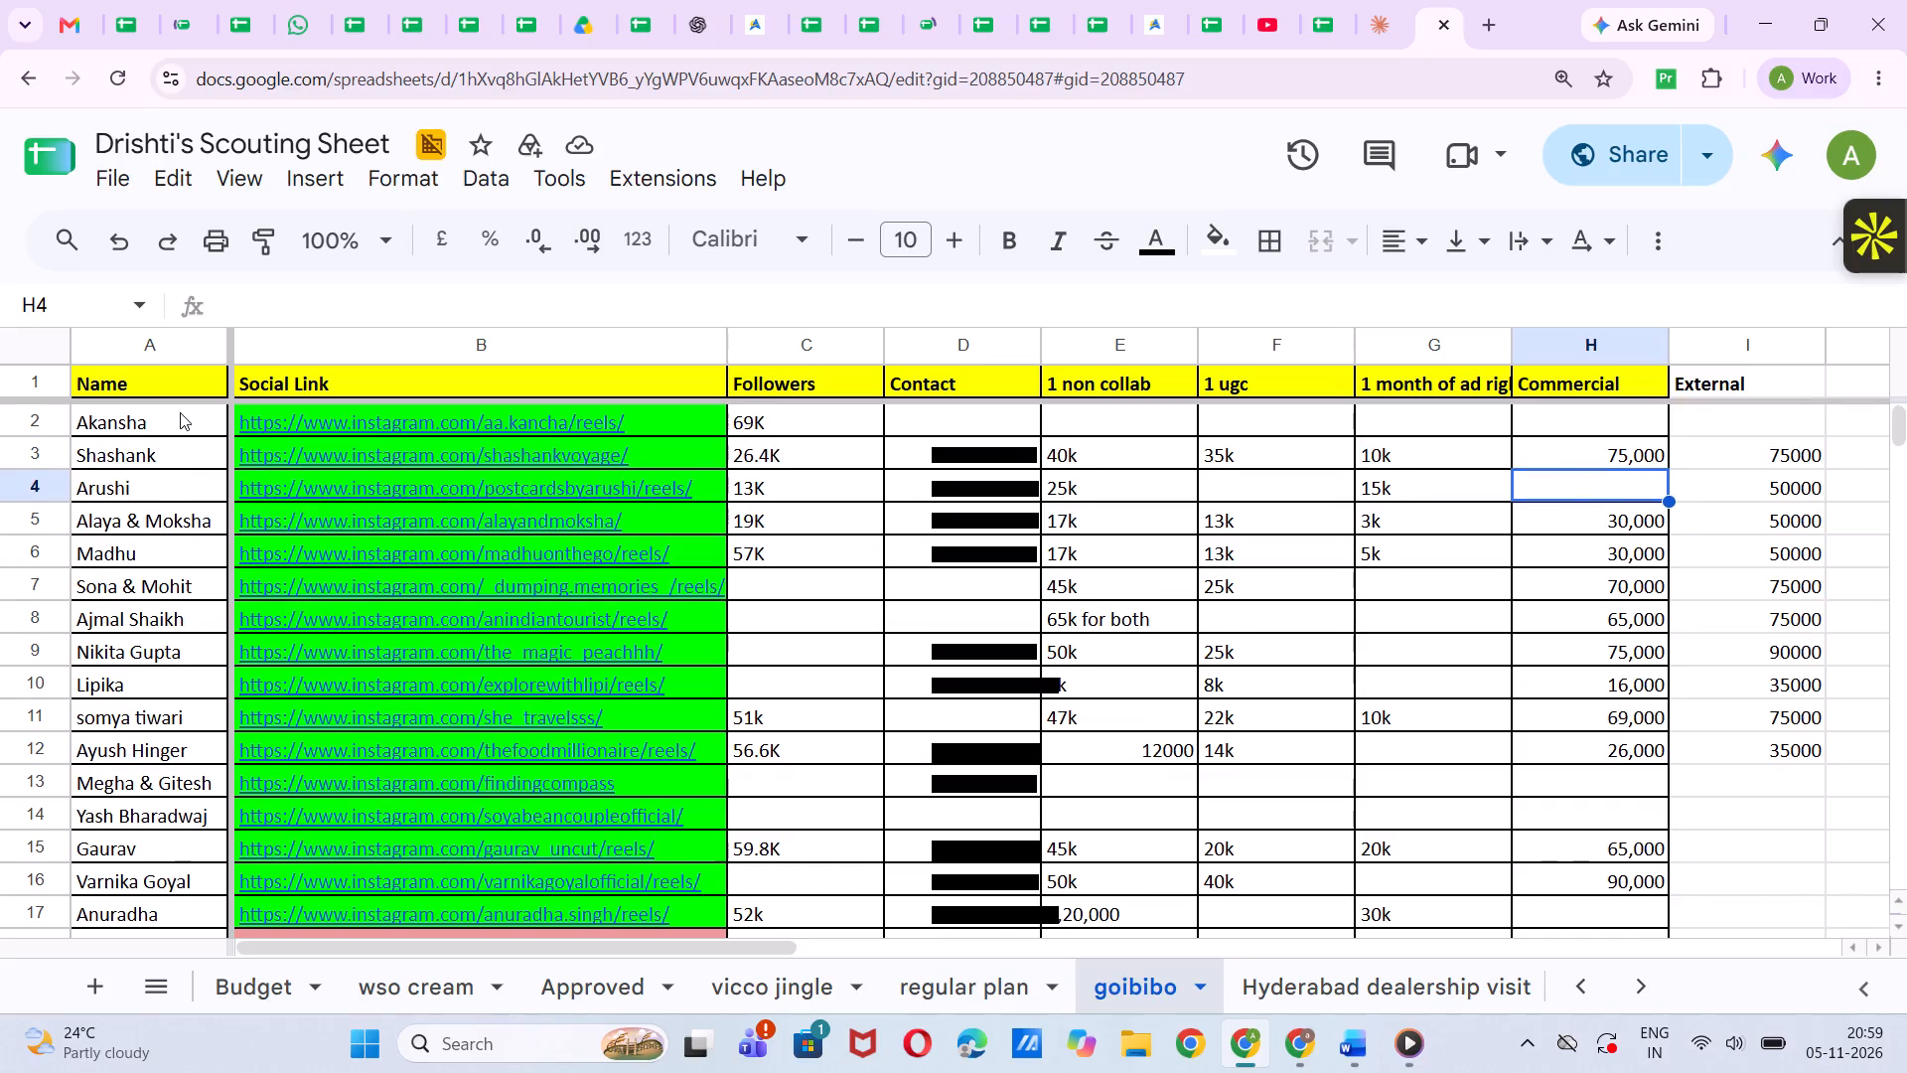
left_click_drag(182, 421, 773, 608)
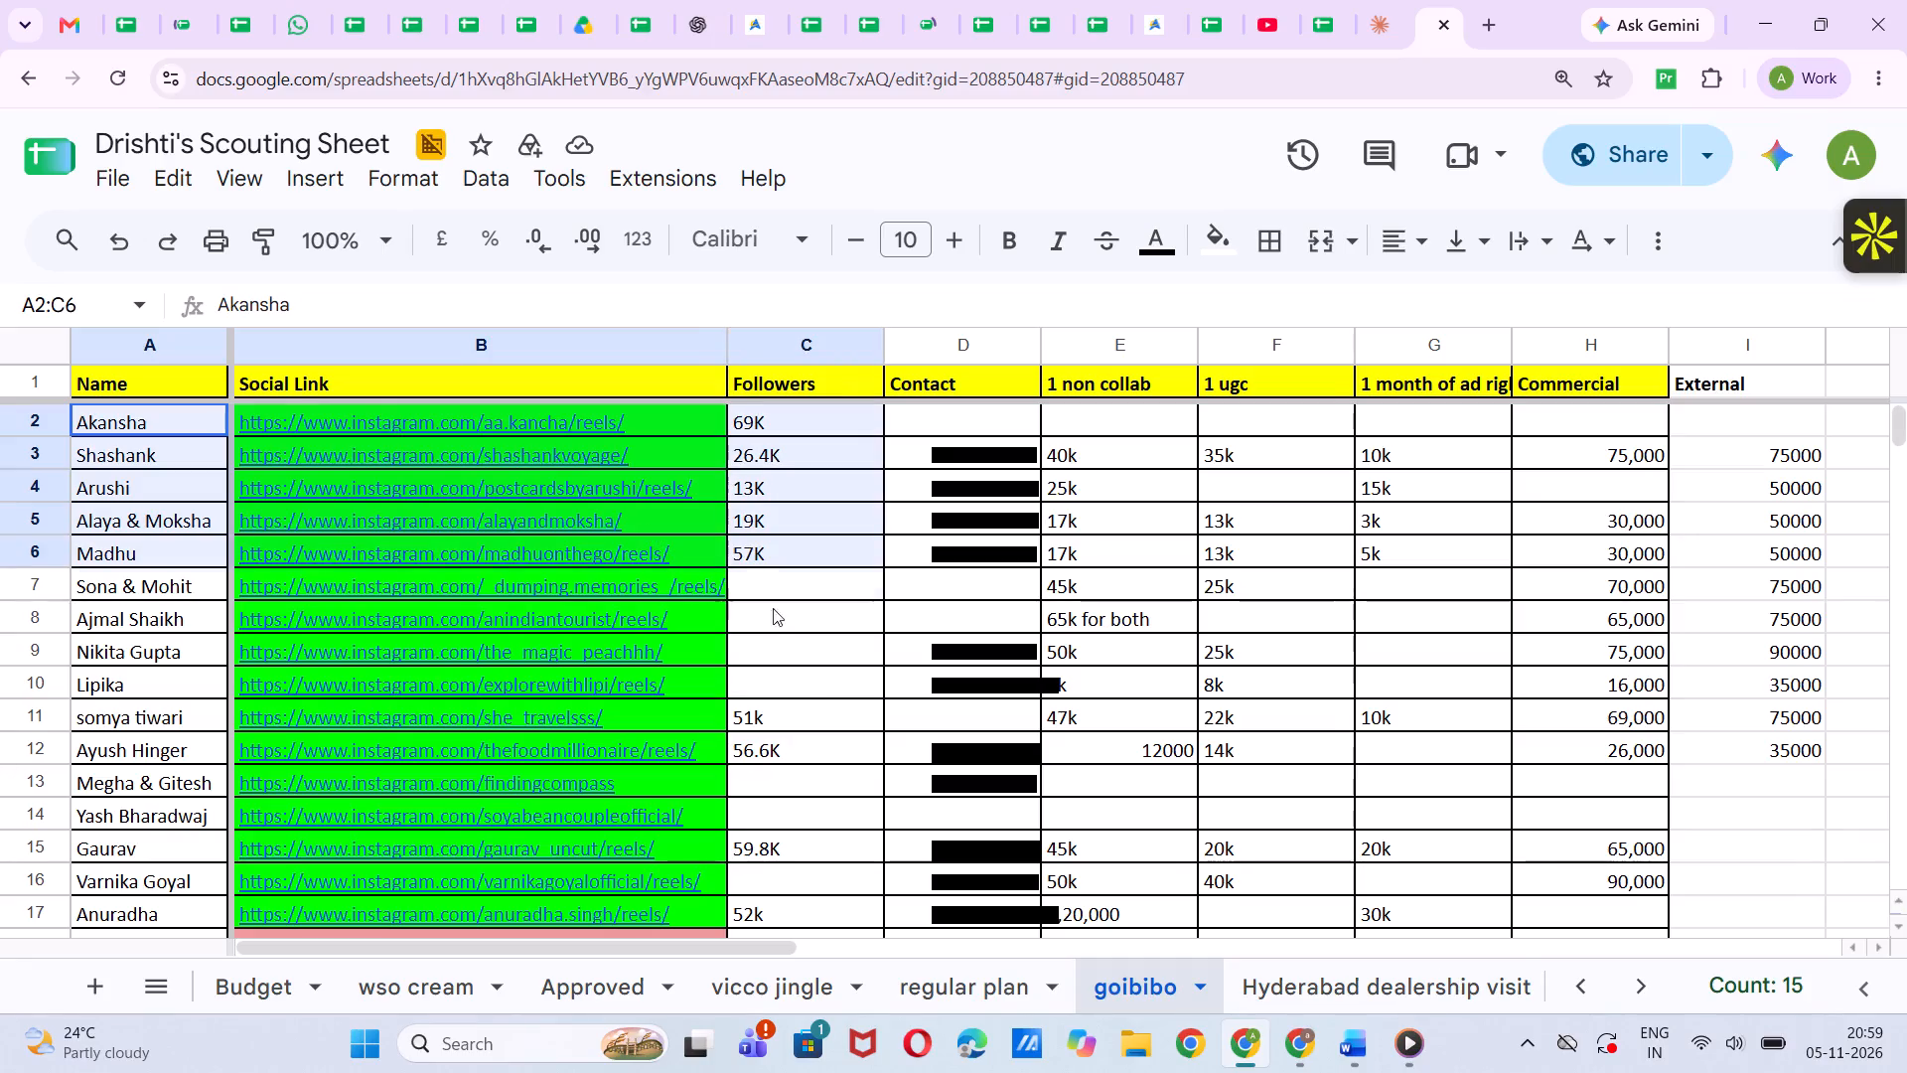
left_click_drag(773, 608, 808, 775)
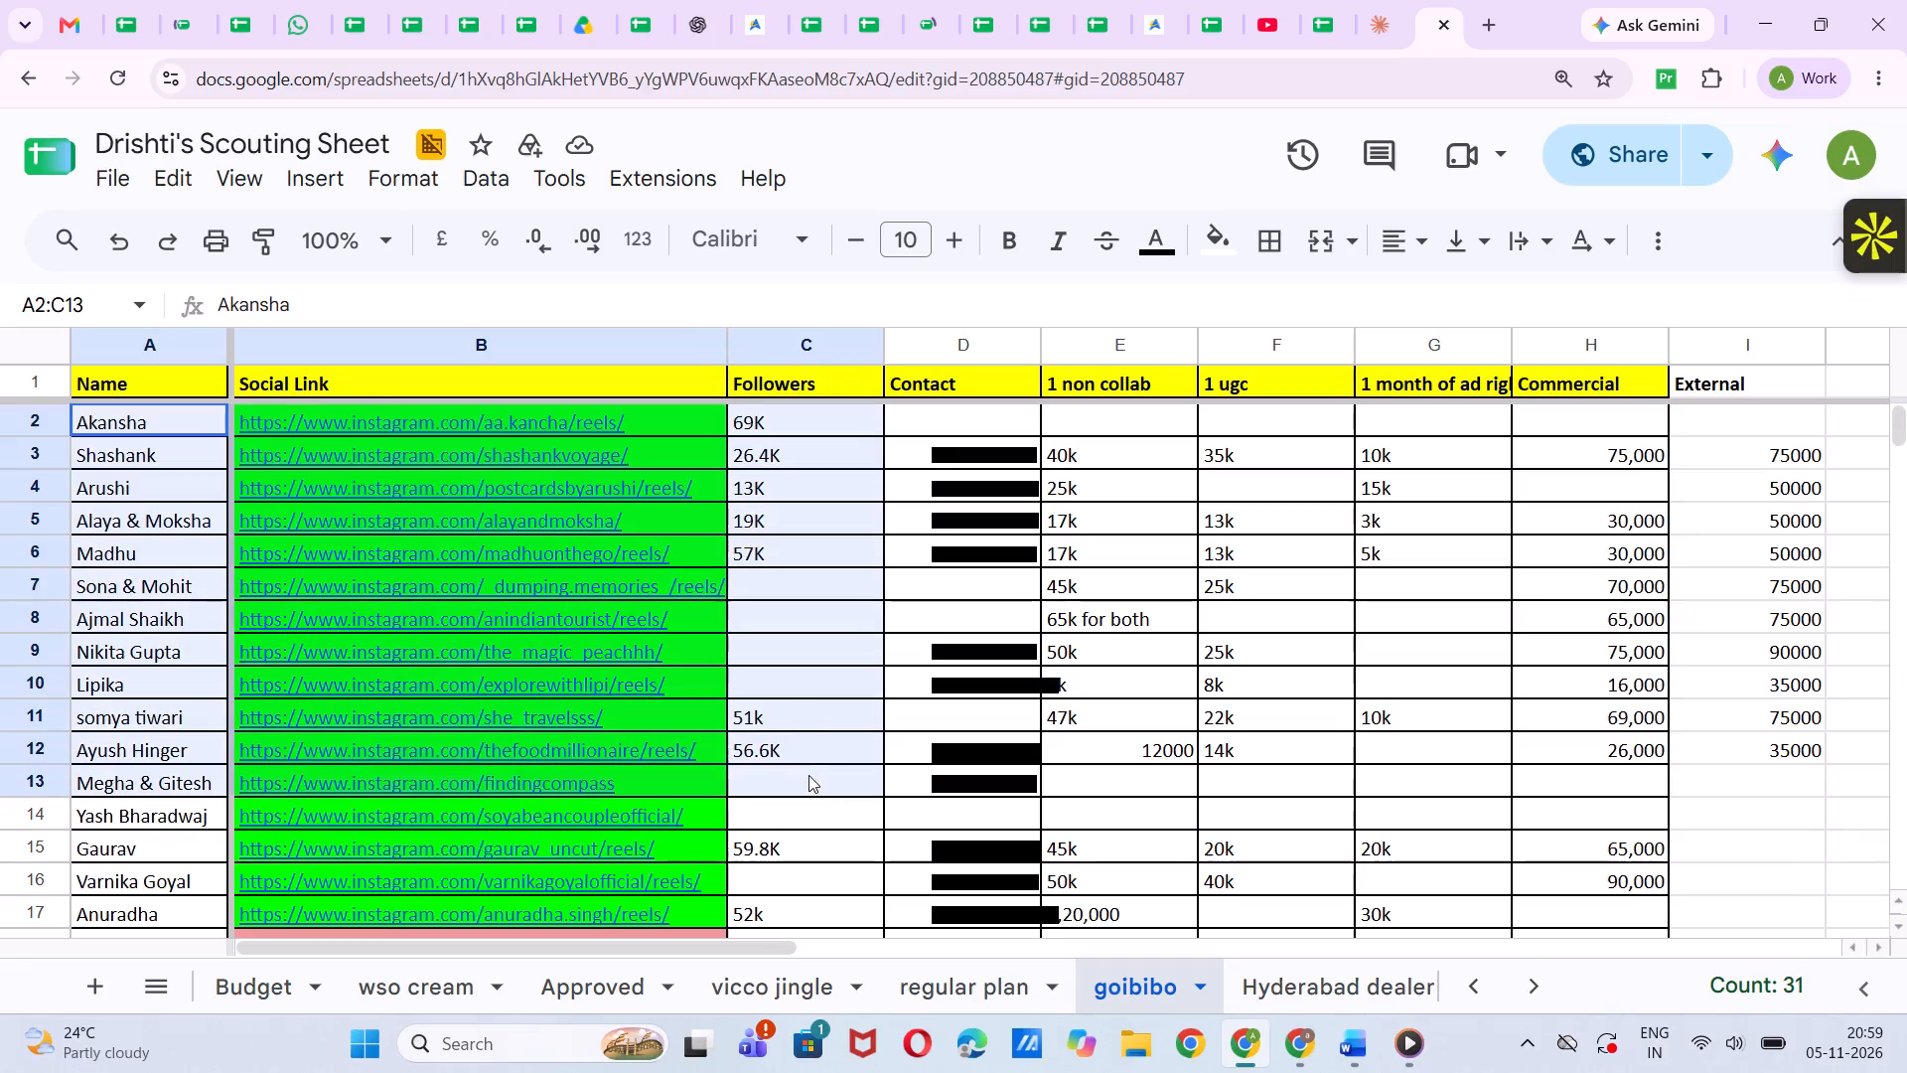
left_click_drag(808, 775, 1356, 748)
scroll(1293, 741, "right", 2)
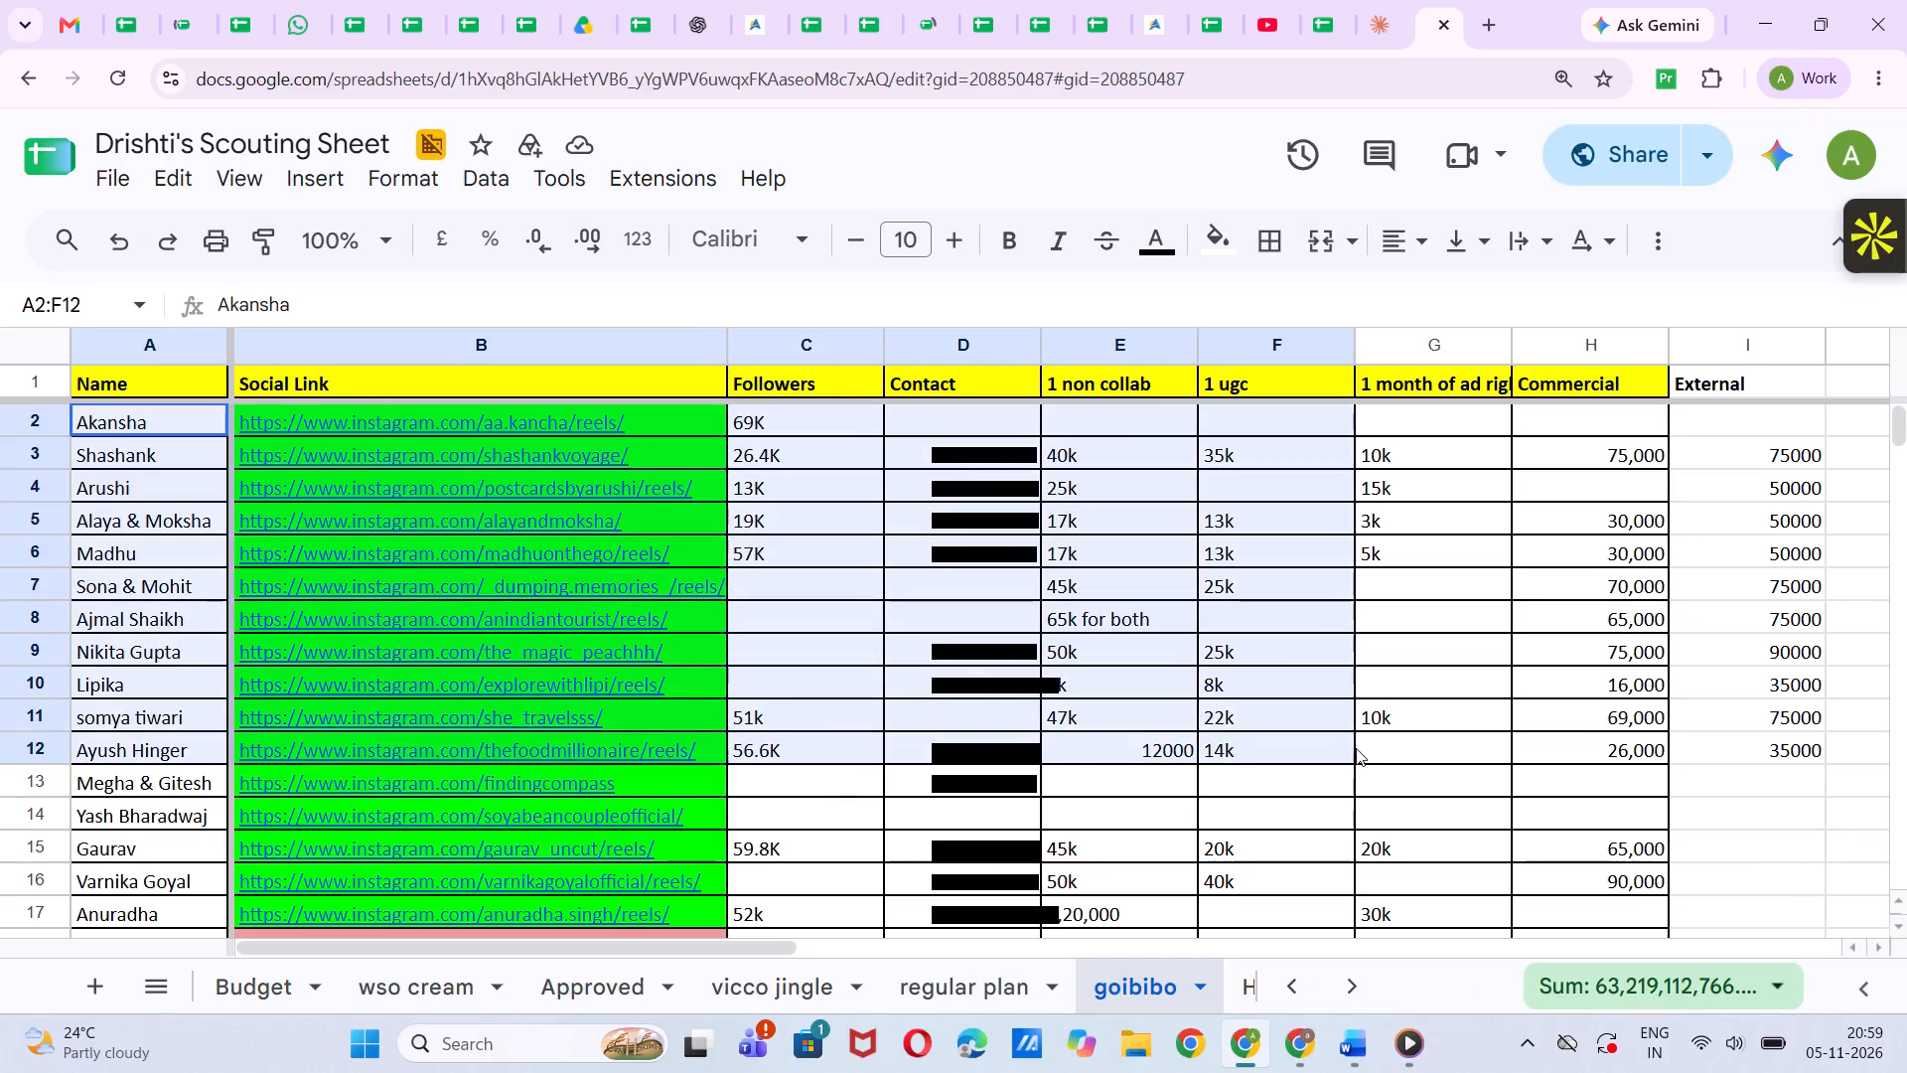
left_click_drag(1356, 748, 885, 743)
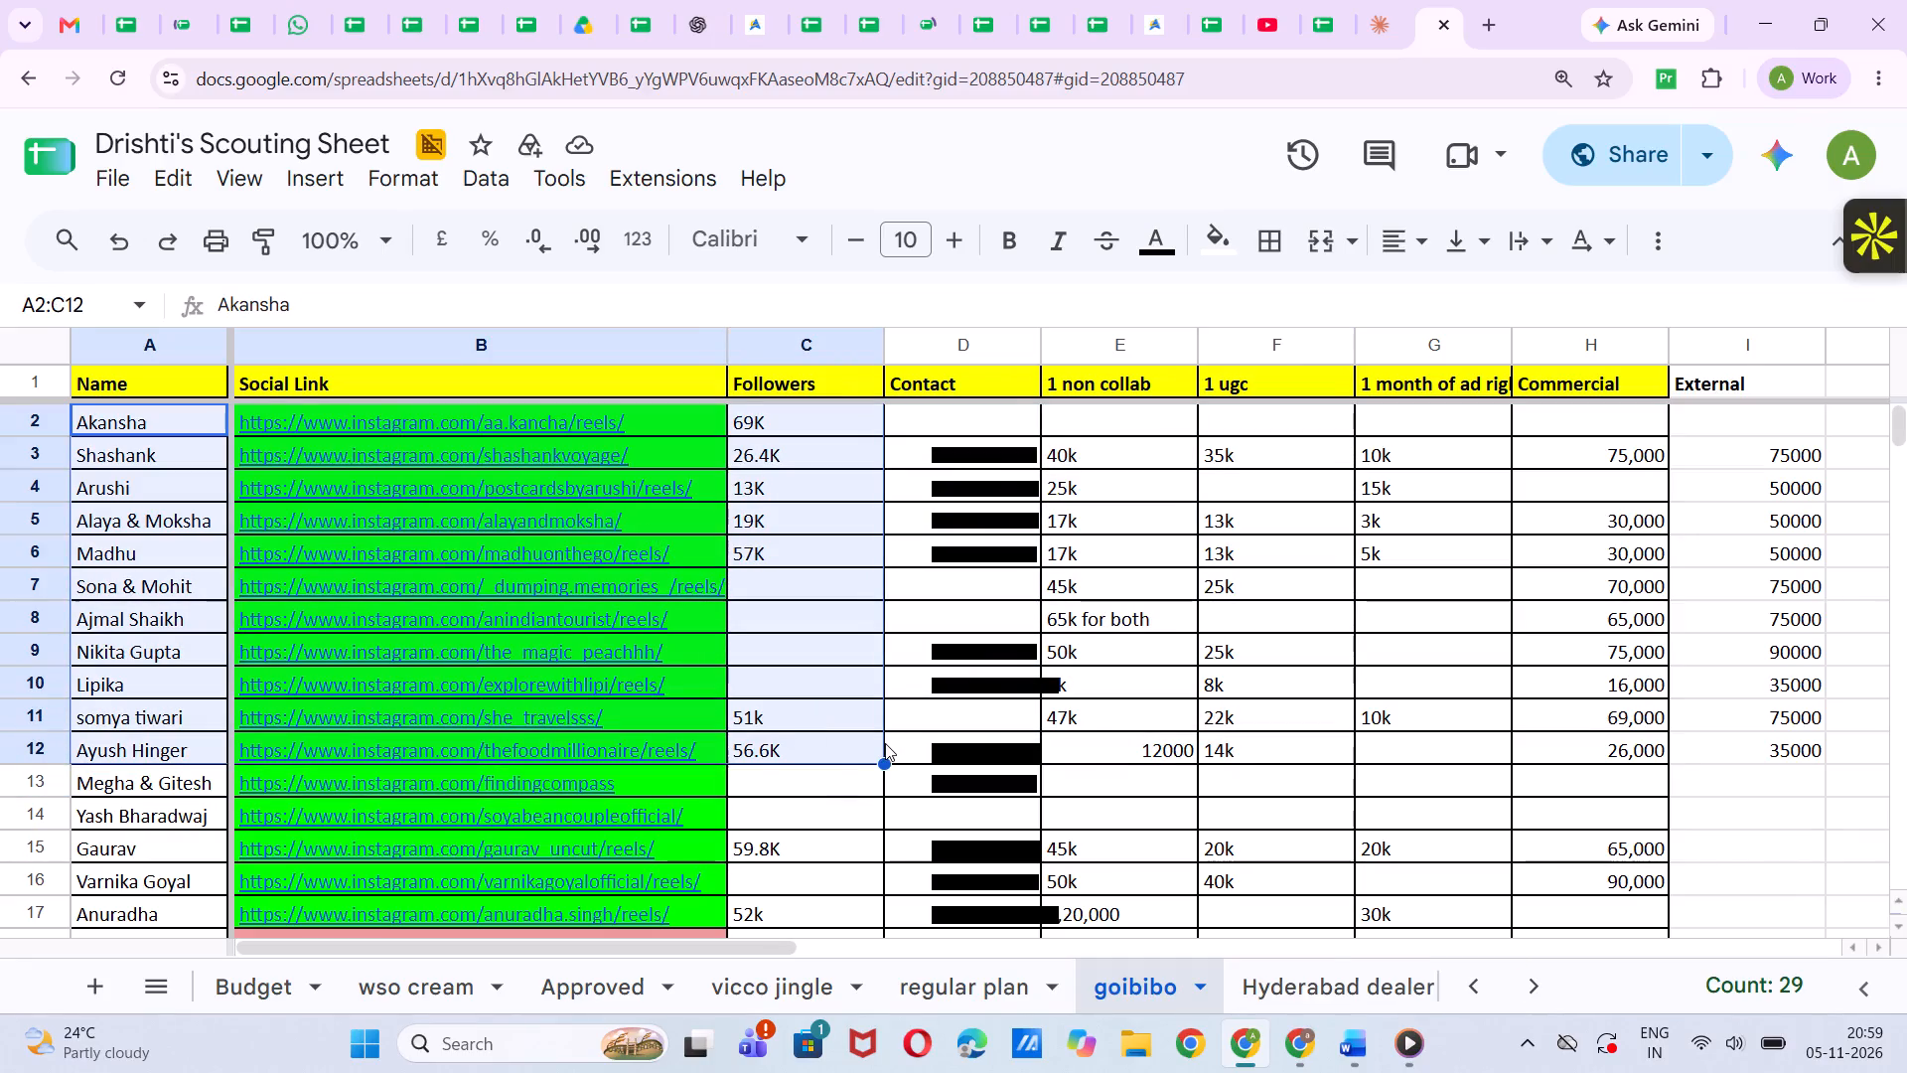
key("ctrl+c")
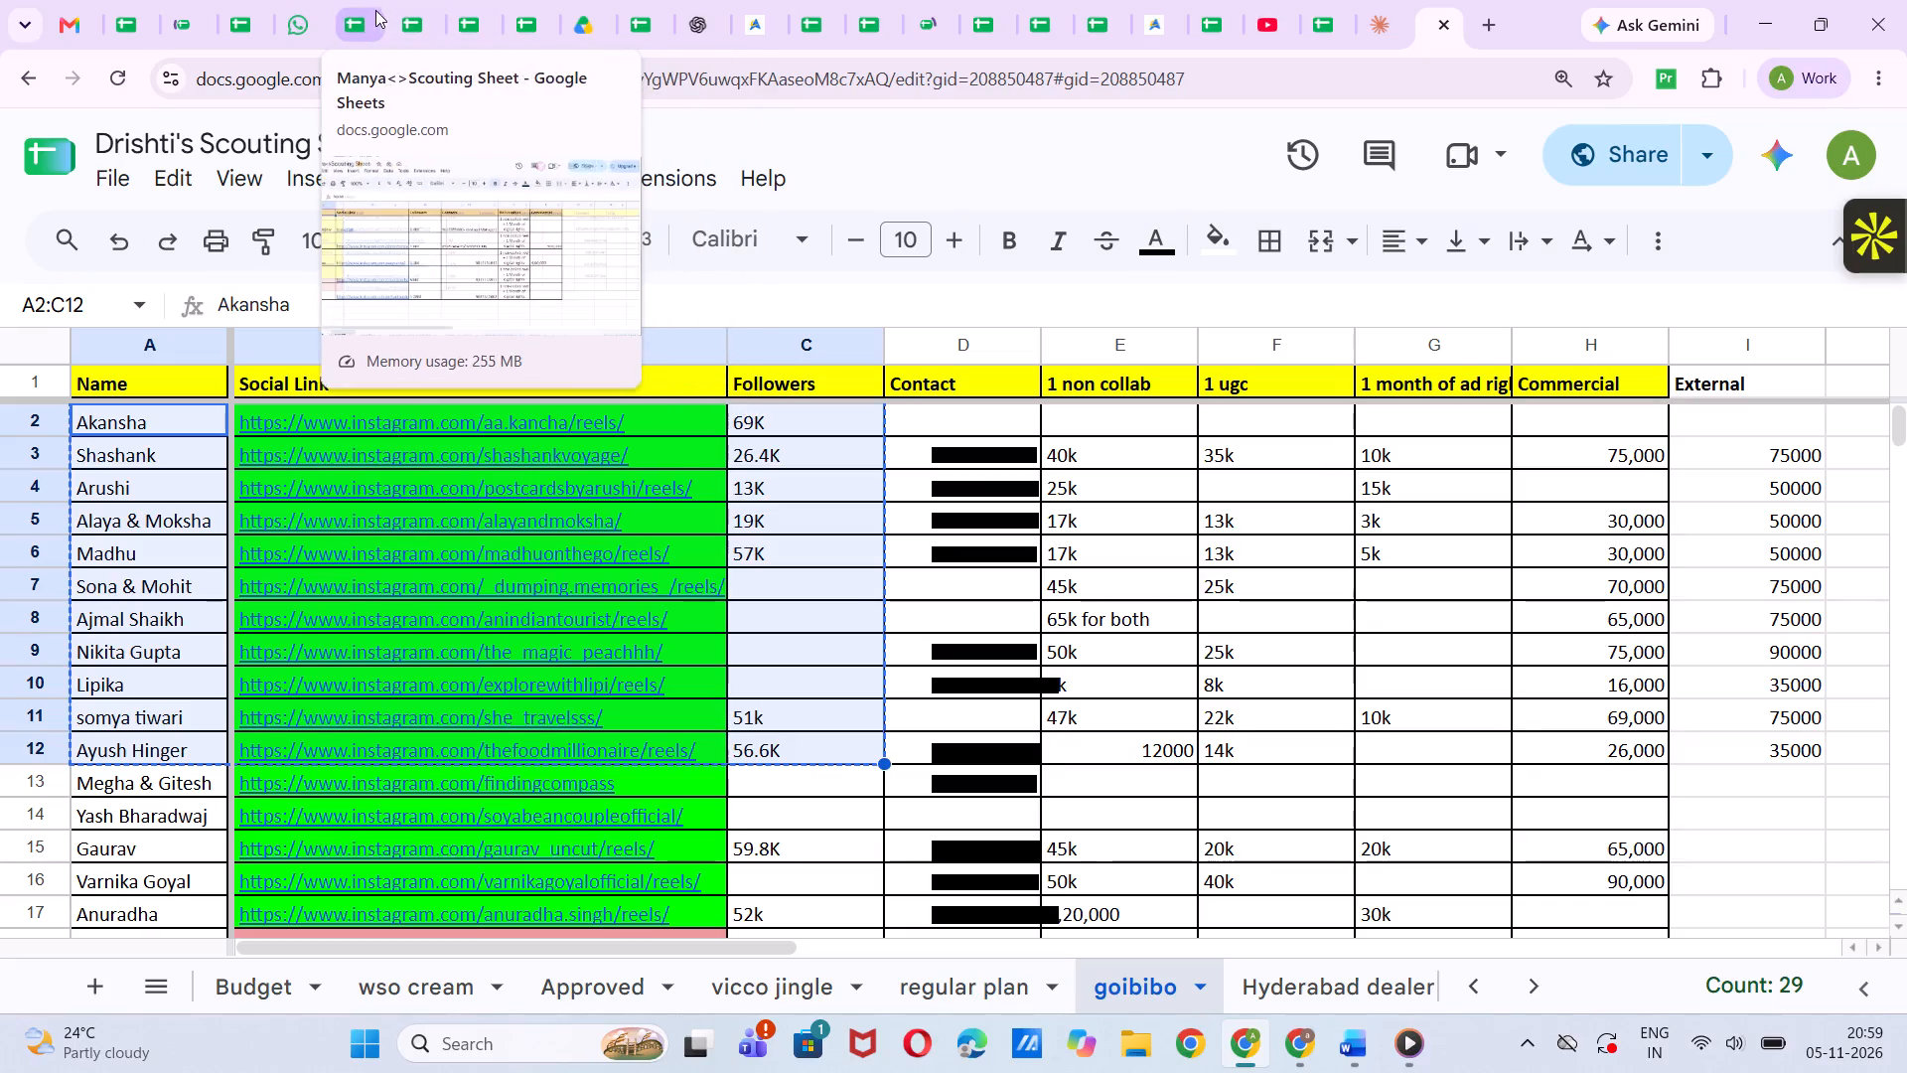
left_click(519, 0)
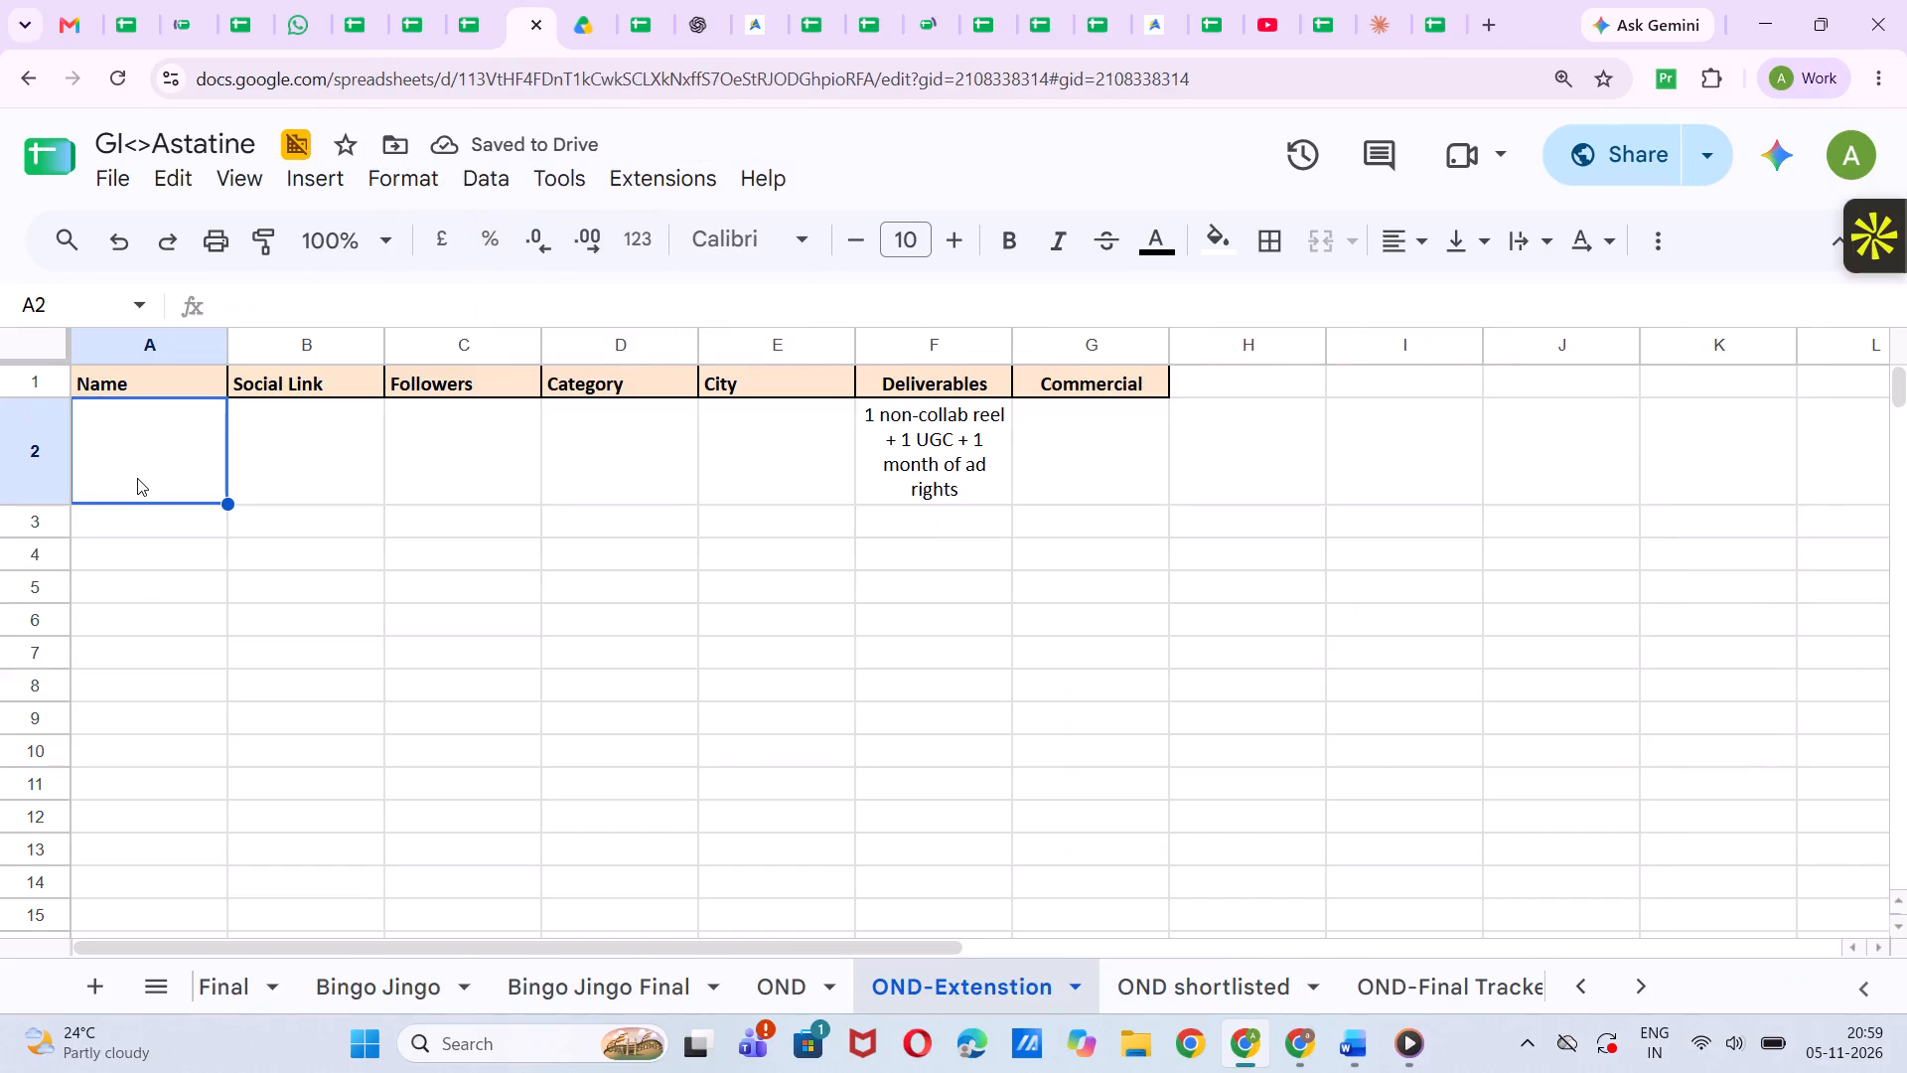
key("ctrl+v")
Set the fill colour of the pasted creator cells A2:C12 to white.
left_click(1229, 251)
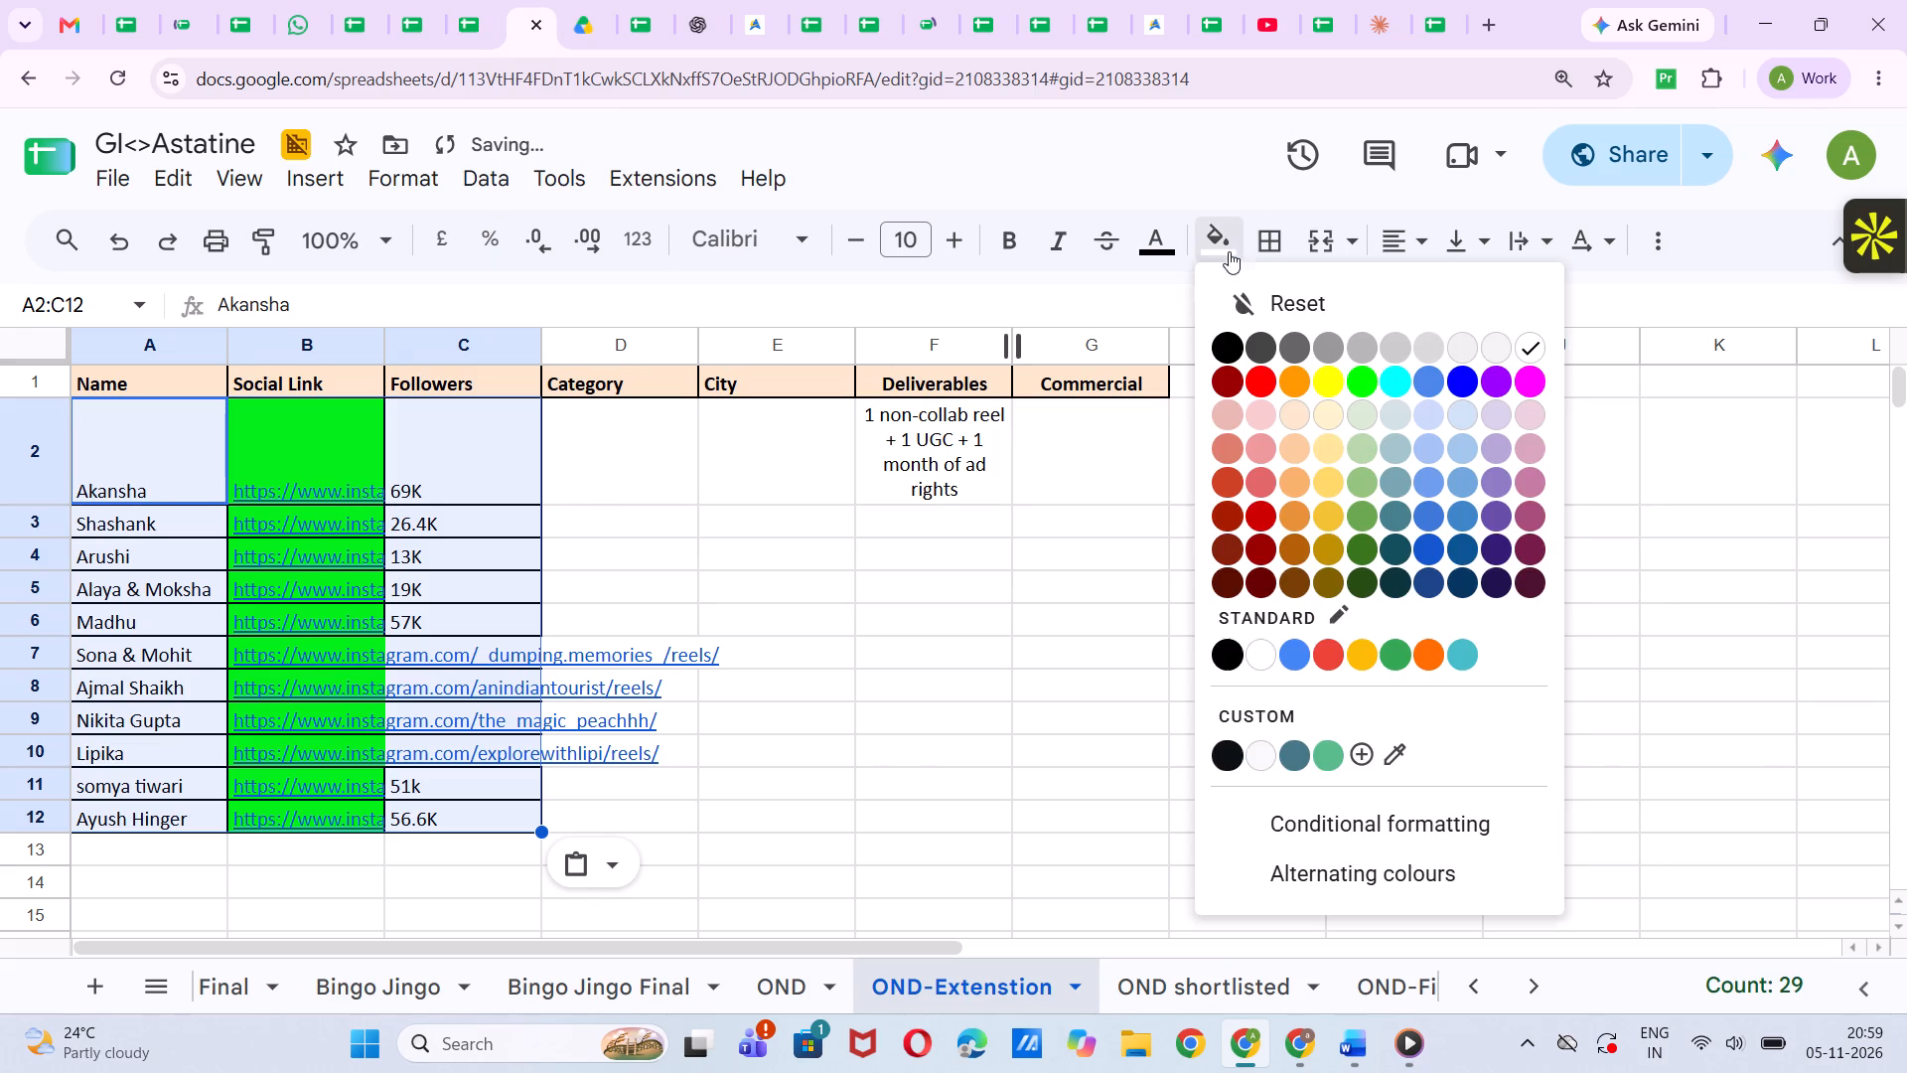
left_click(1529, 345)
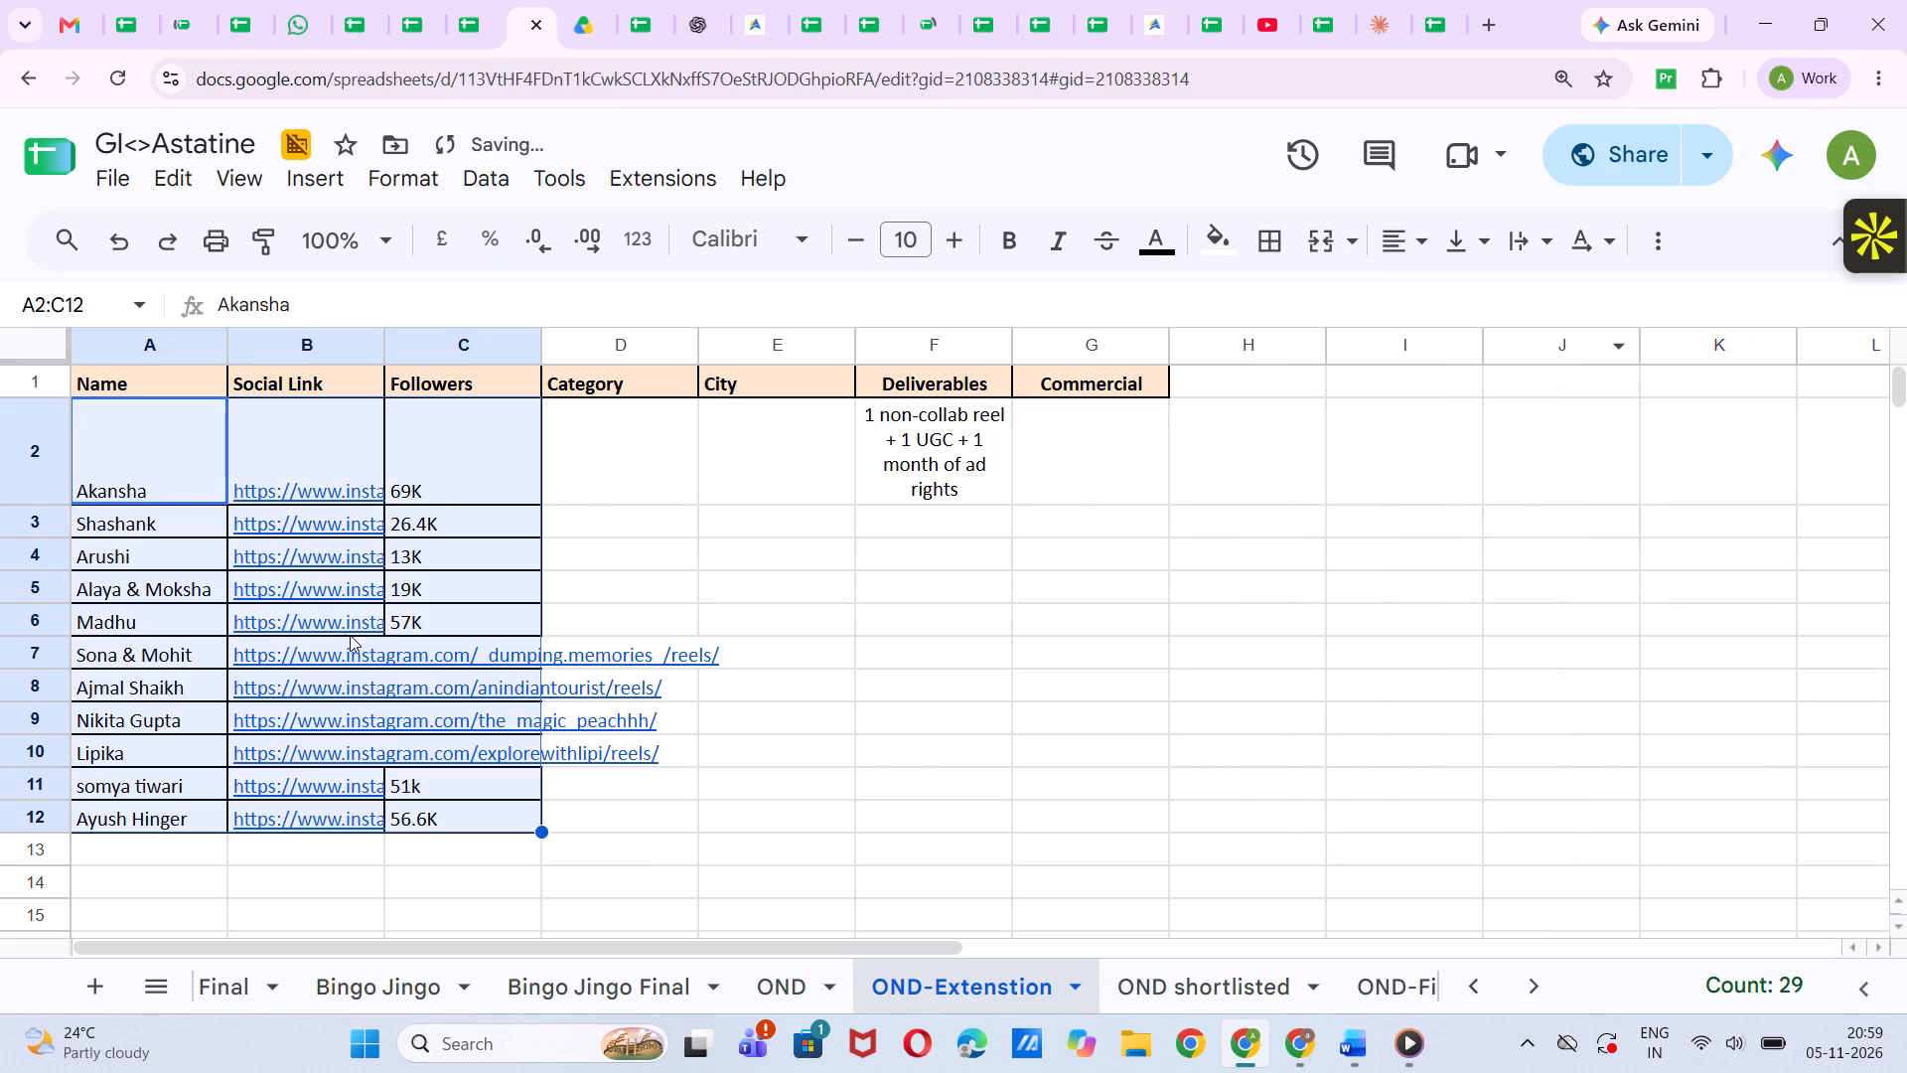
Check the Instagram link preview for Sona & Mohit and enter 98K as their follower count.
double_click(346, 650)
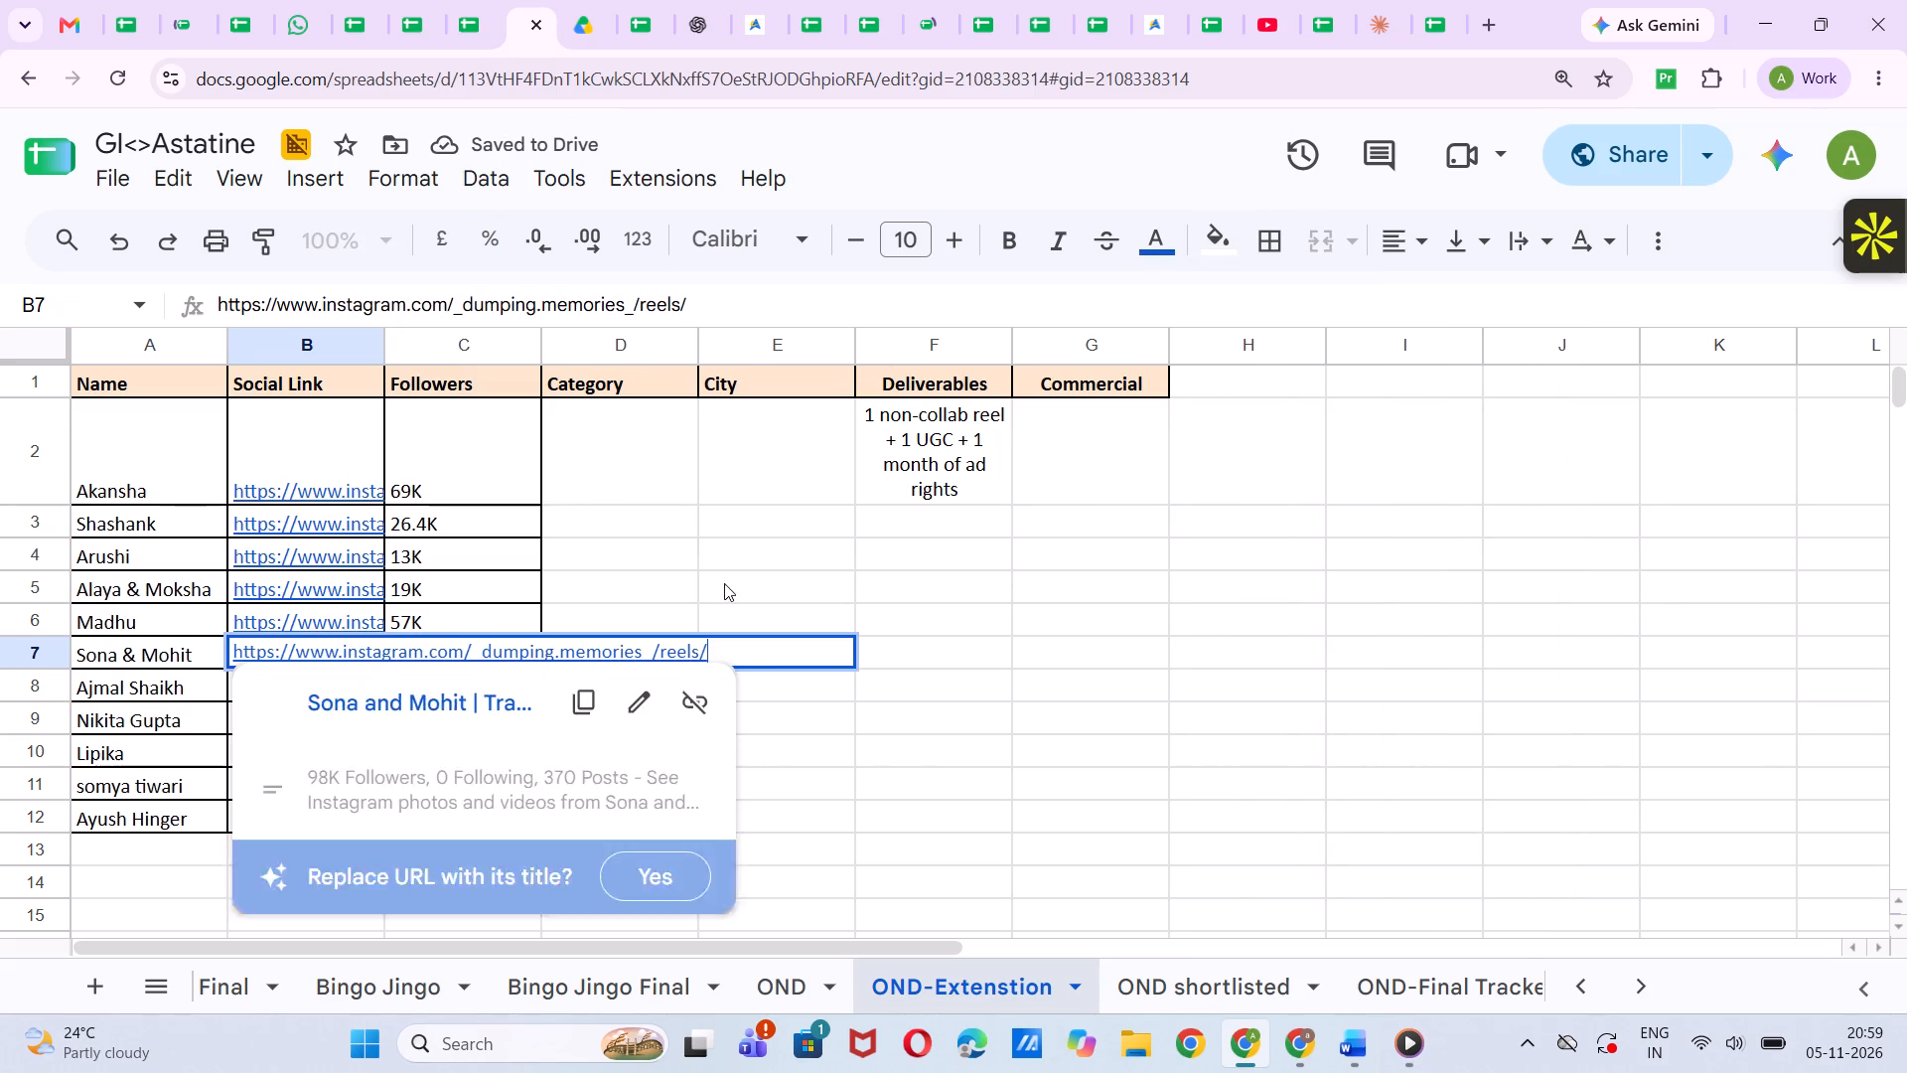
left_click(724, 583)
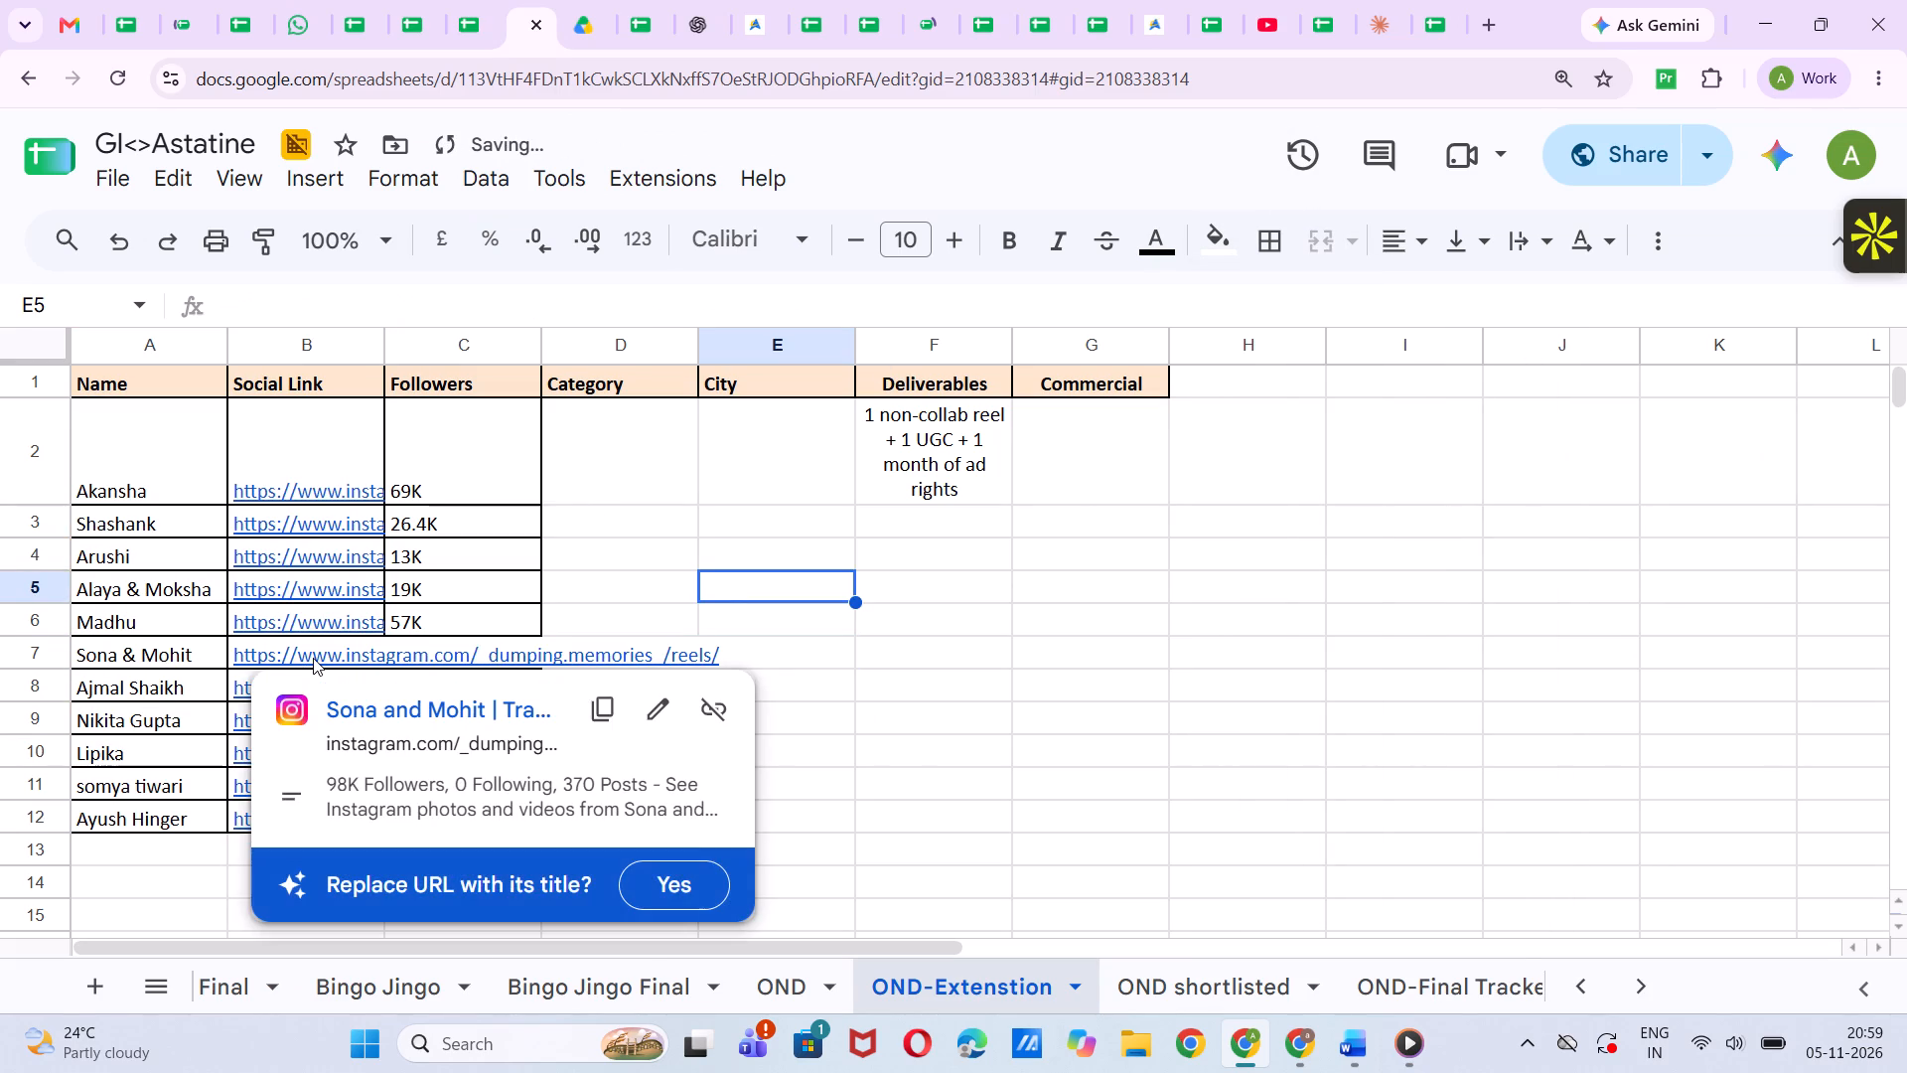
left_click(425, 651)
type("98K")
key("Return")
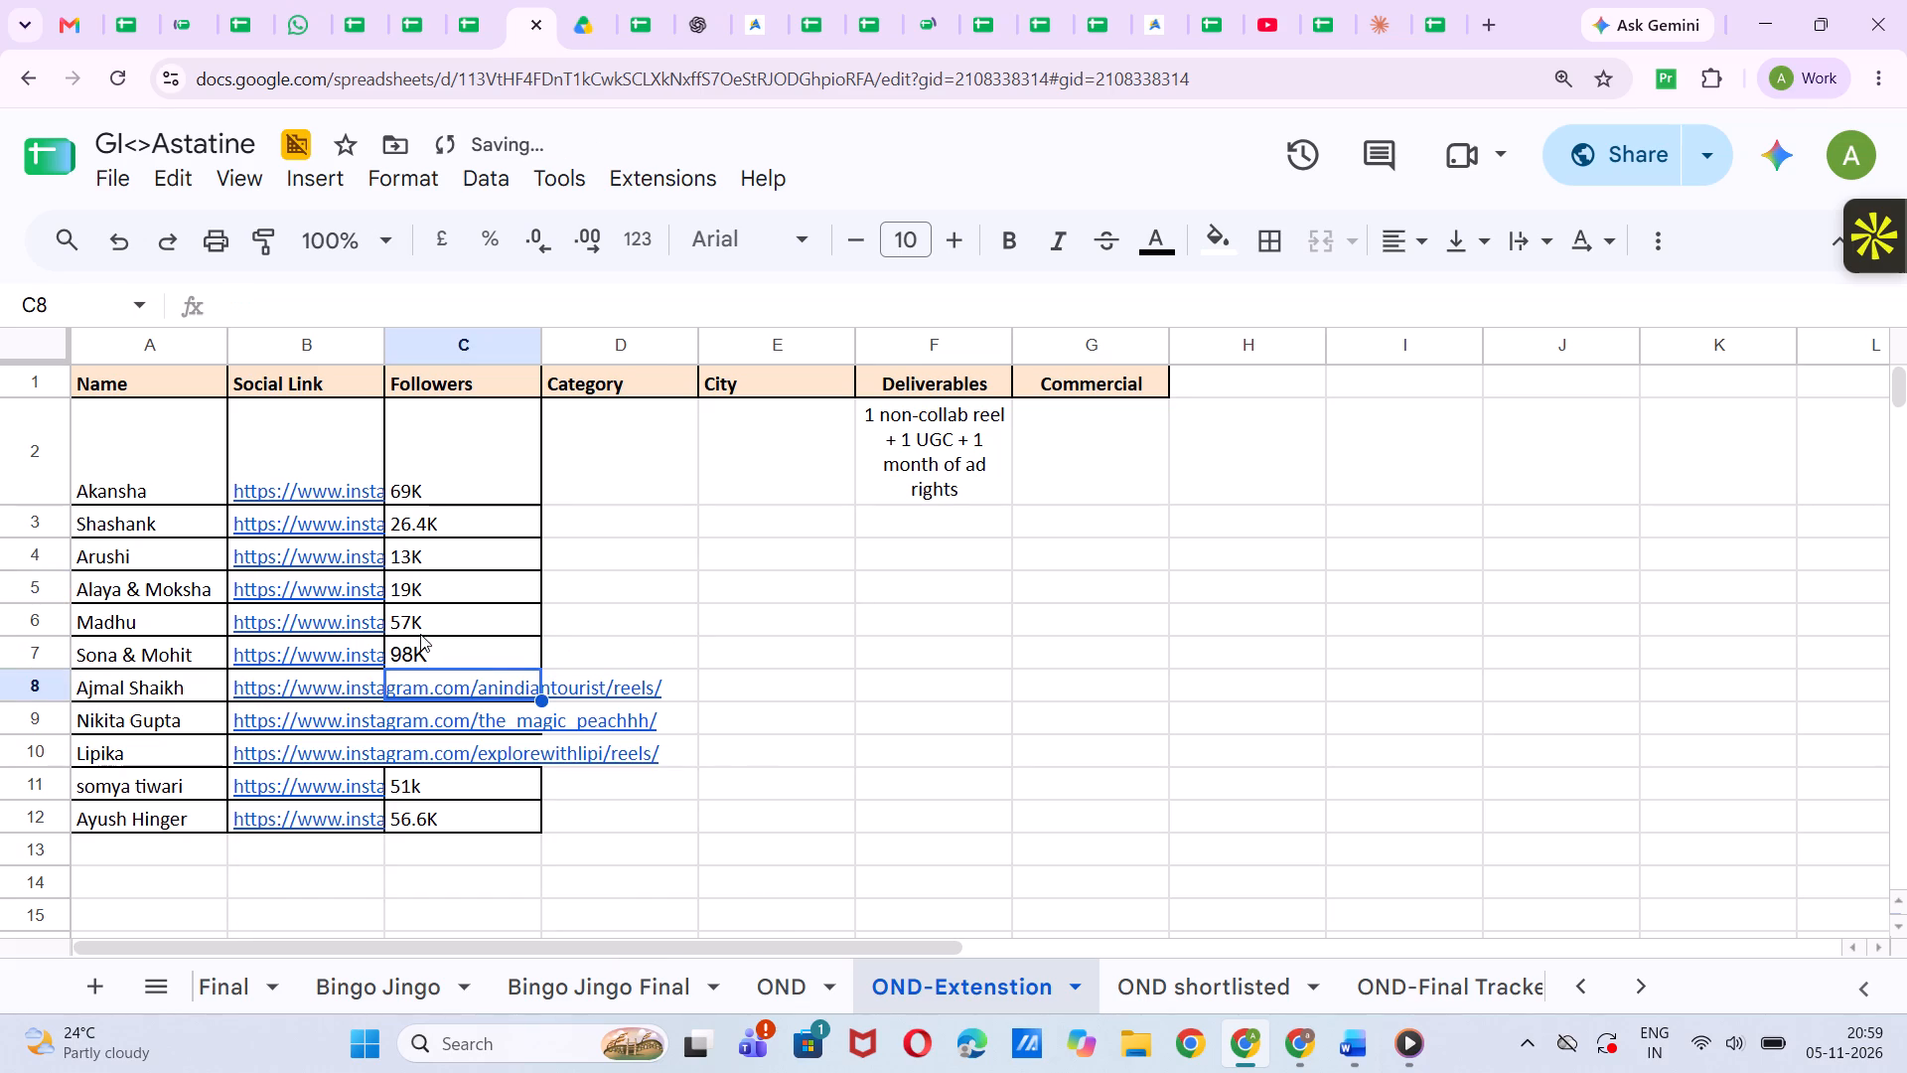
Copy the cell formatting of Madhu's follower count to the follower cells C7 through C10.
left_click(420, 634)
left_click(247, 228)
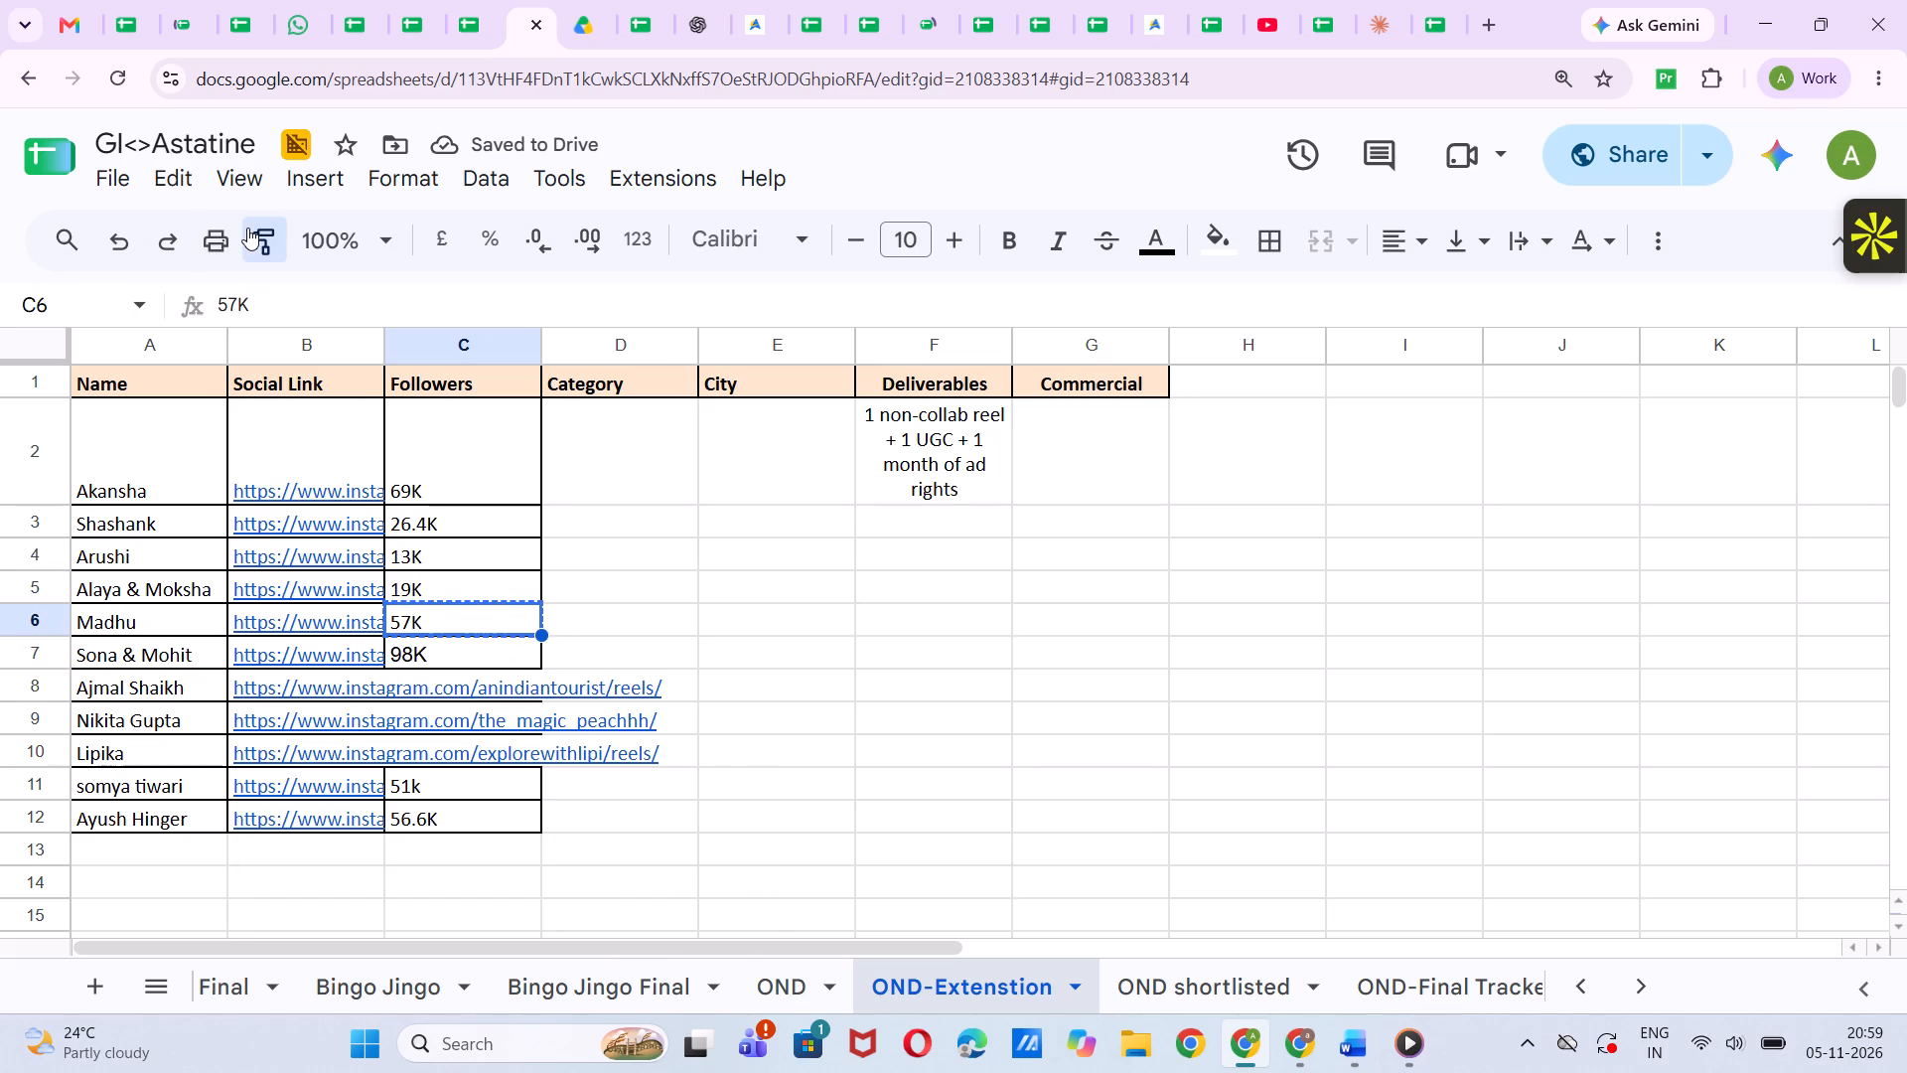
key("Down")
left_click(247, 228)
key("Down")
left_click(247, 228)
key("Down")
left_click(247, 228)
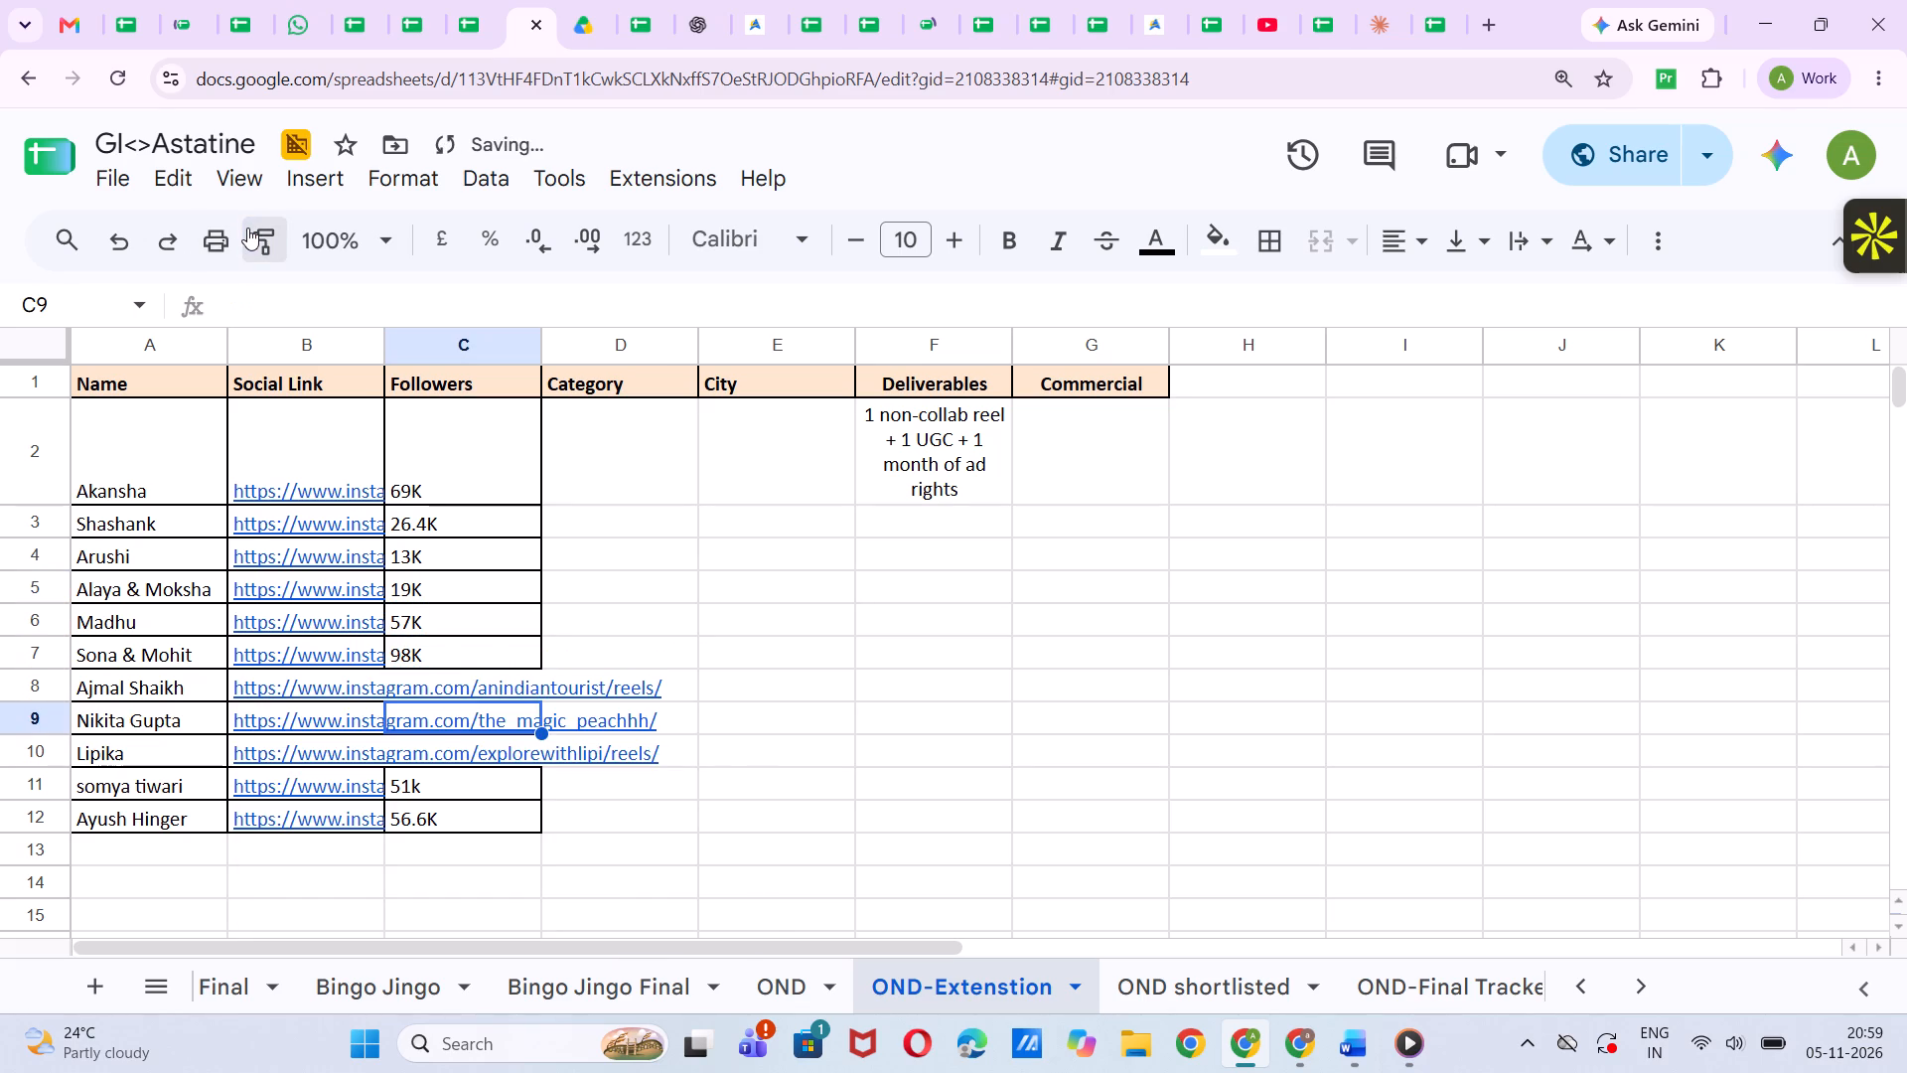
key("Down")
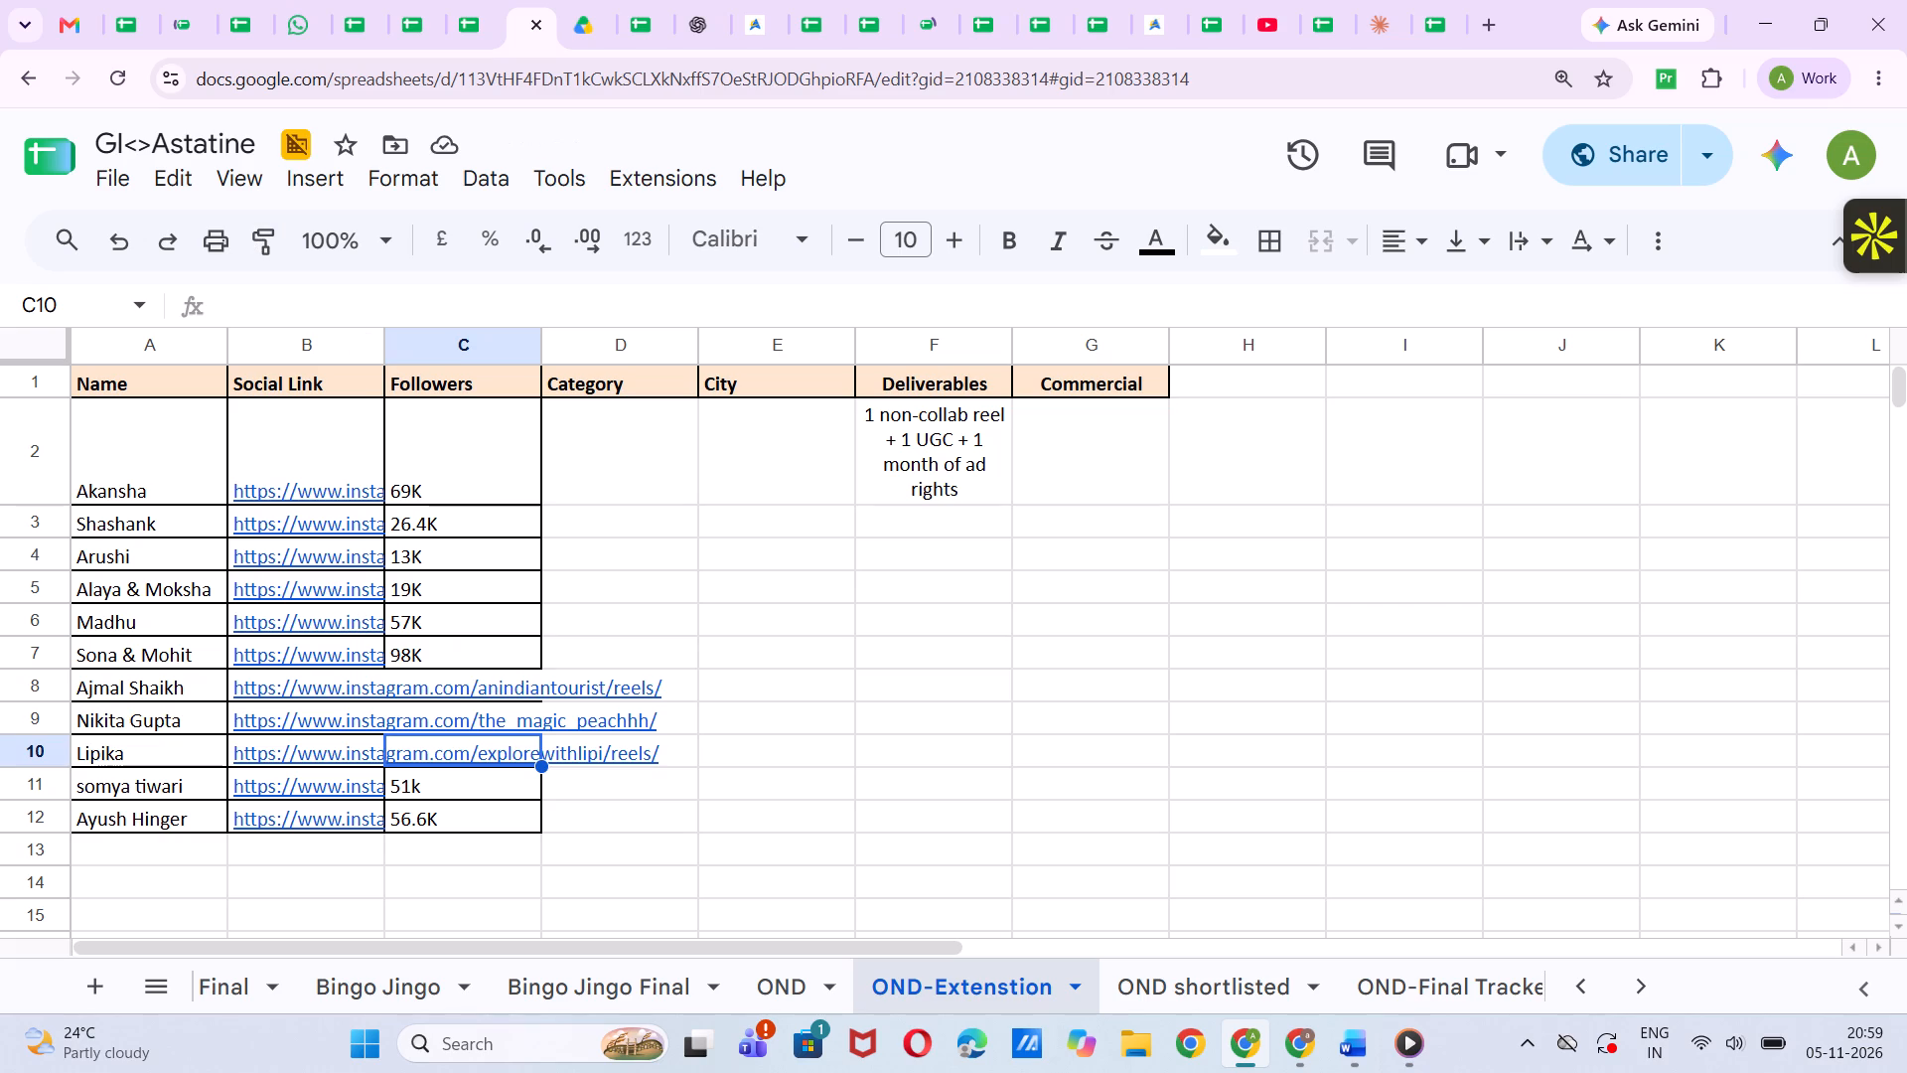
Look up Ajmal's Instagram profile and enter 66.7K as the follower count in C8, keeping the social link intact.
left_click(348, 690)
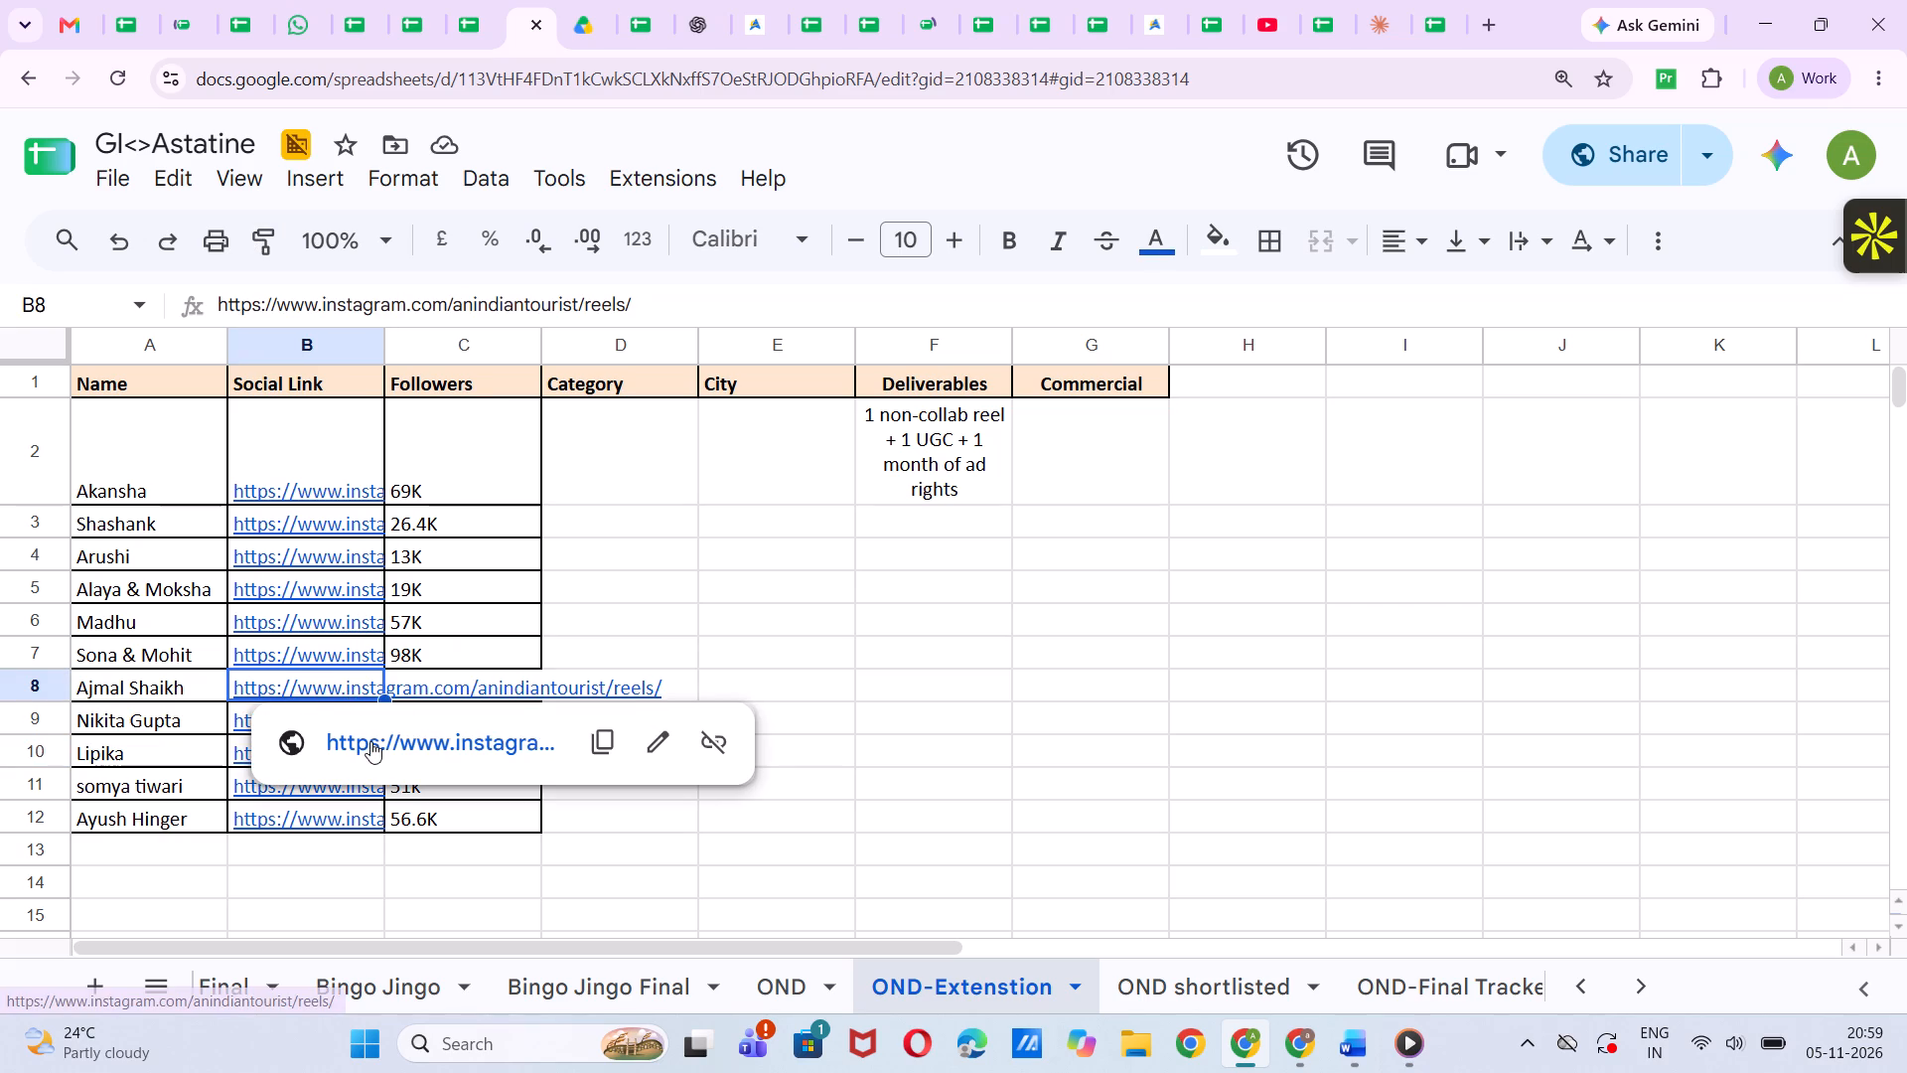
left_click(364, 759)
left_click(367, 744)
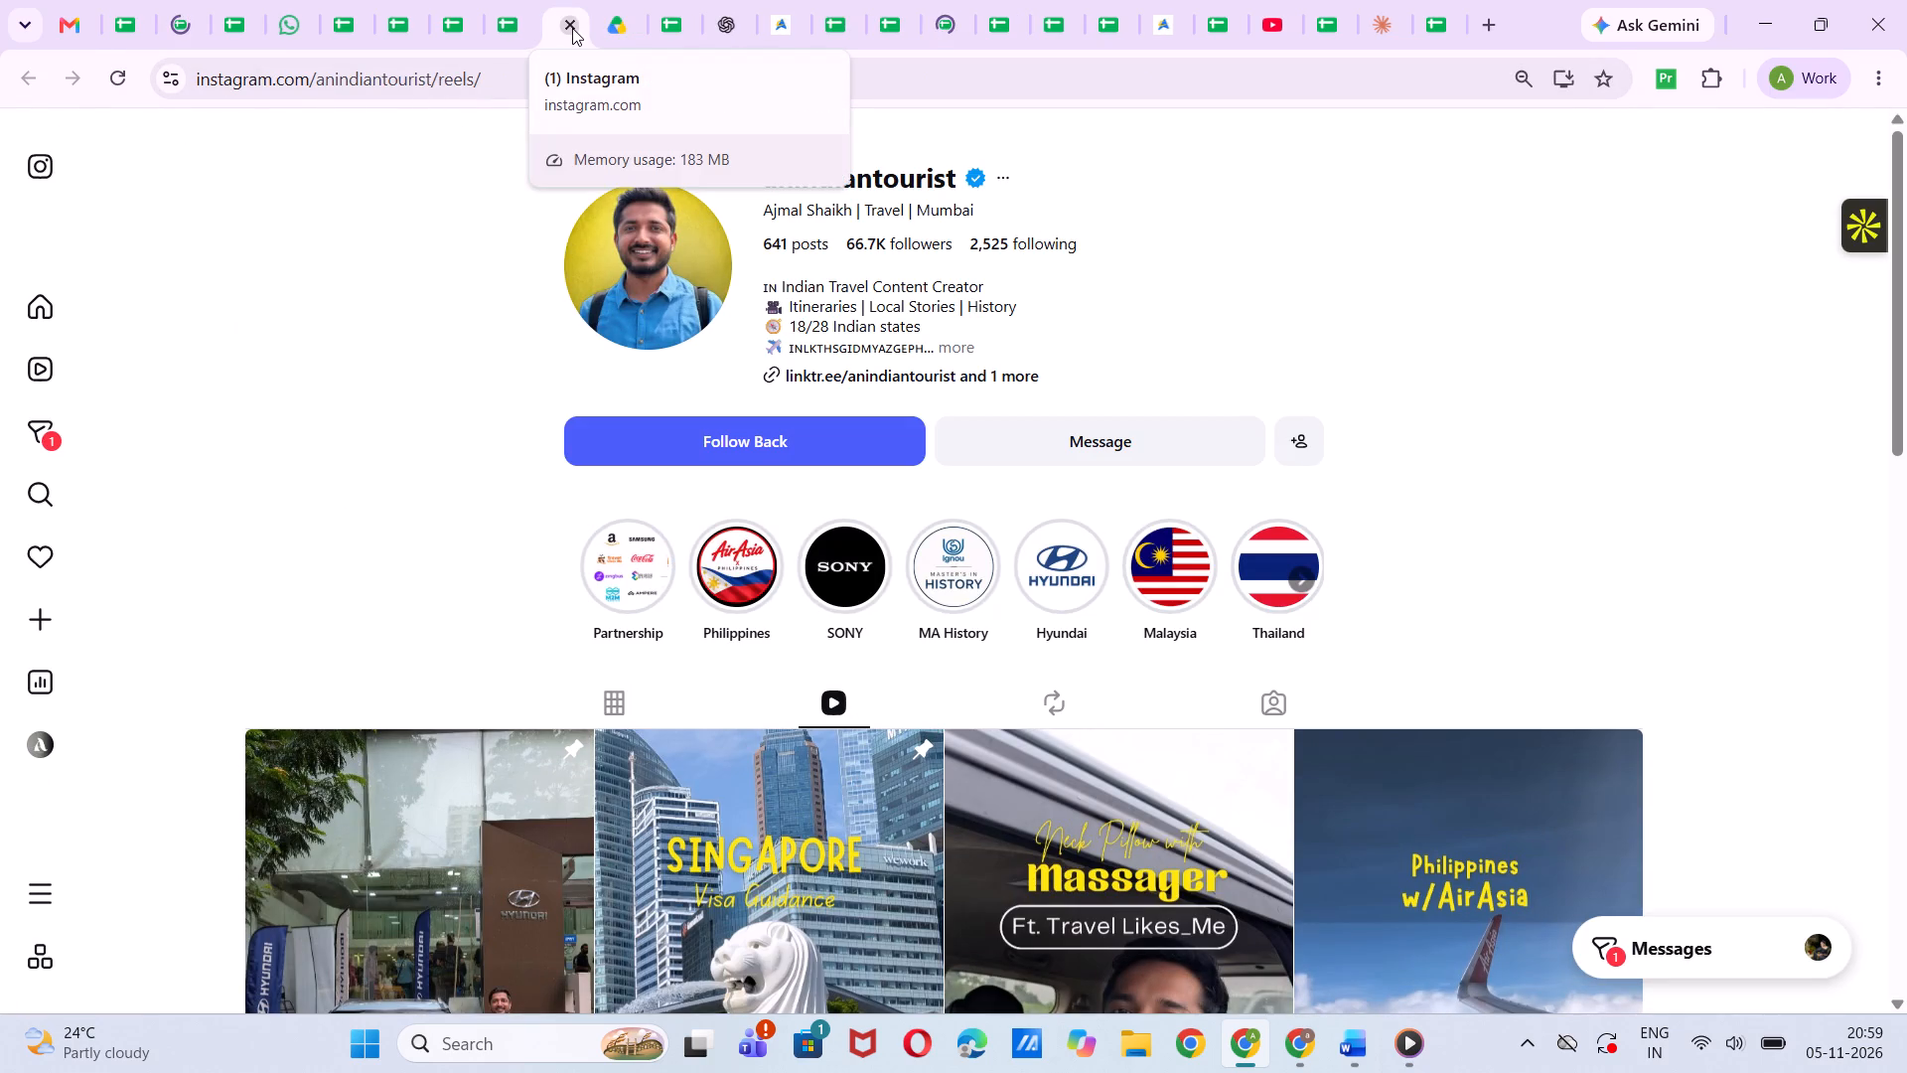
left_click(571, 33)
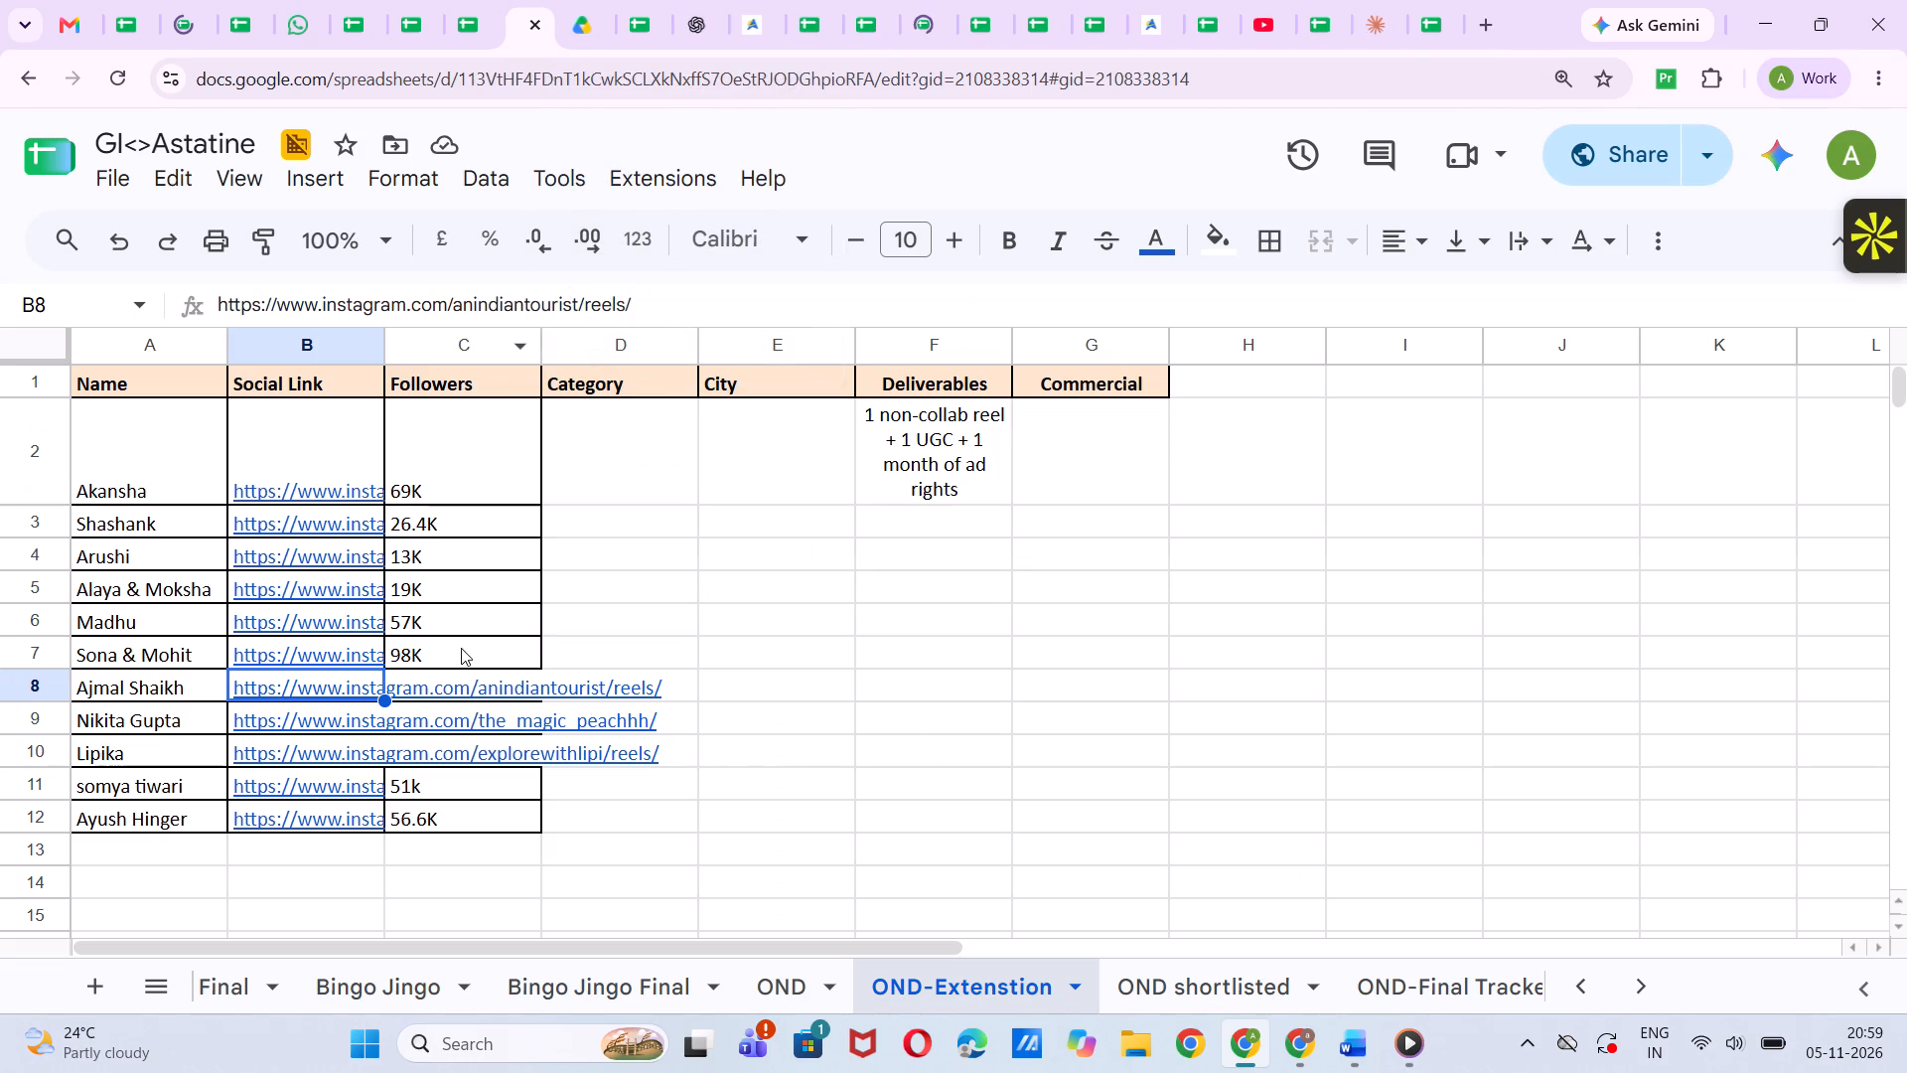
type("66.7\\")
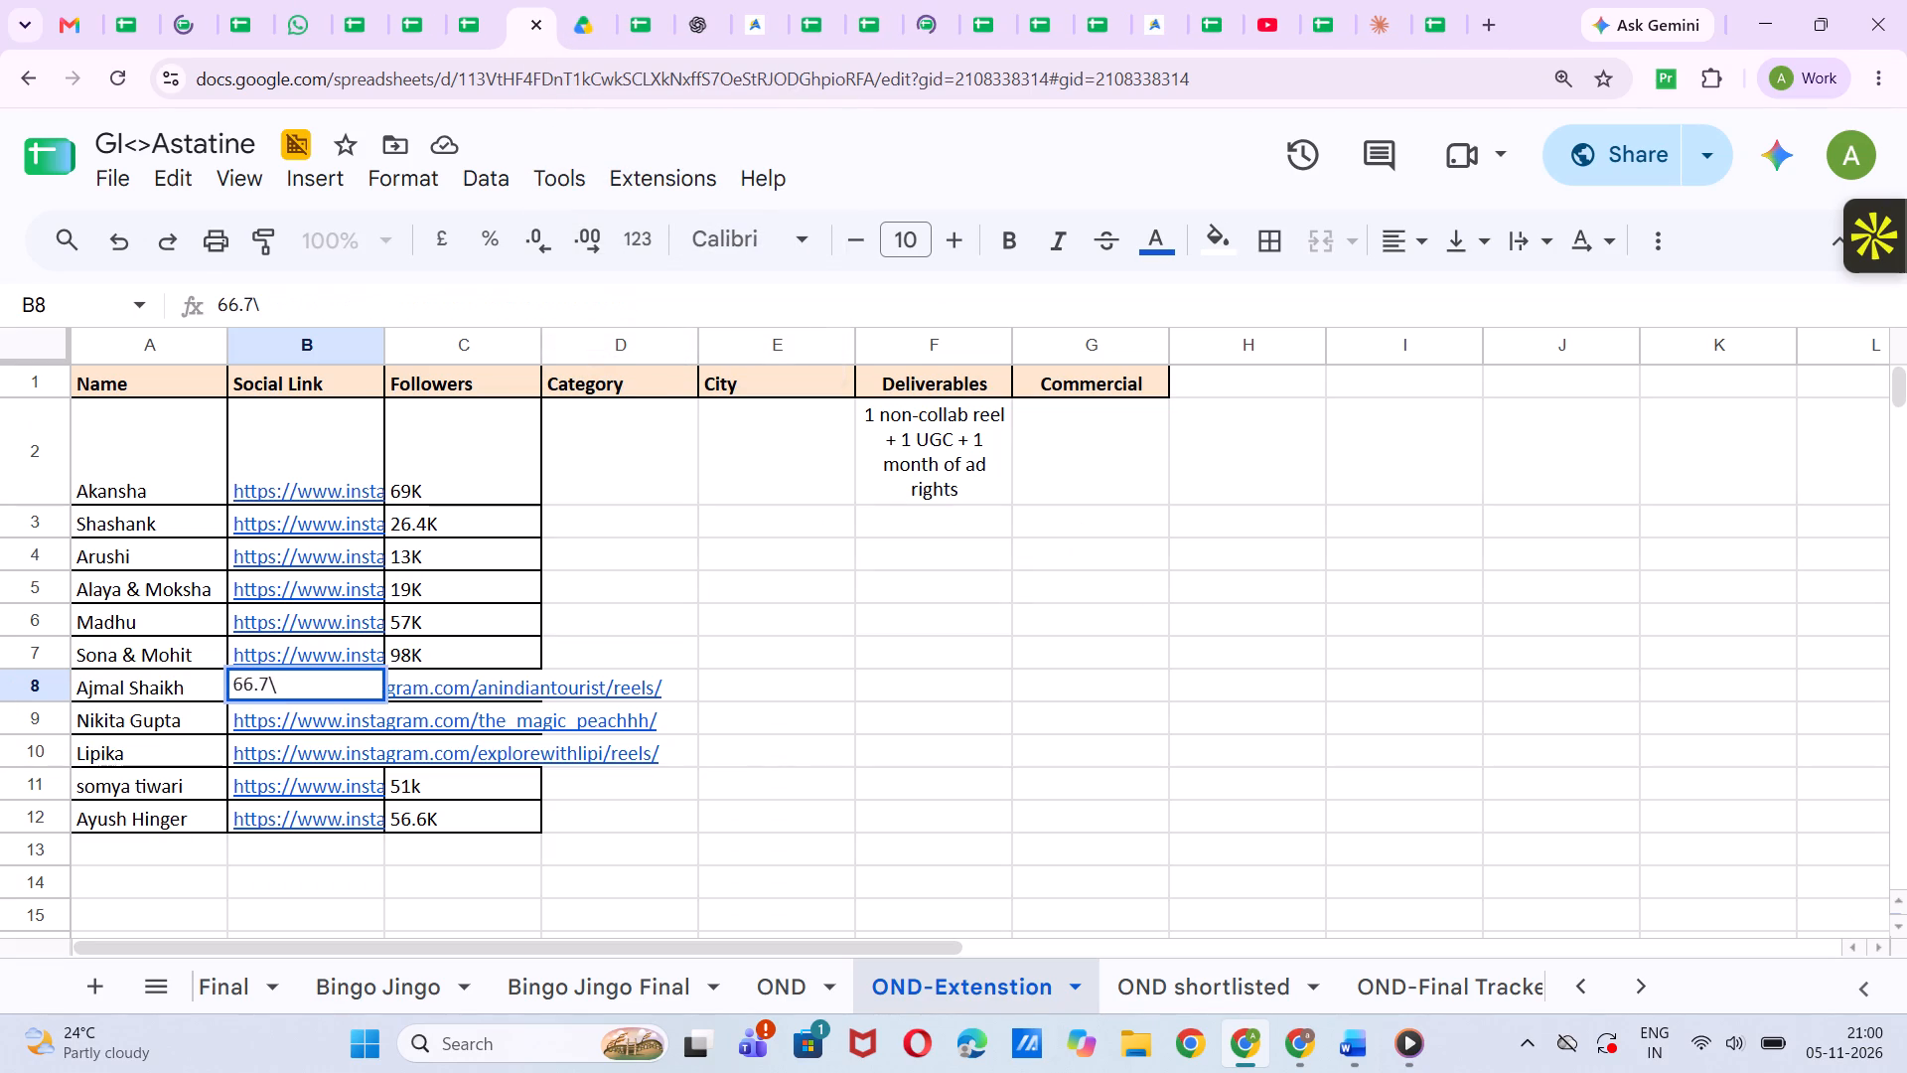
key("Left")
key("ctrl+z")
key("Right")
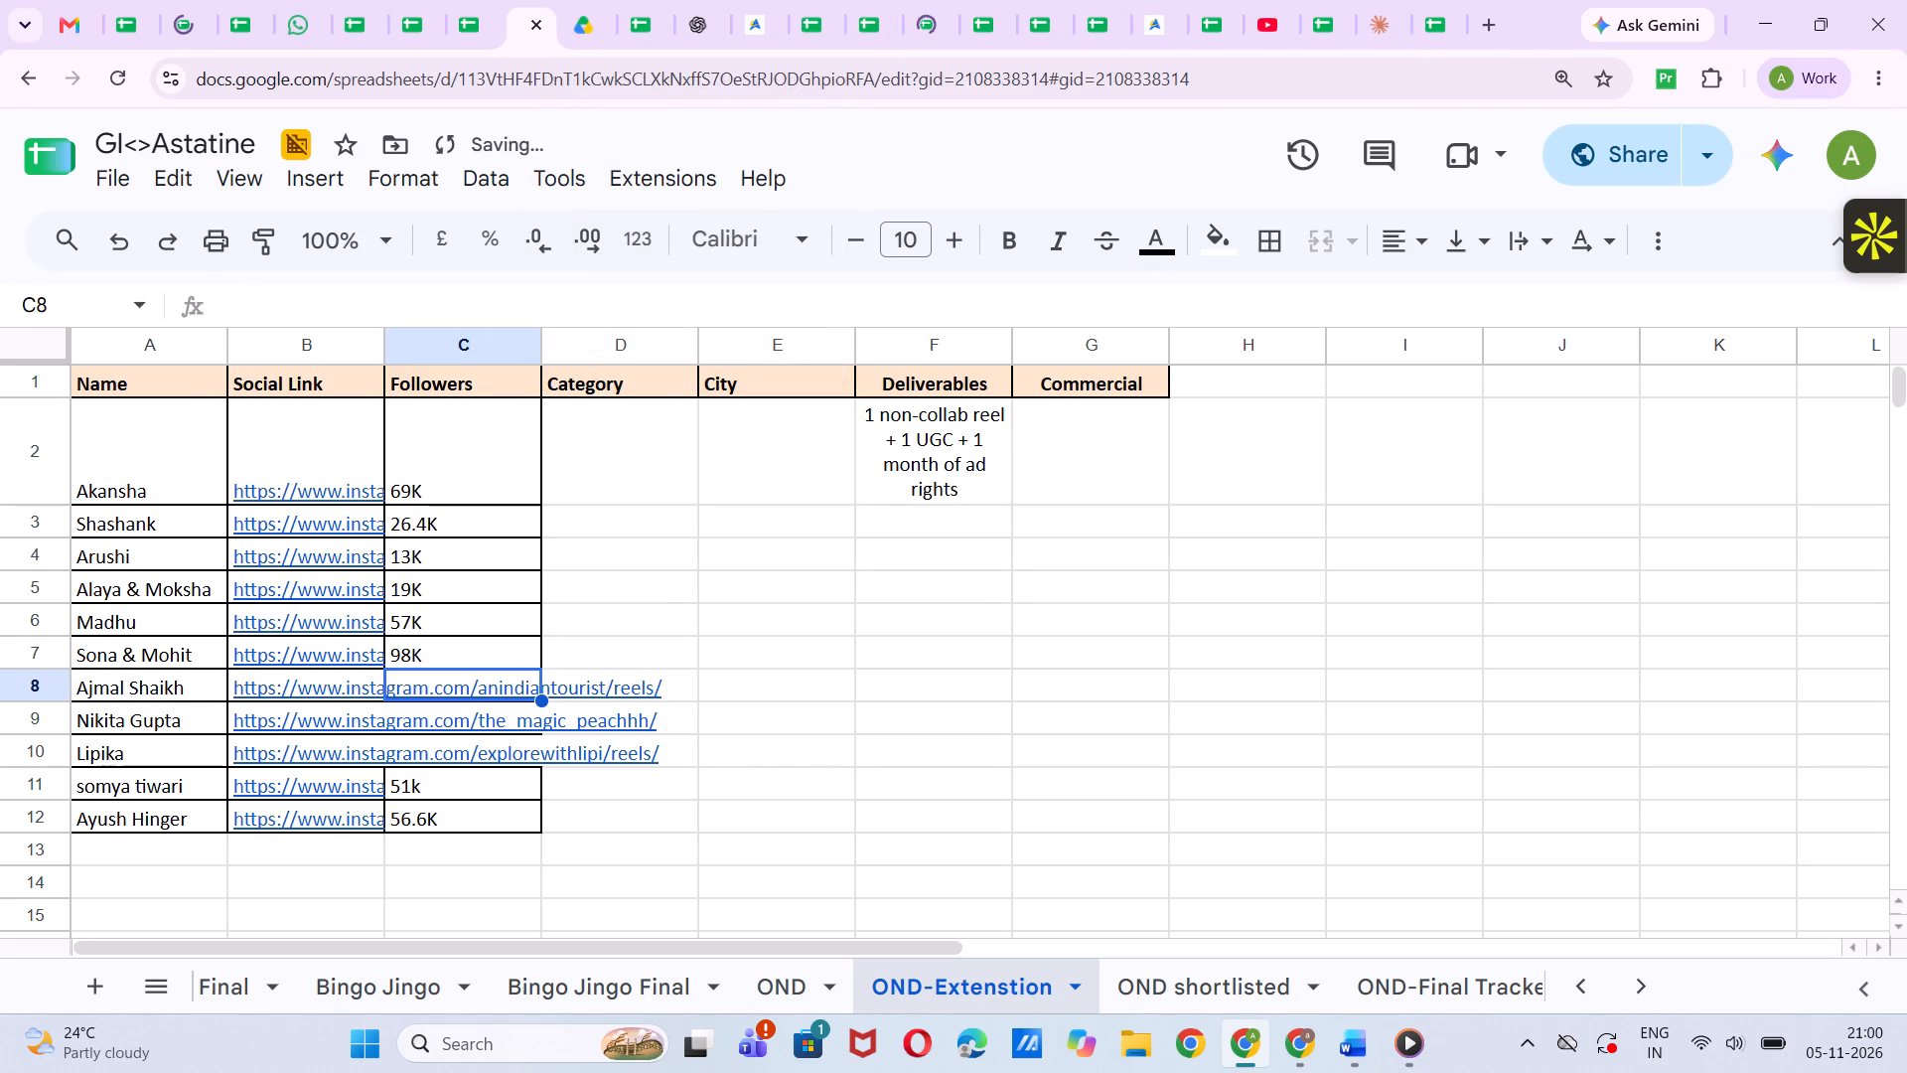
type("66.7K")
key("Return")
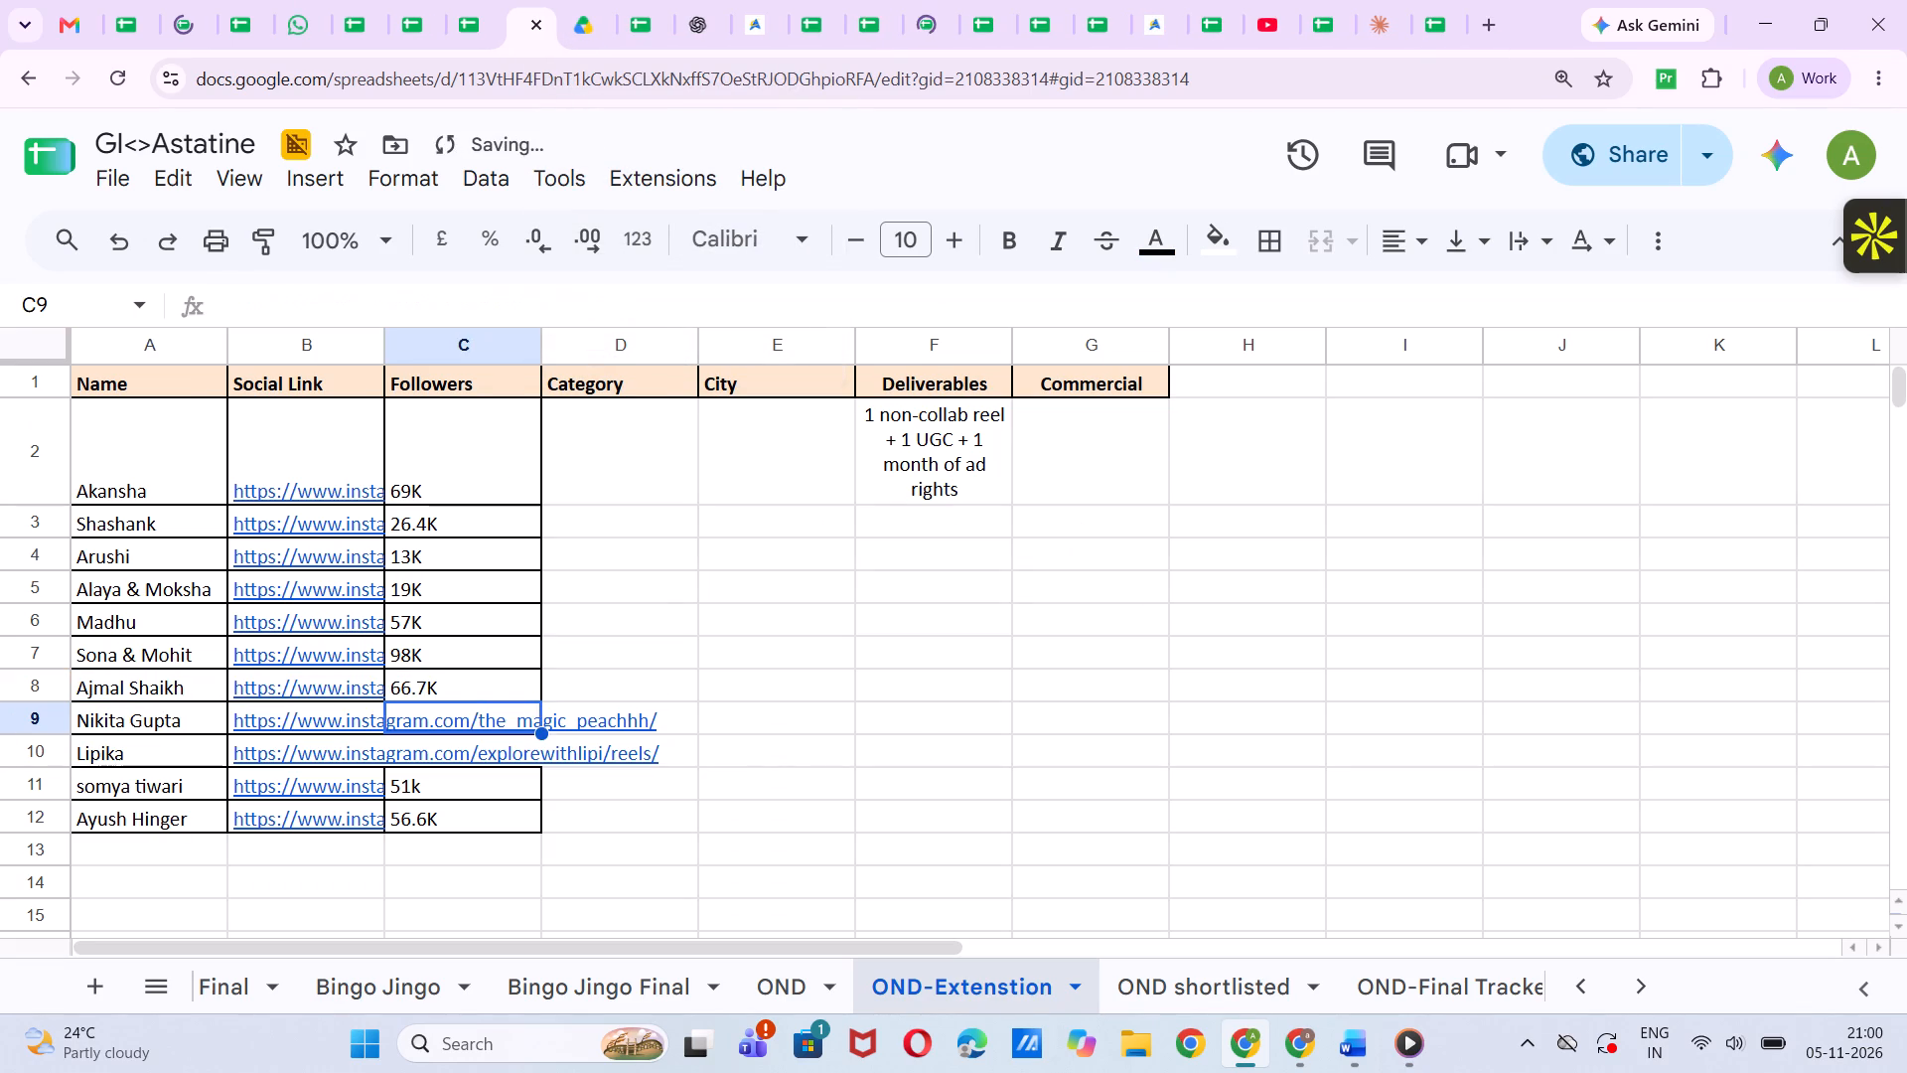
Check Nikita's Instagram link and enter 78K as the follower count in C9.
left_click(326, 720)
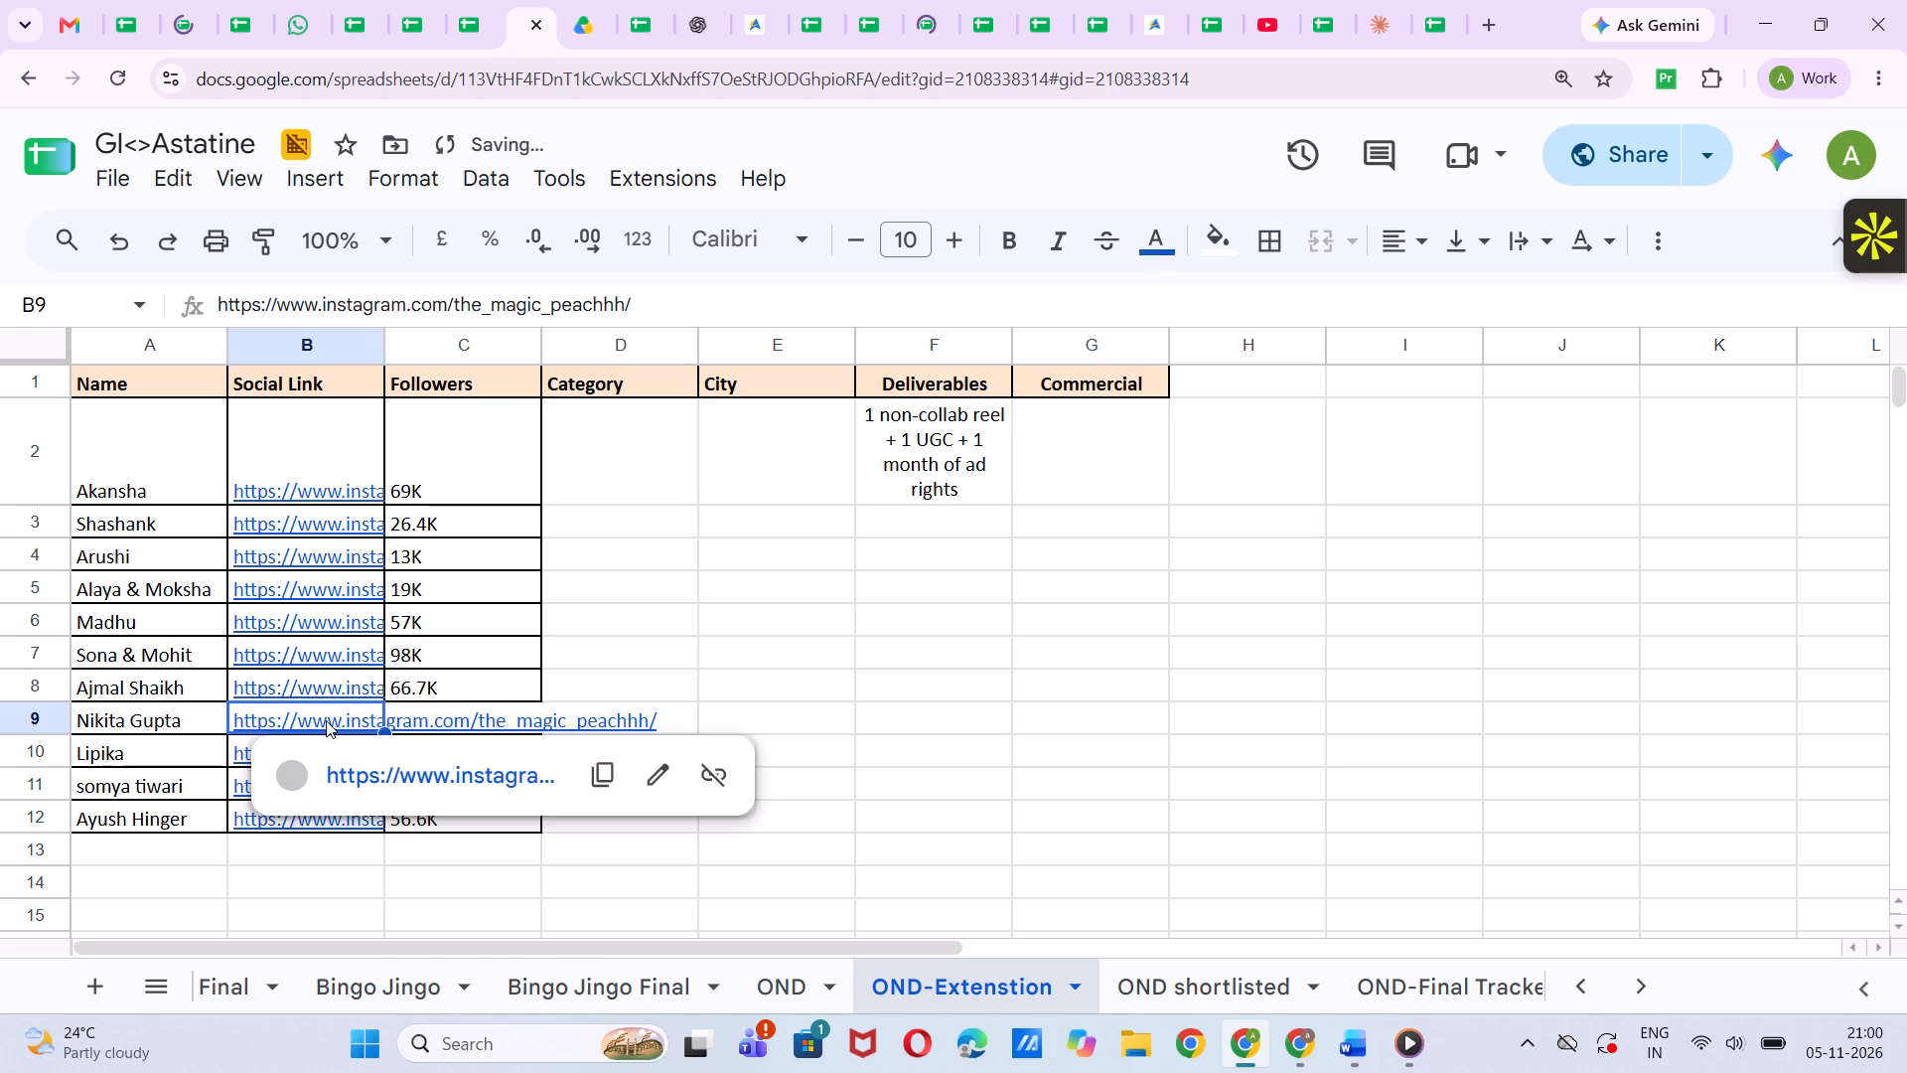
left_click(456, 718)
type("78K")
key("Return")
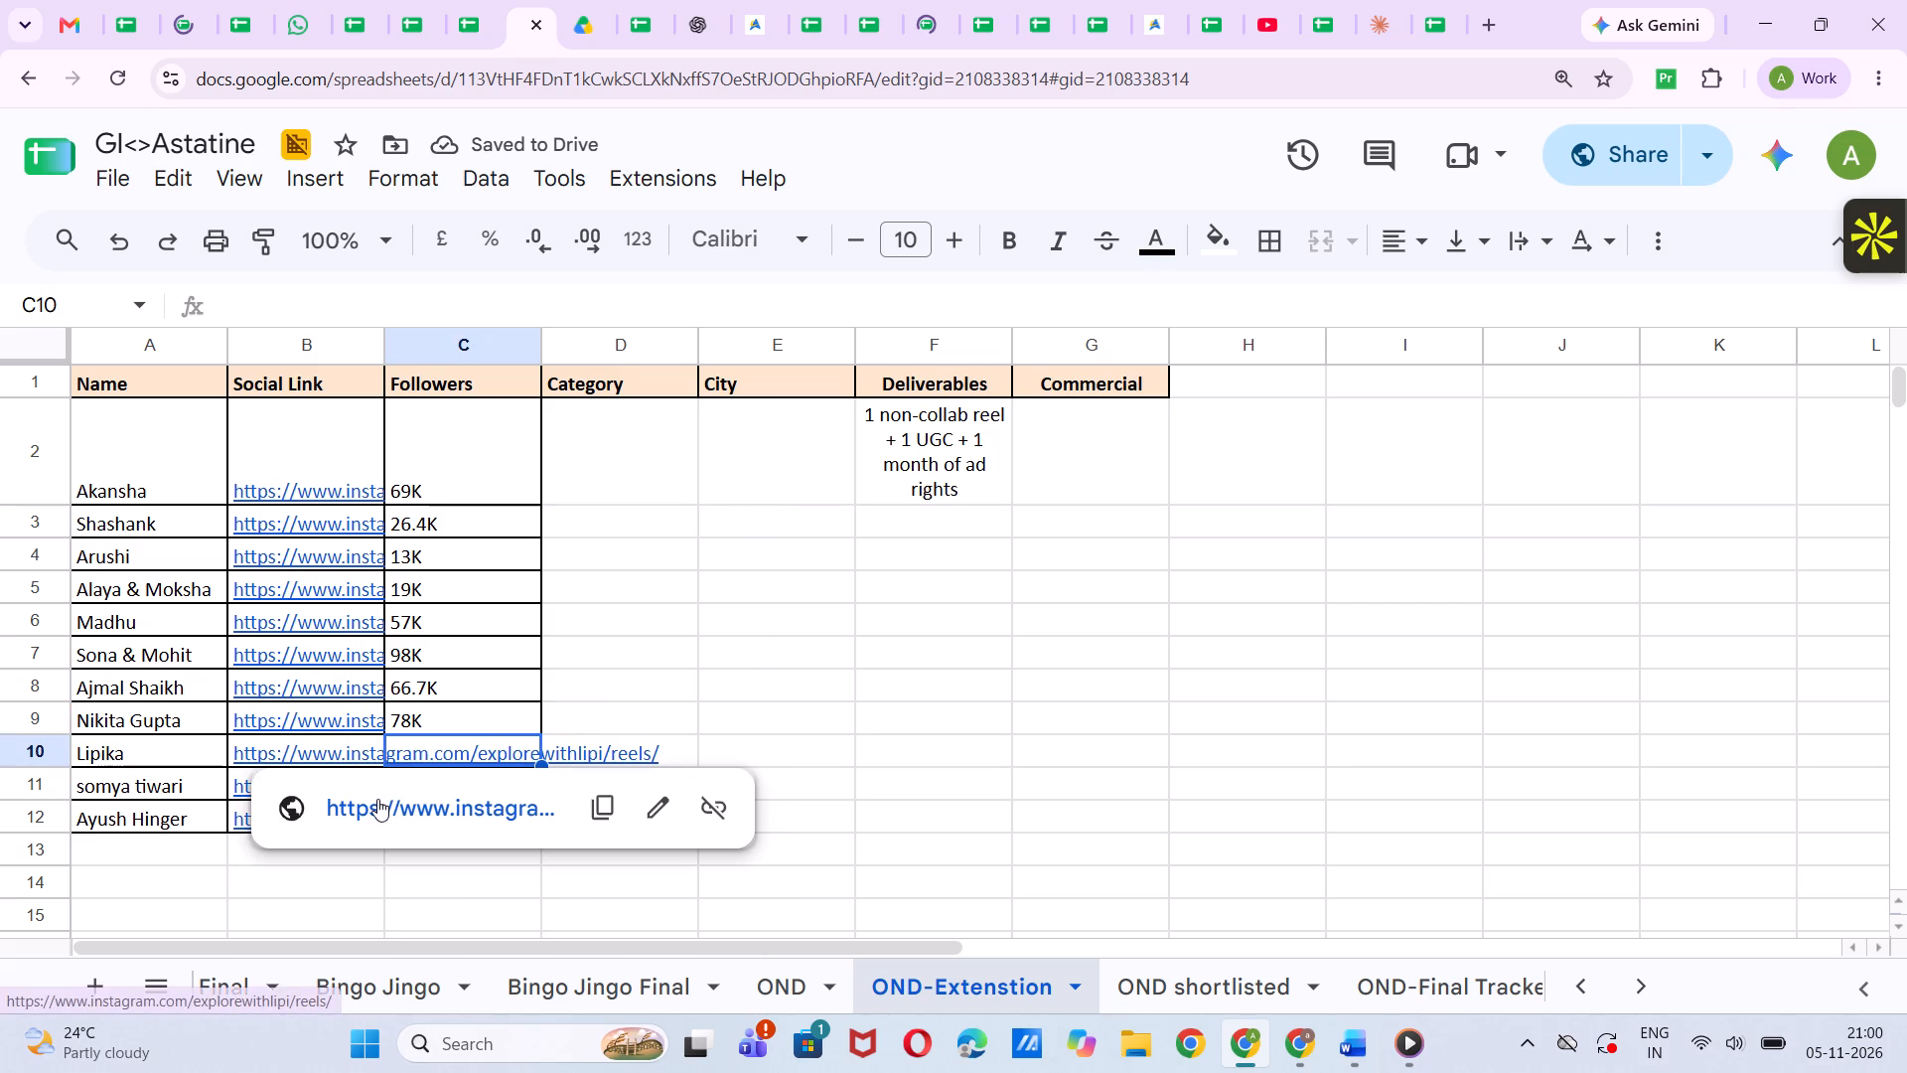
Look up Lipika's Instagram profile and enter 22.3K as the follower count in C10.
left_click(377, 799)
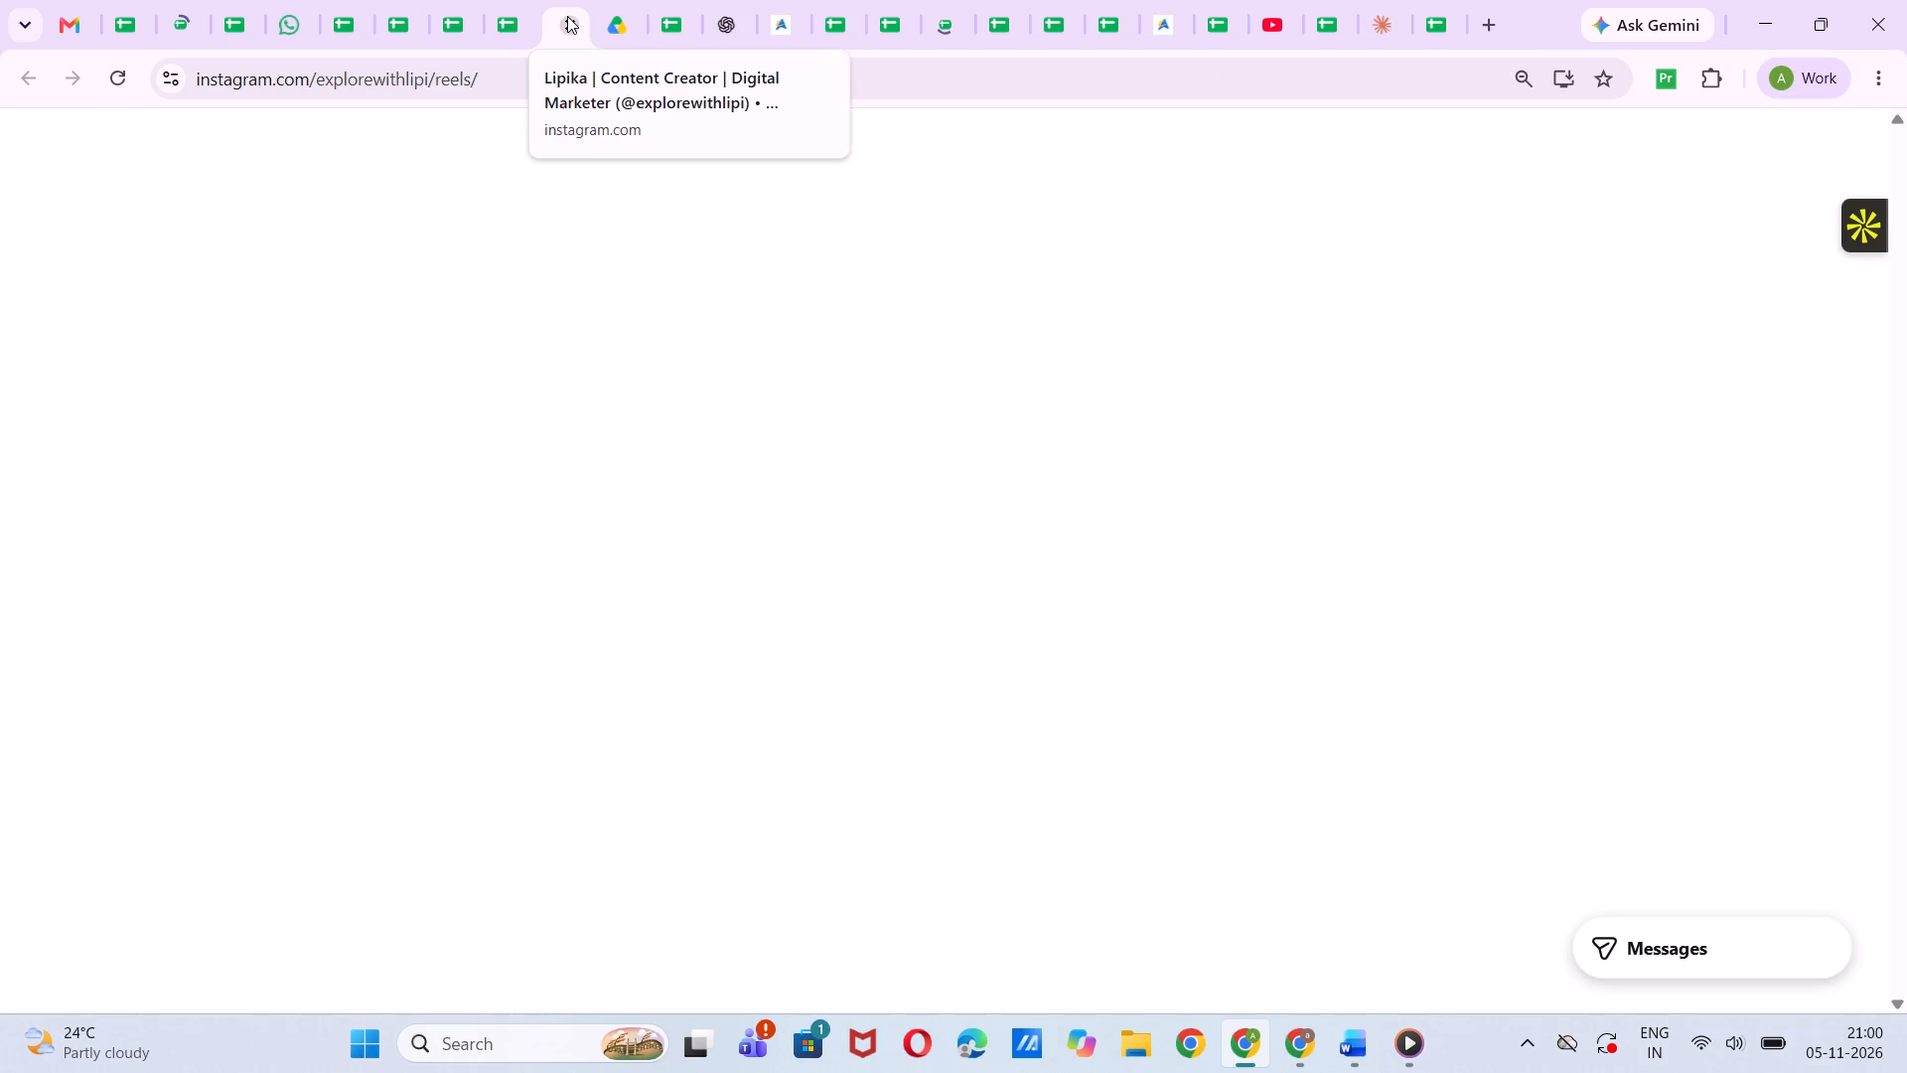
left_click(567, 16)
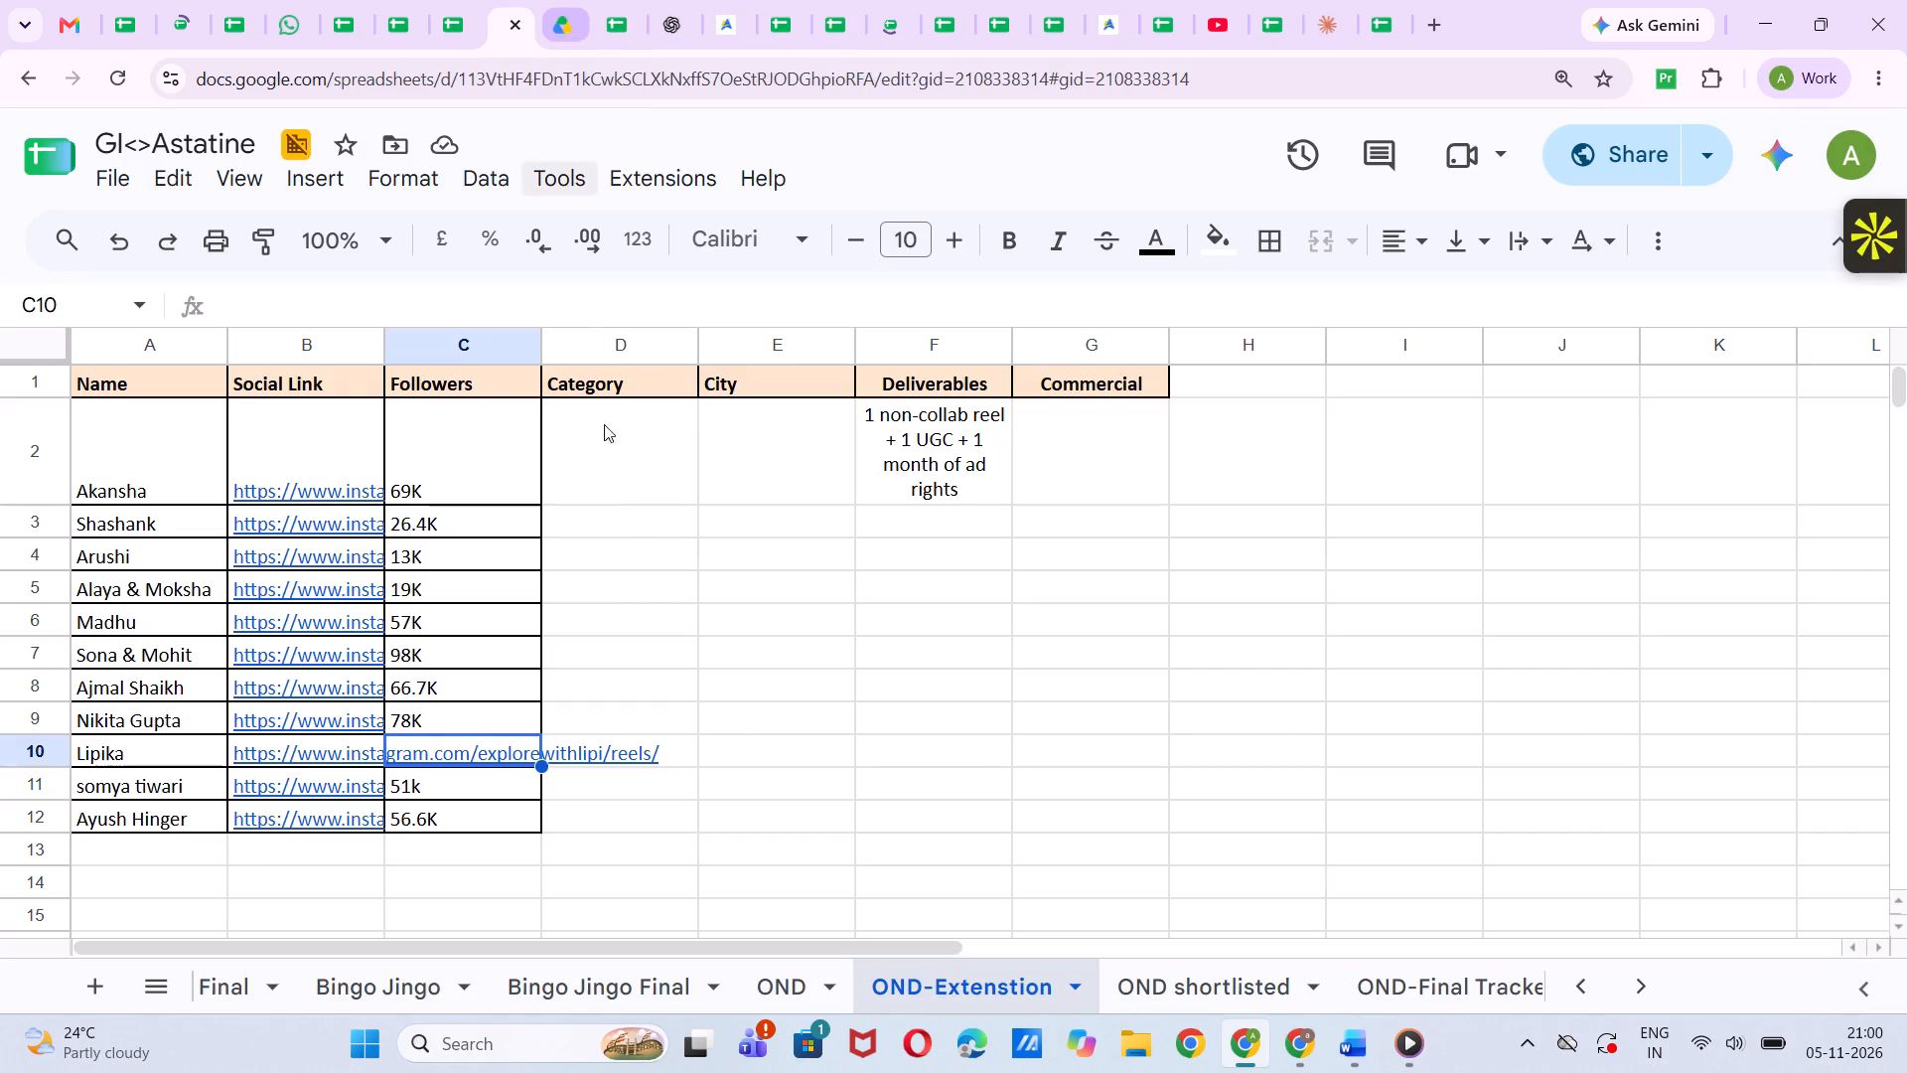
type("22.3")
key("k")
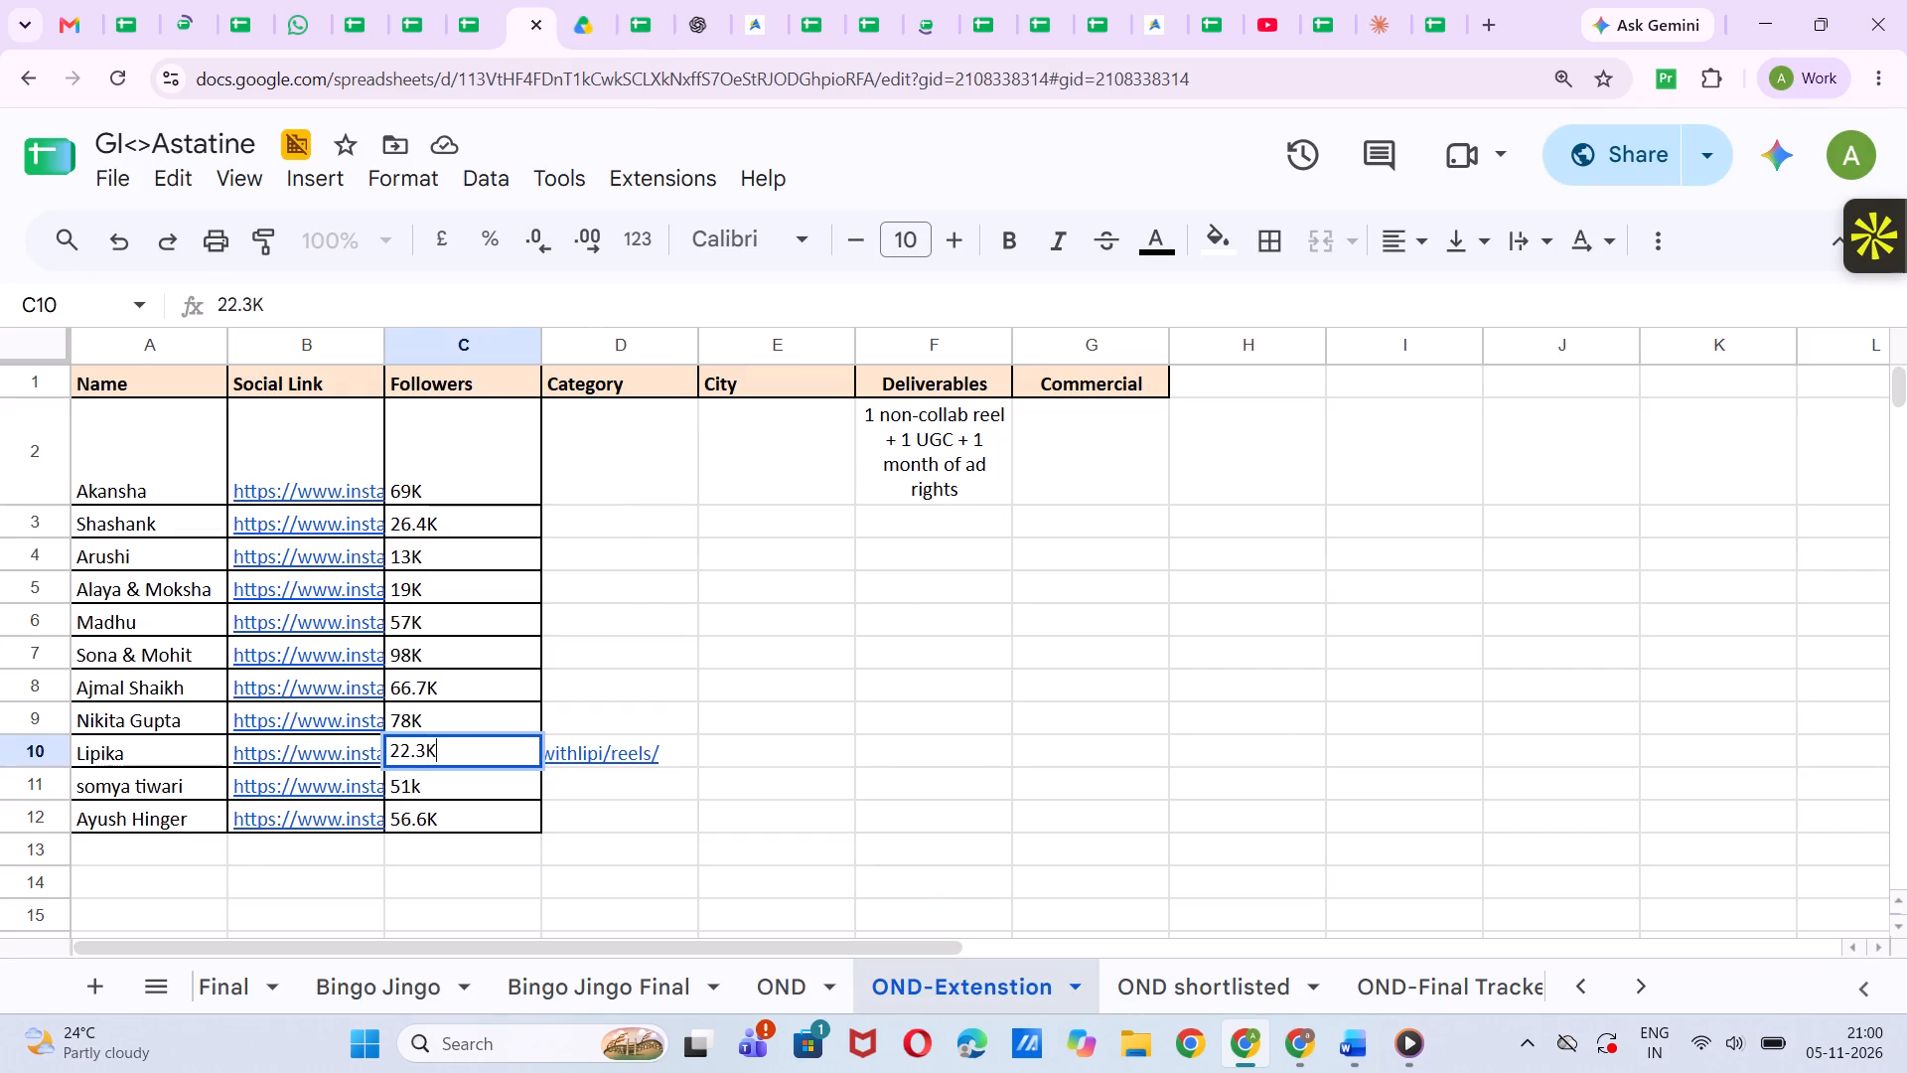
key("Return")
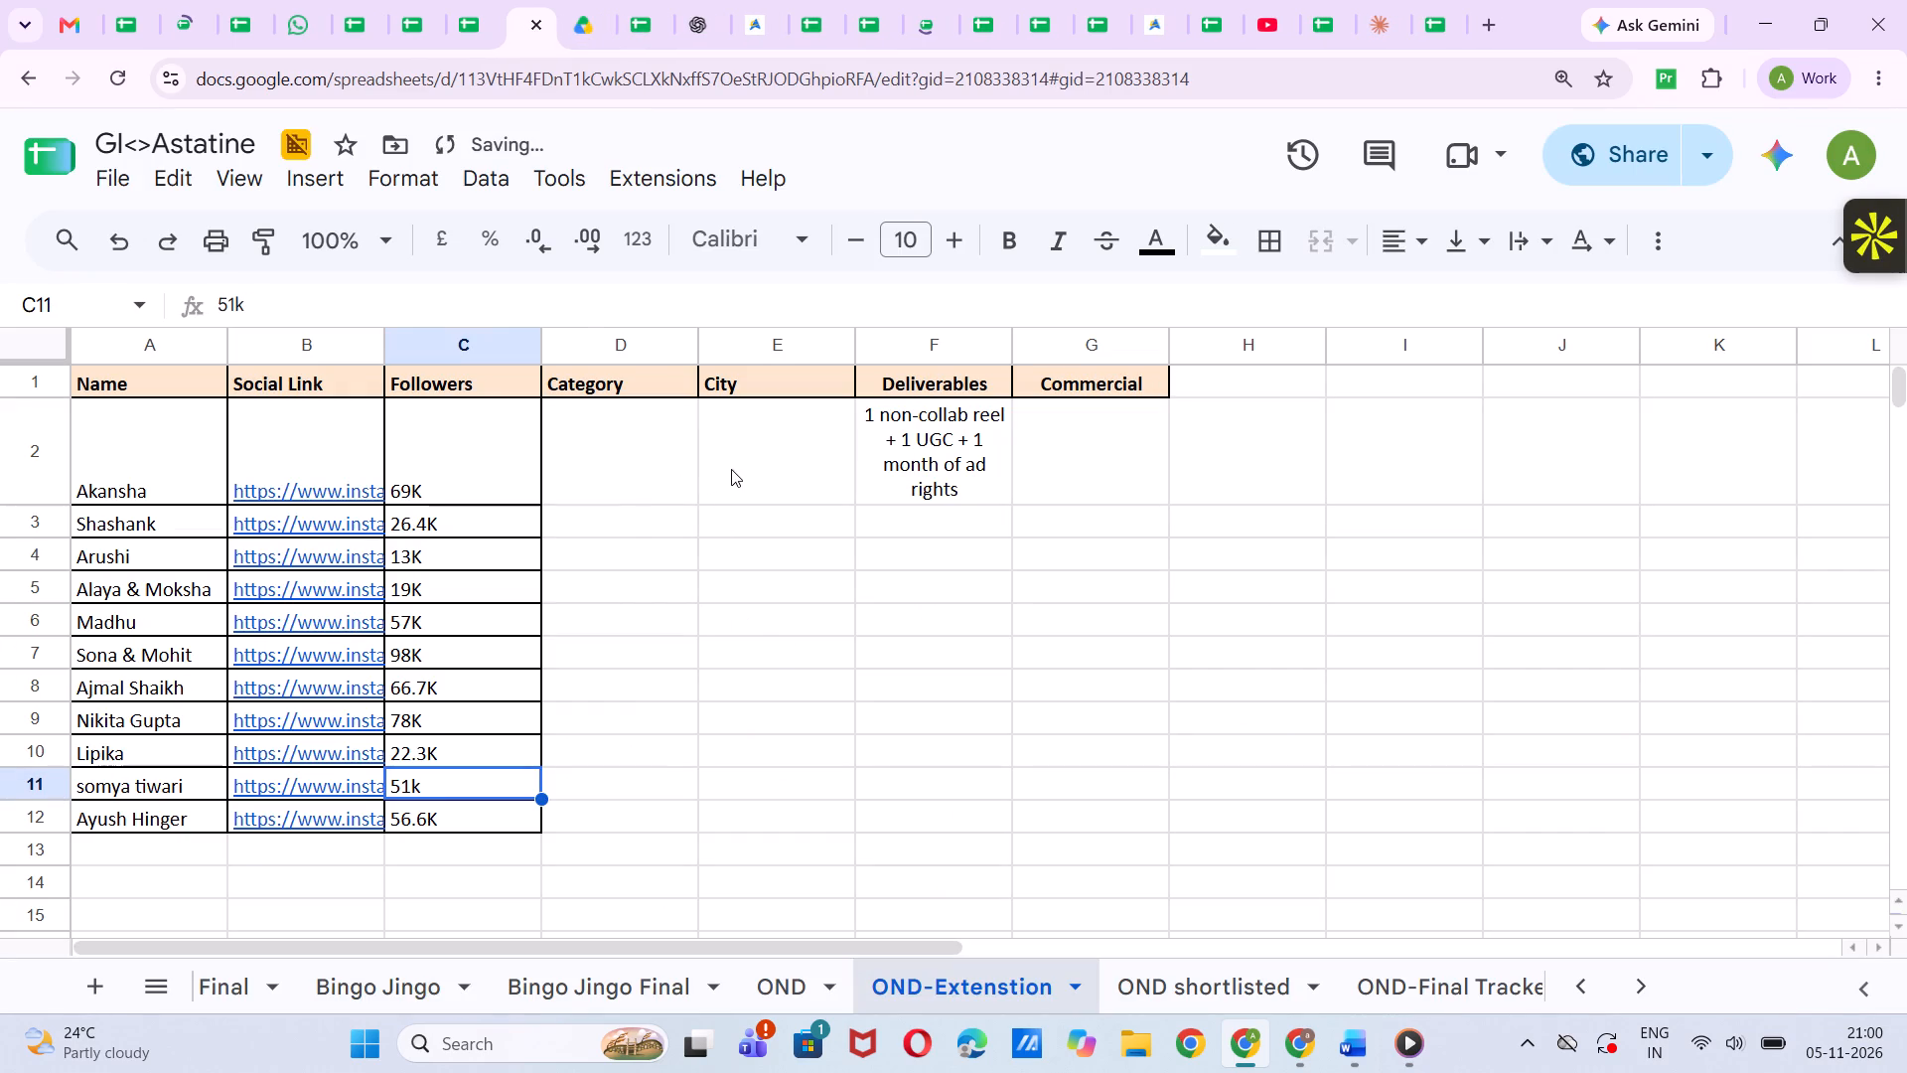
Delete the City column from the OND-Extenstion sheet.
left_click(767, 461)
right_click(770, 339)
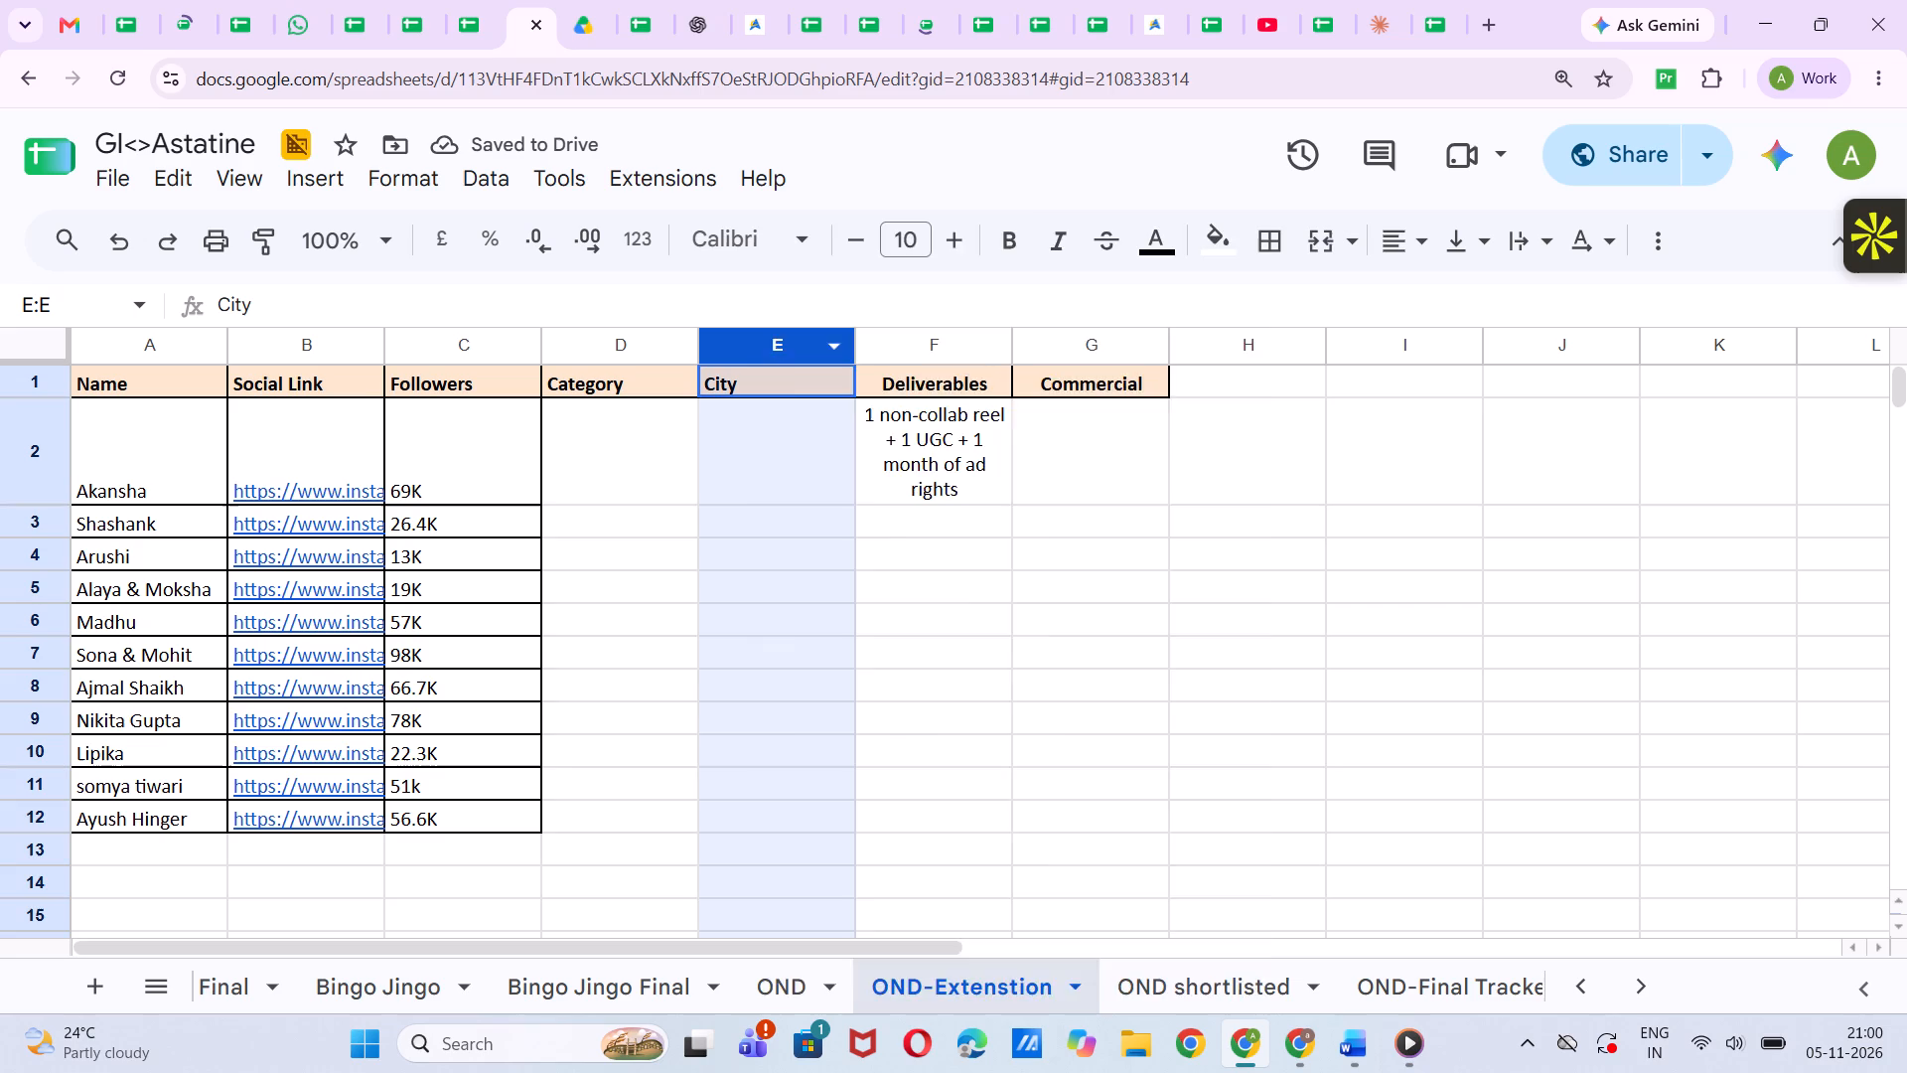
left_click(907, 572)
Check Akansha's Instagram profile and enter Travel as the category in D2.
left_click(531, 471)
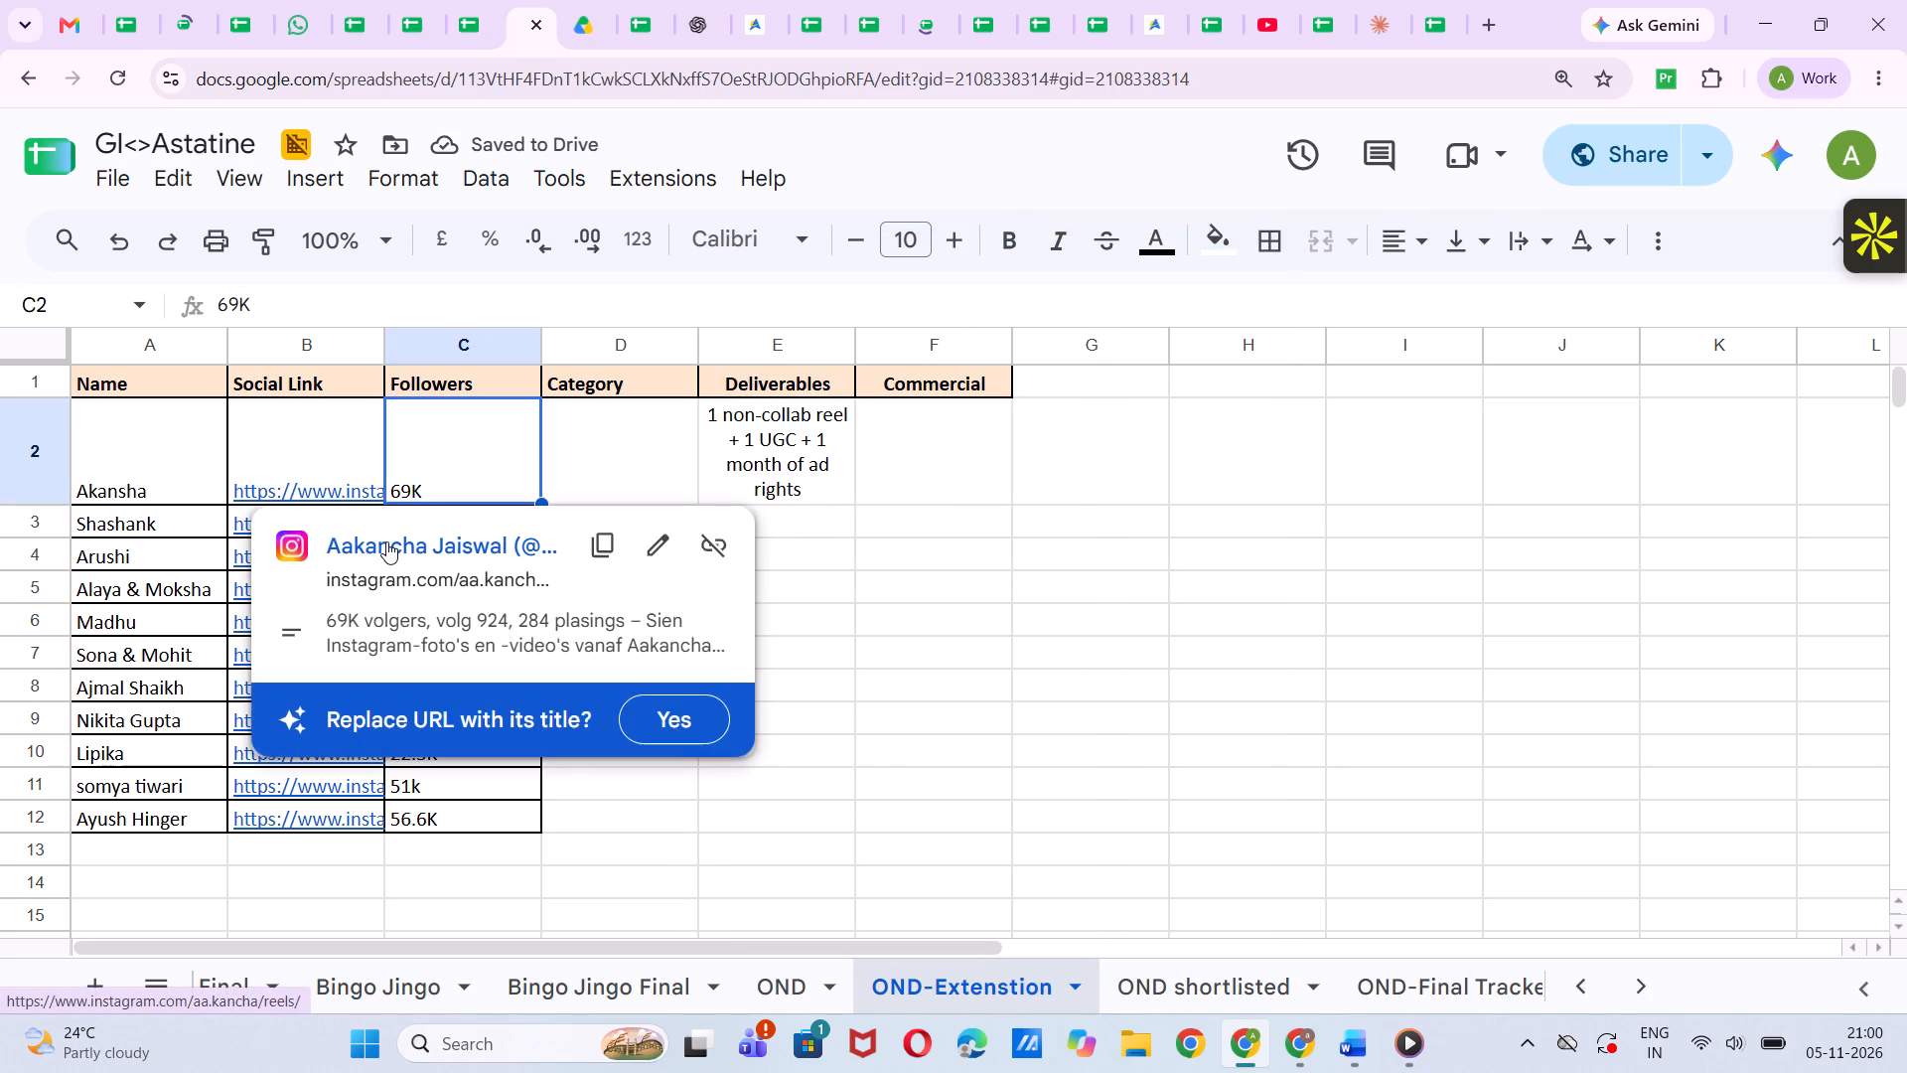
double_click(386, 541)
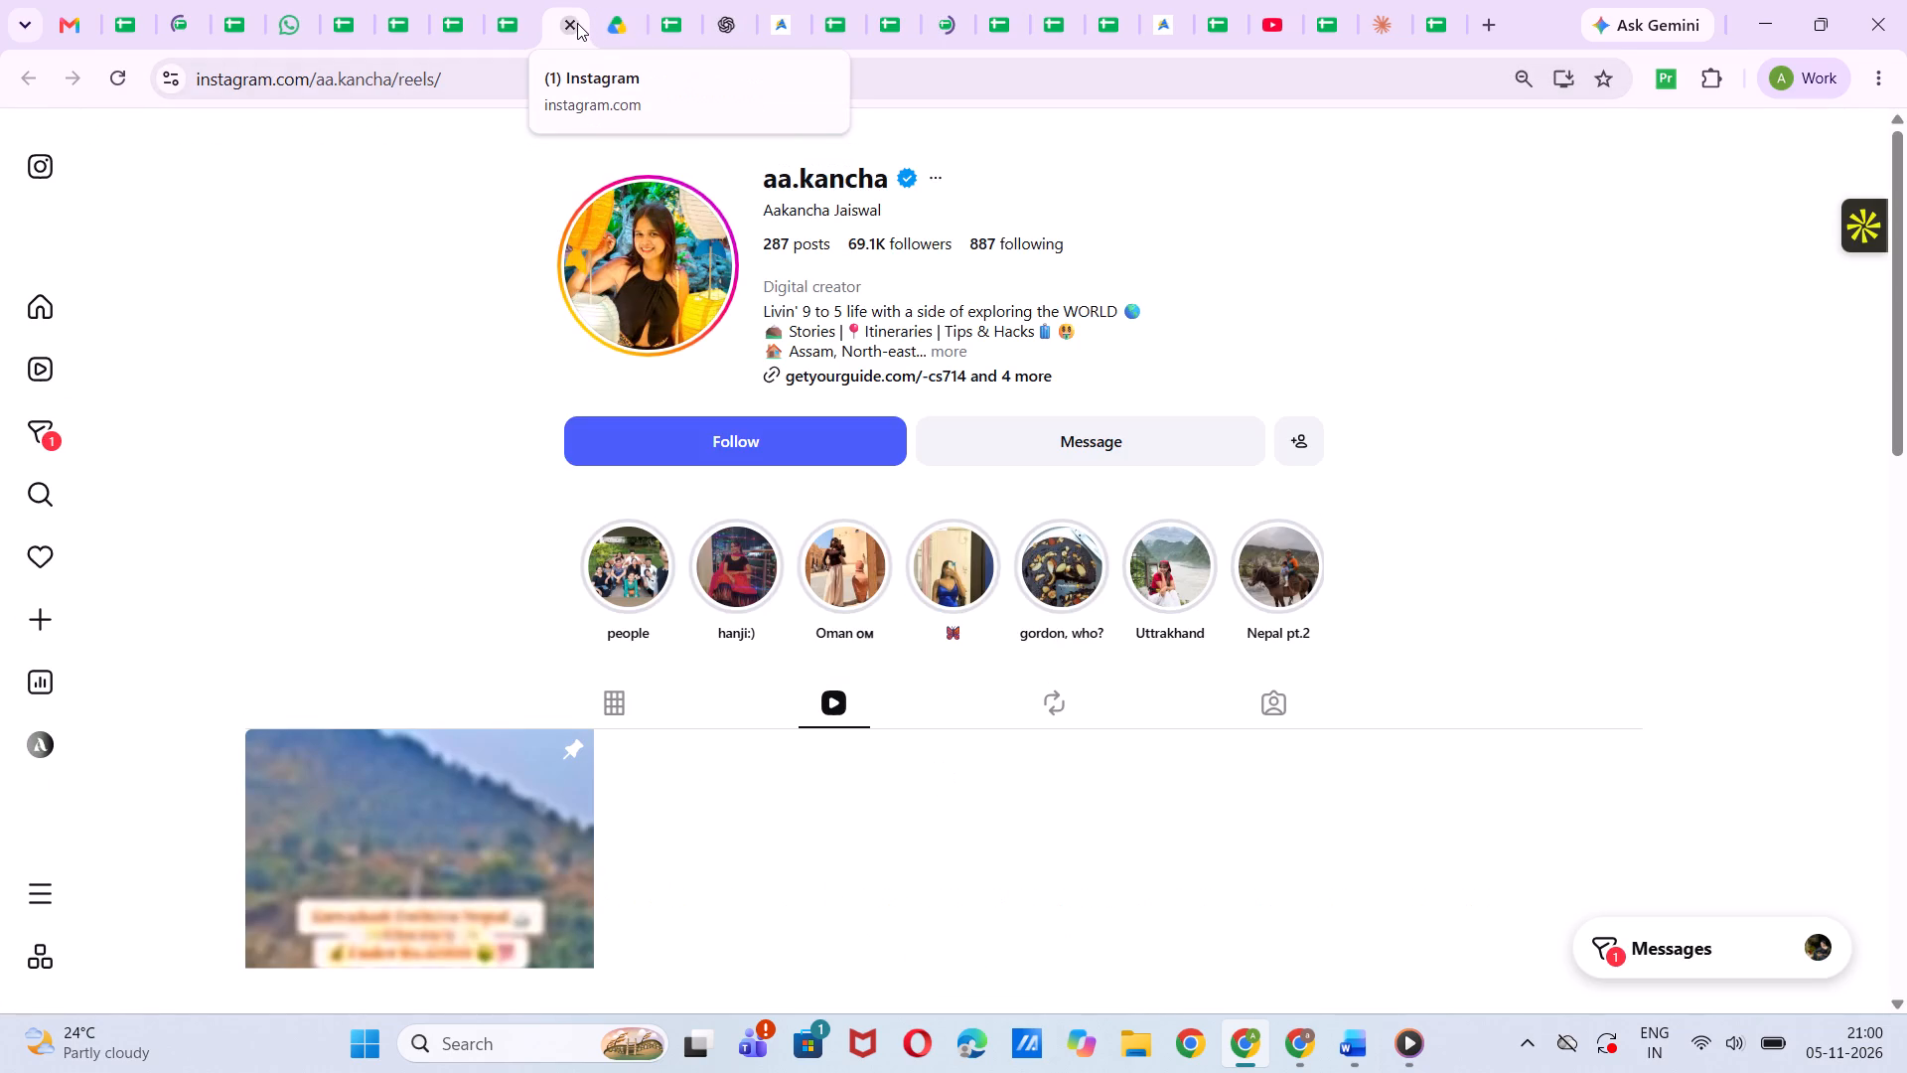
left_click(577, 23)
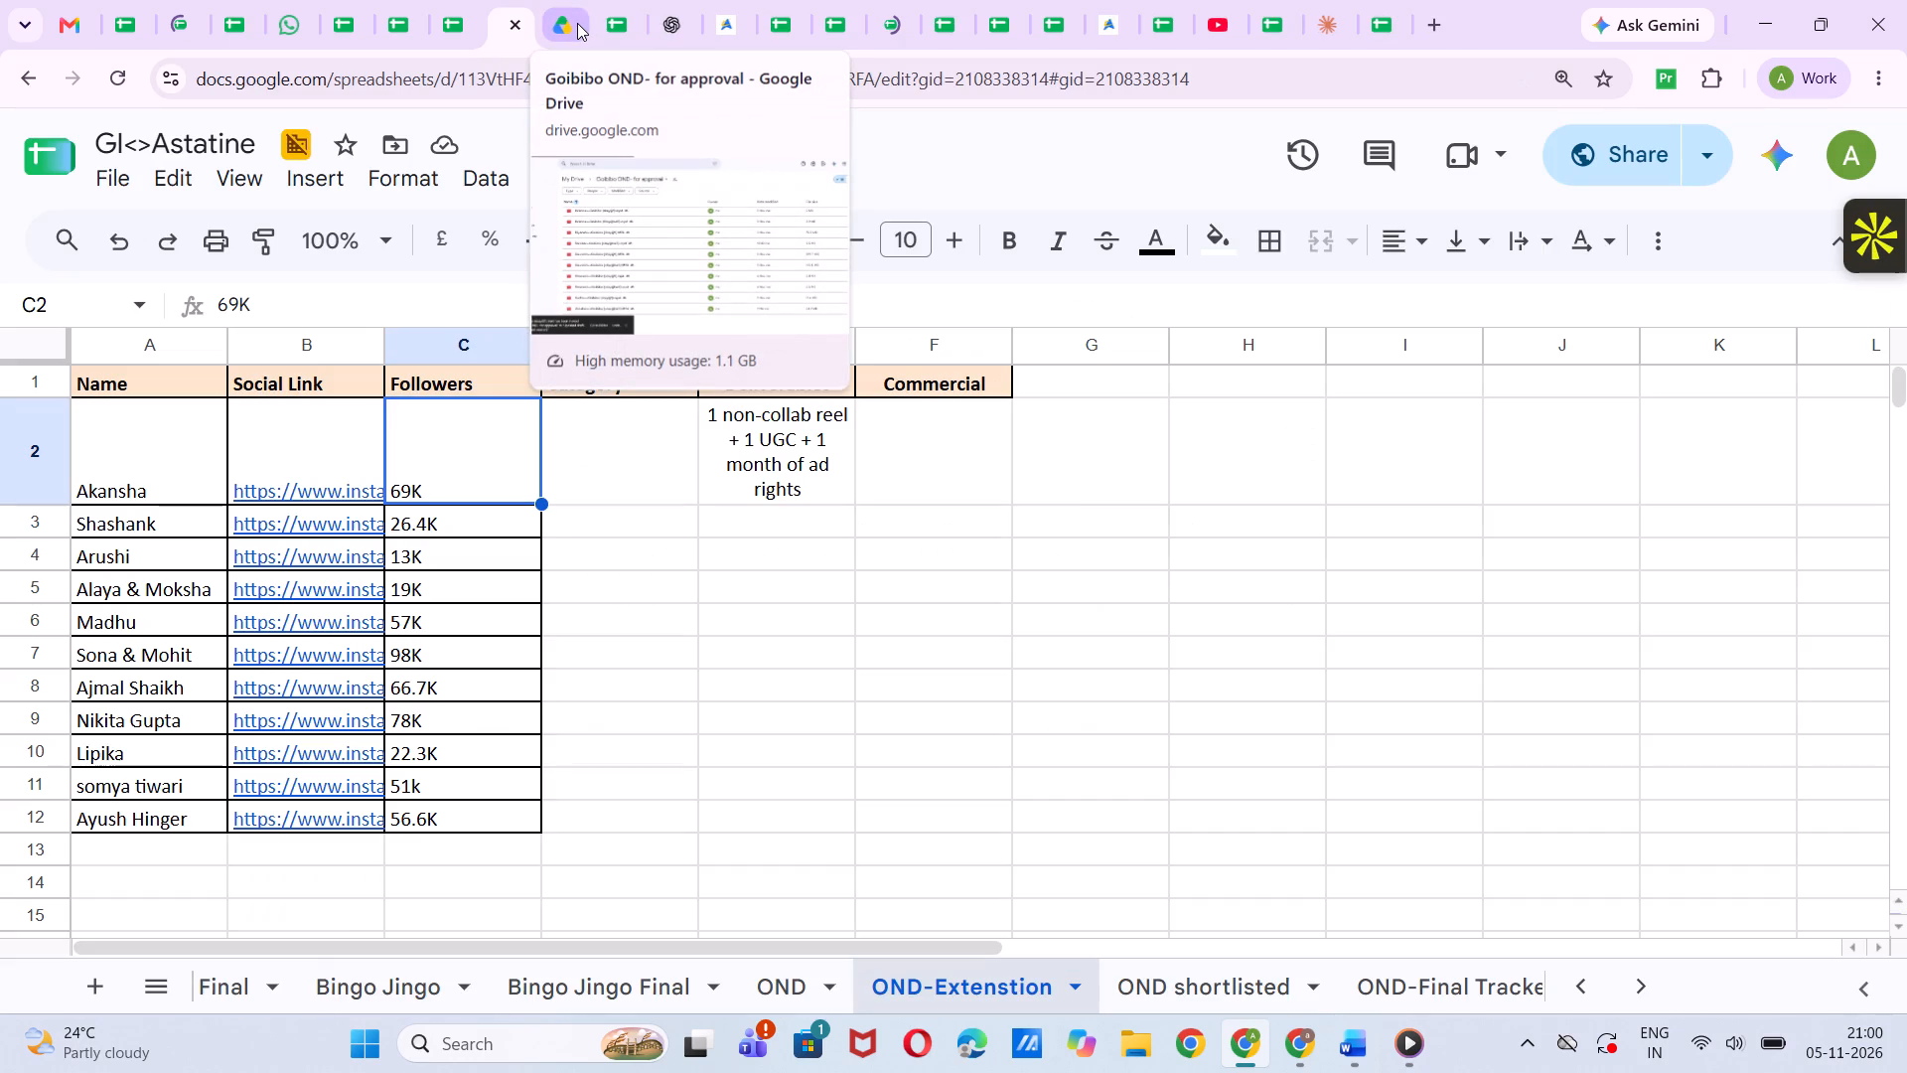
left_click(627, 453)
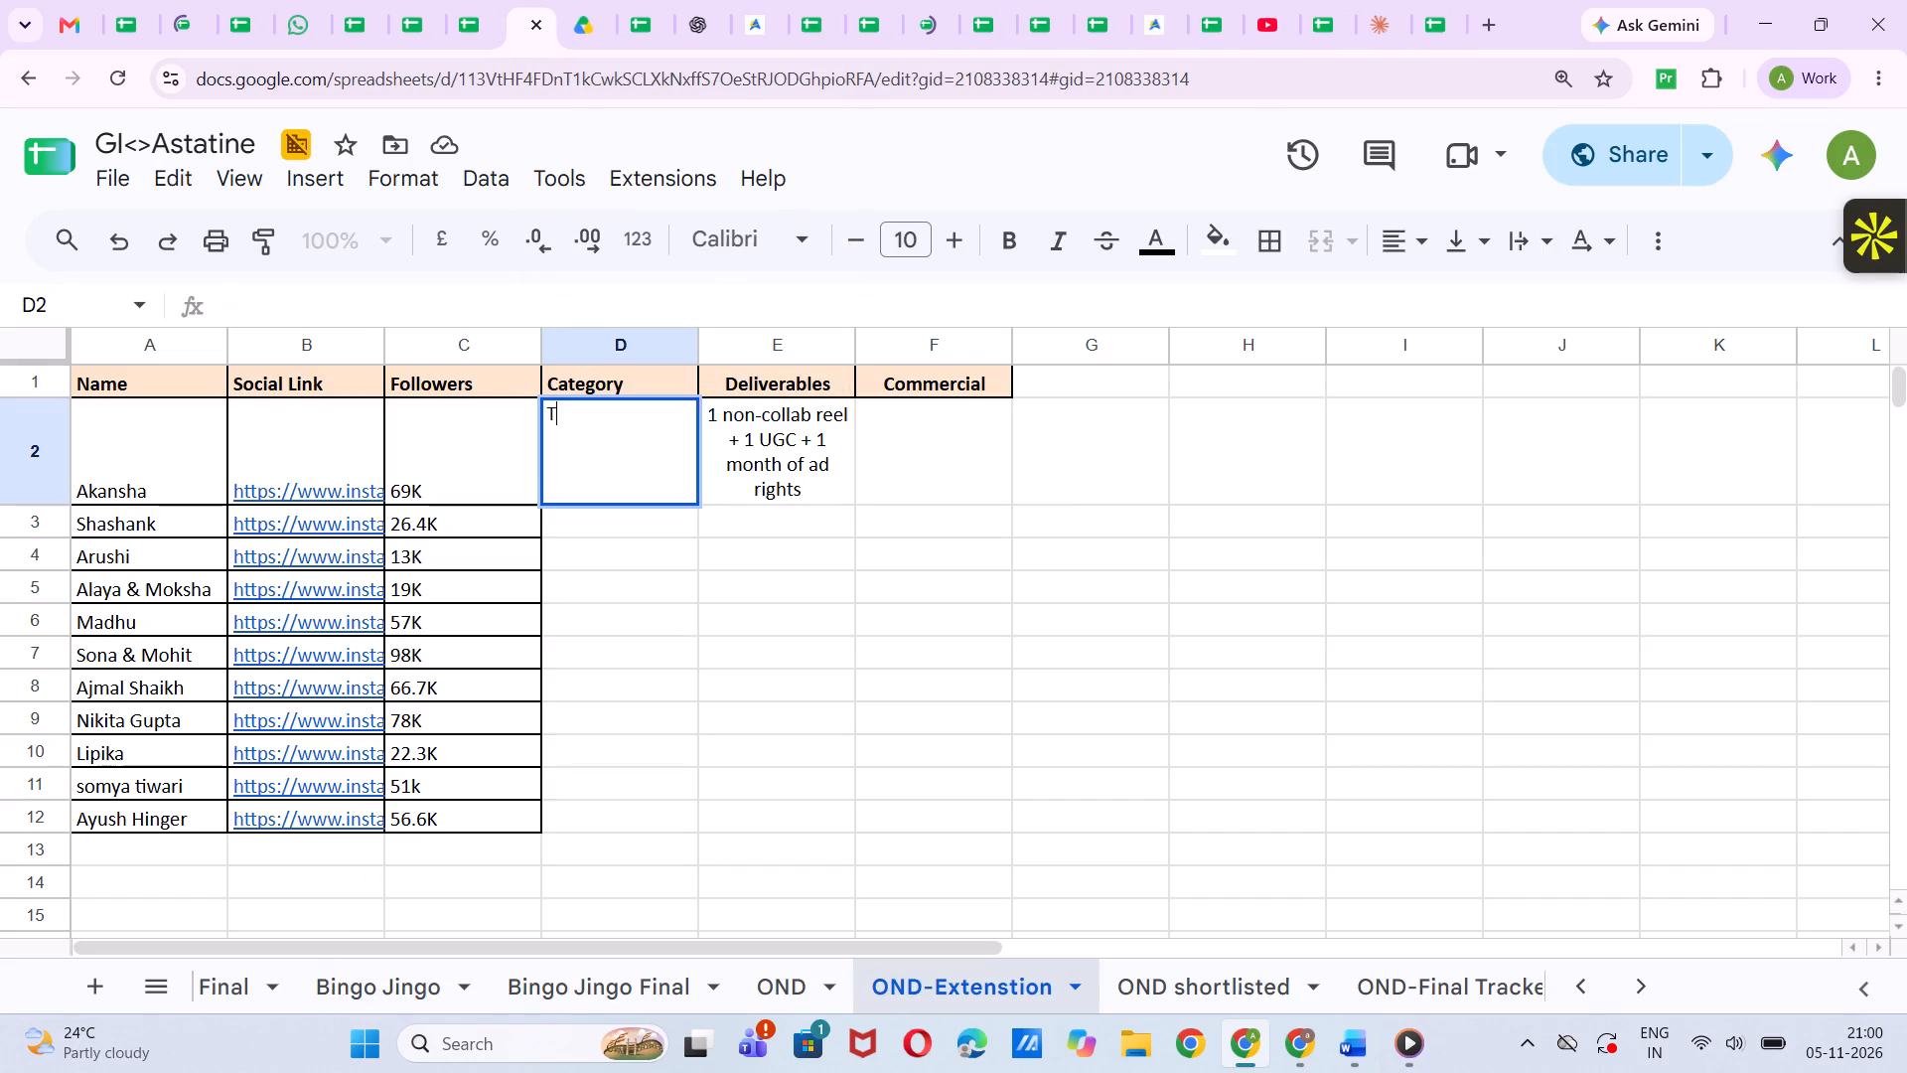
key("Return")
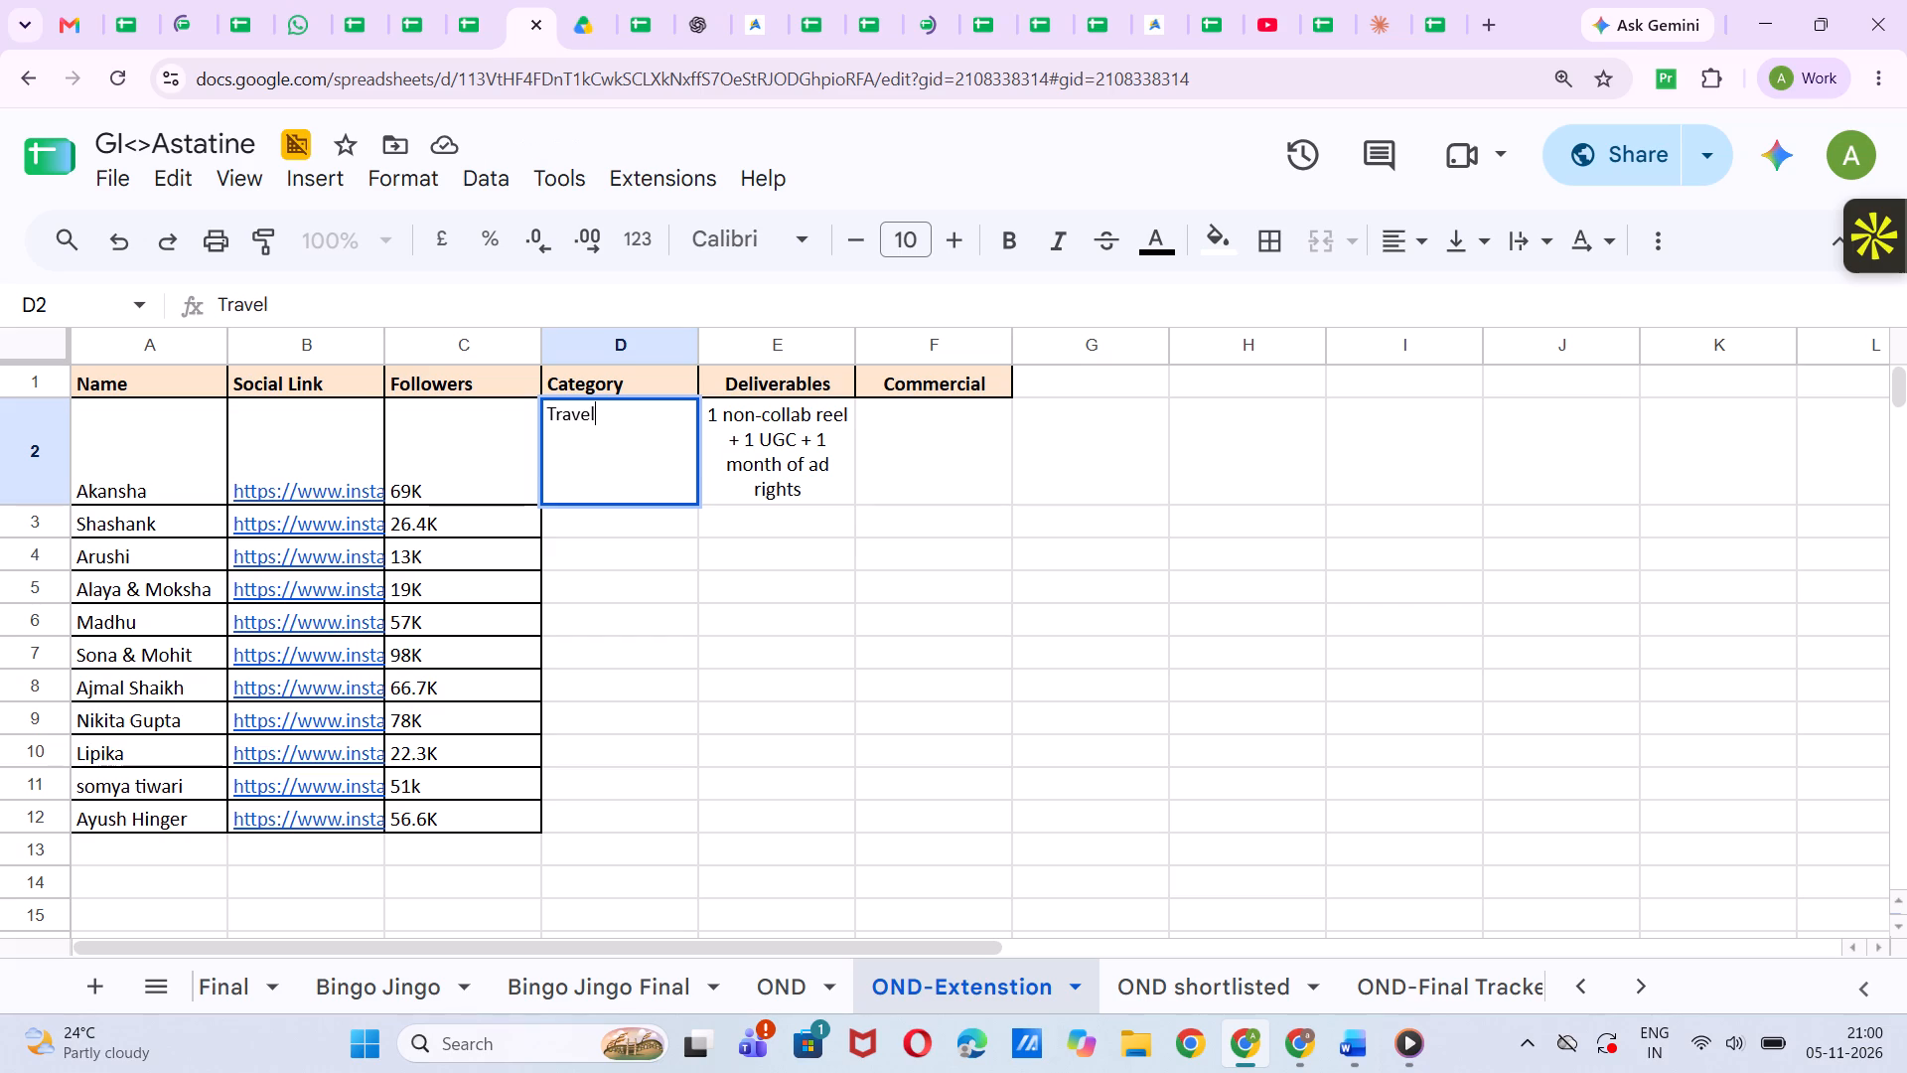
Check Shashank's Instagram profile and fill the Travel category down from D2 into D3.
key("Down")
key("Left")
key("Left")
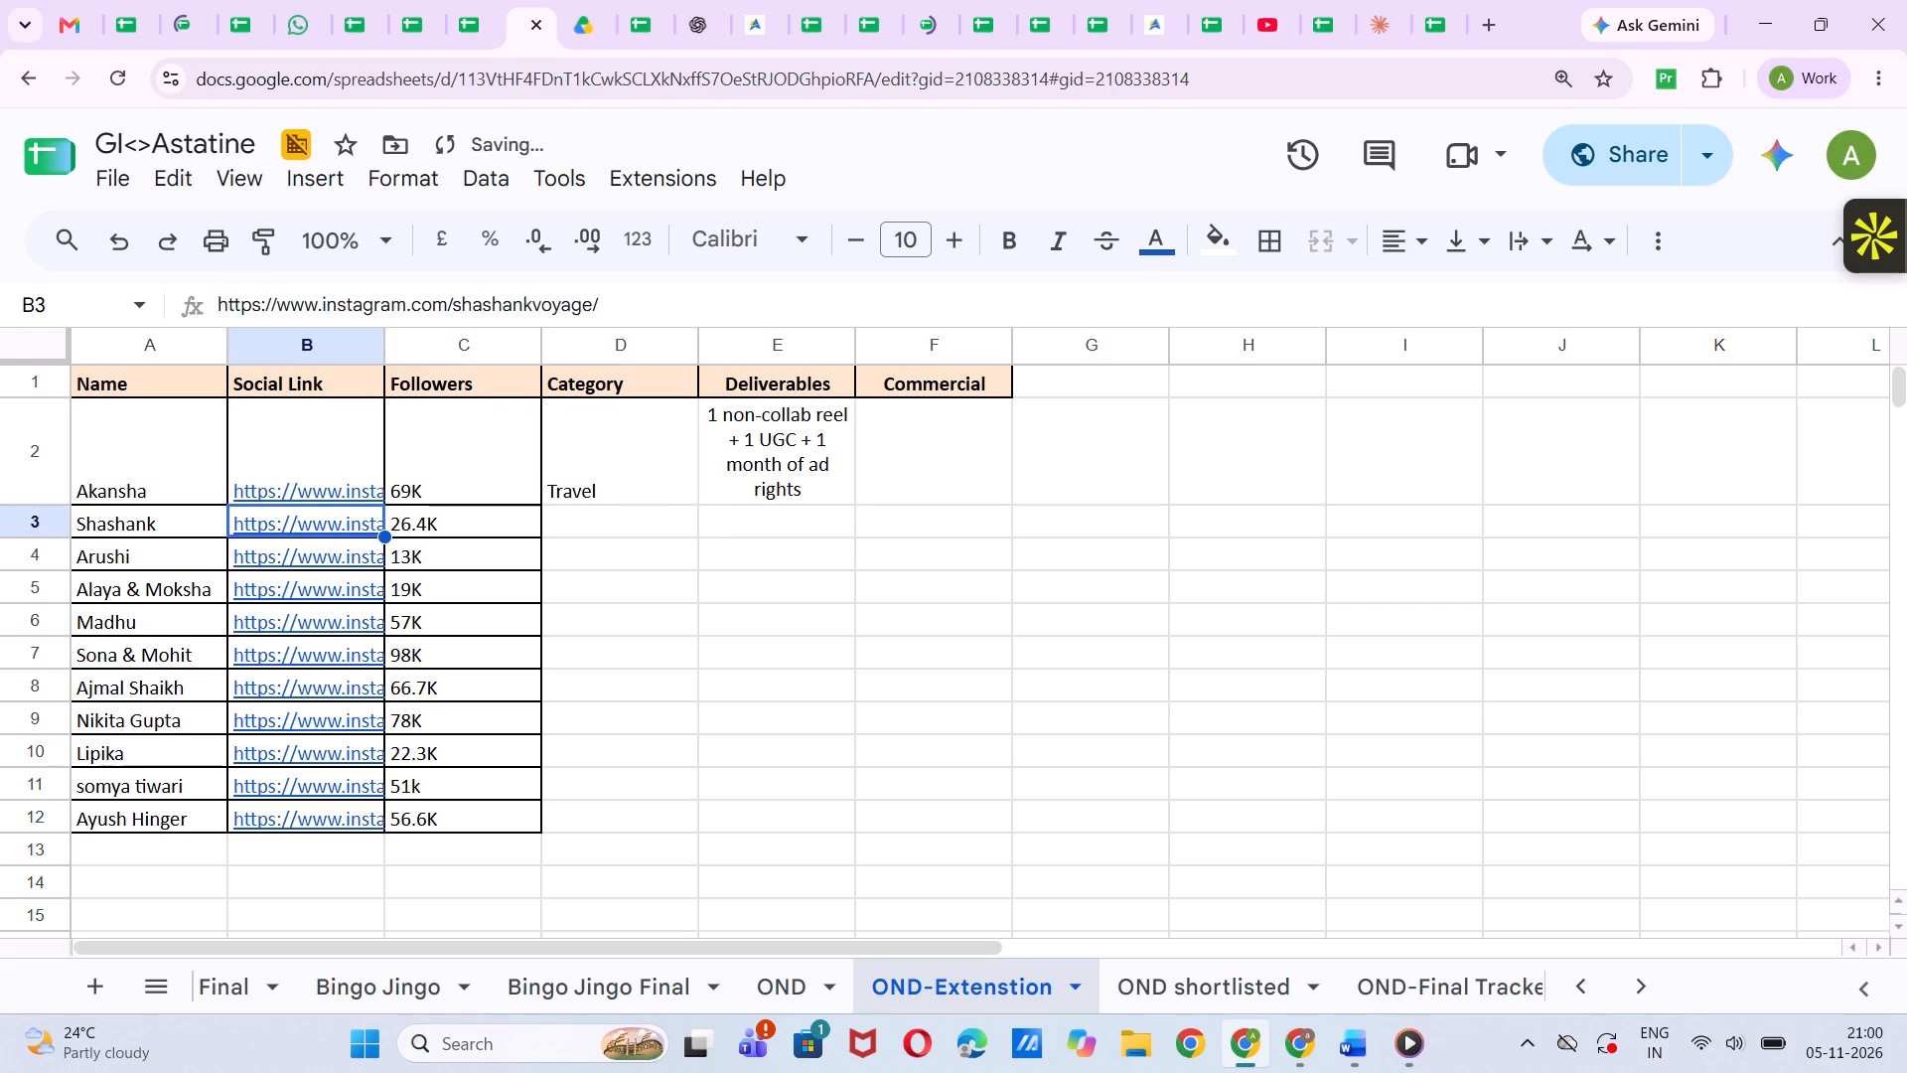
key("alt+Return")
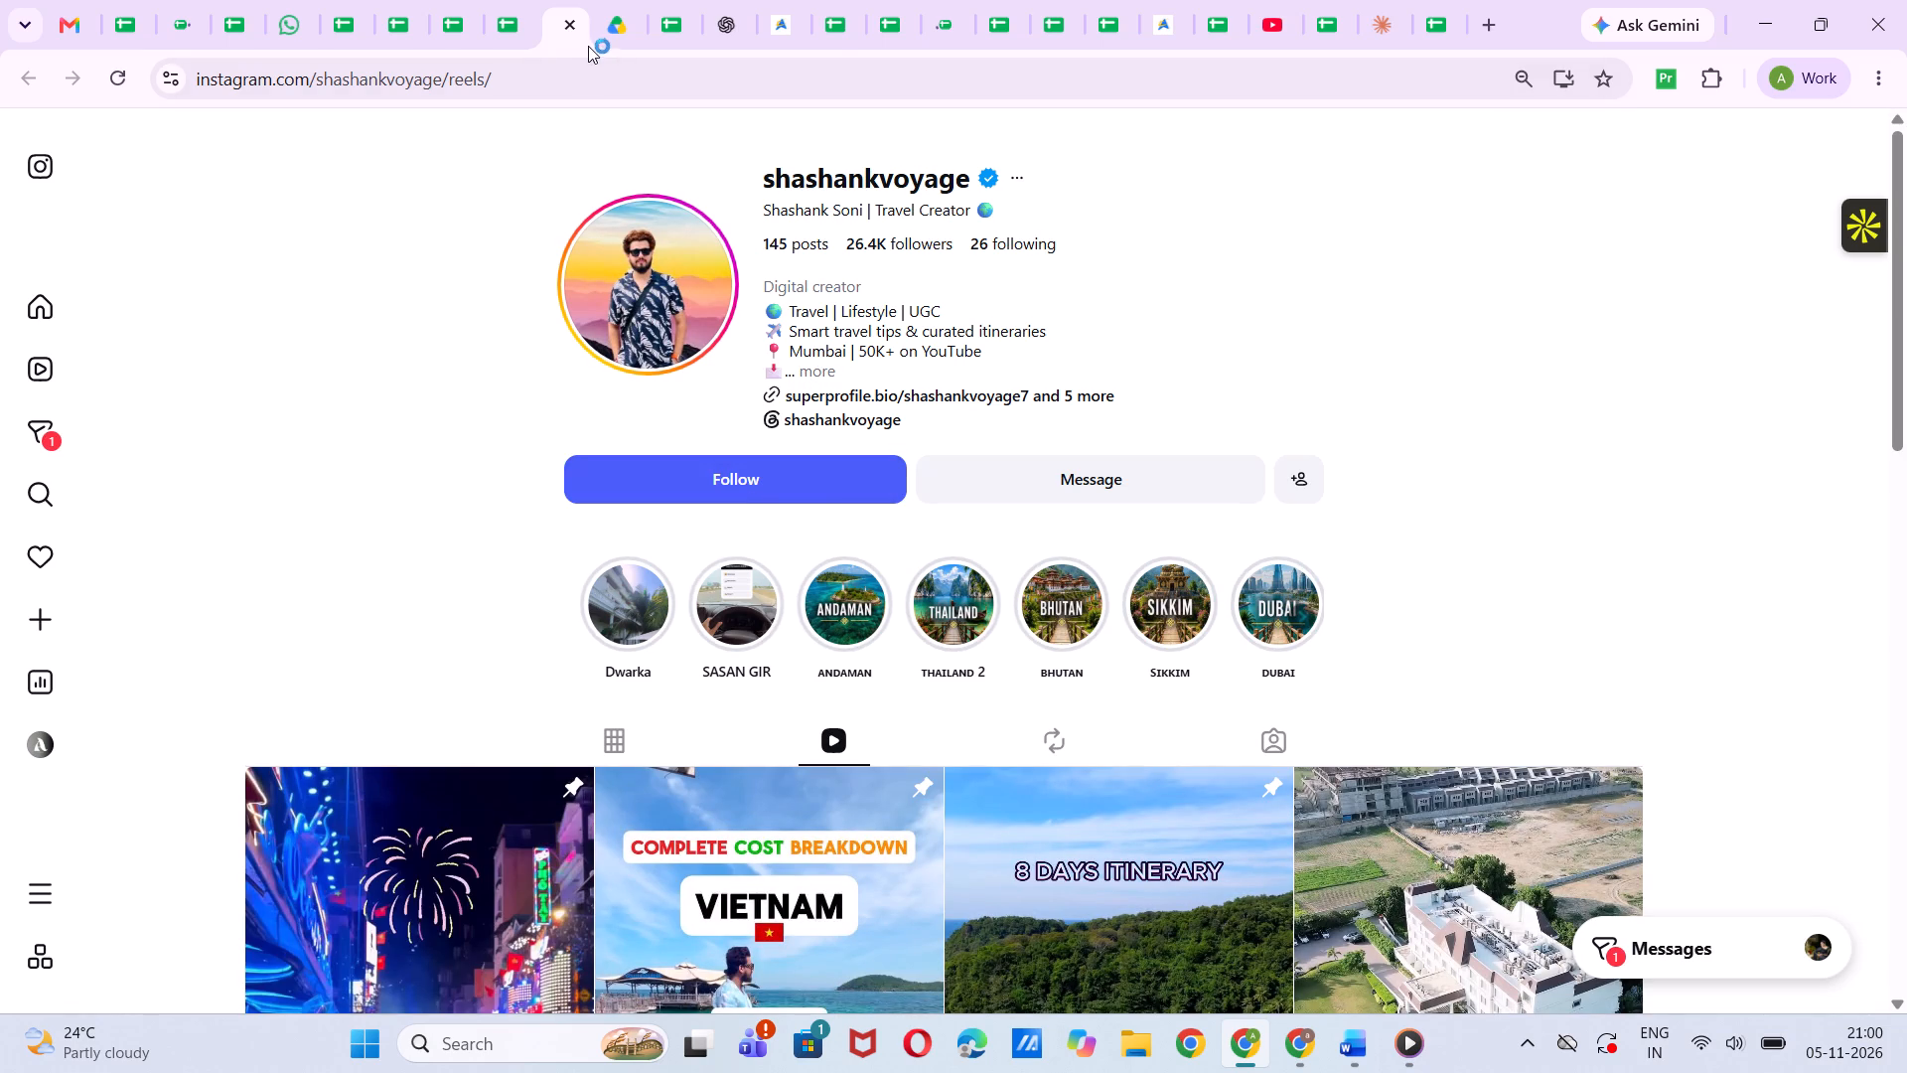
left_click(568, 30)
left_click_drag(700, 451, 660, 535)
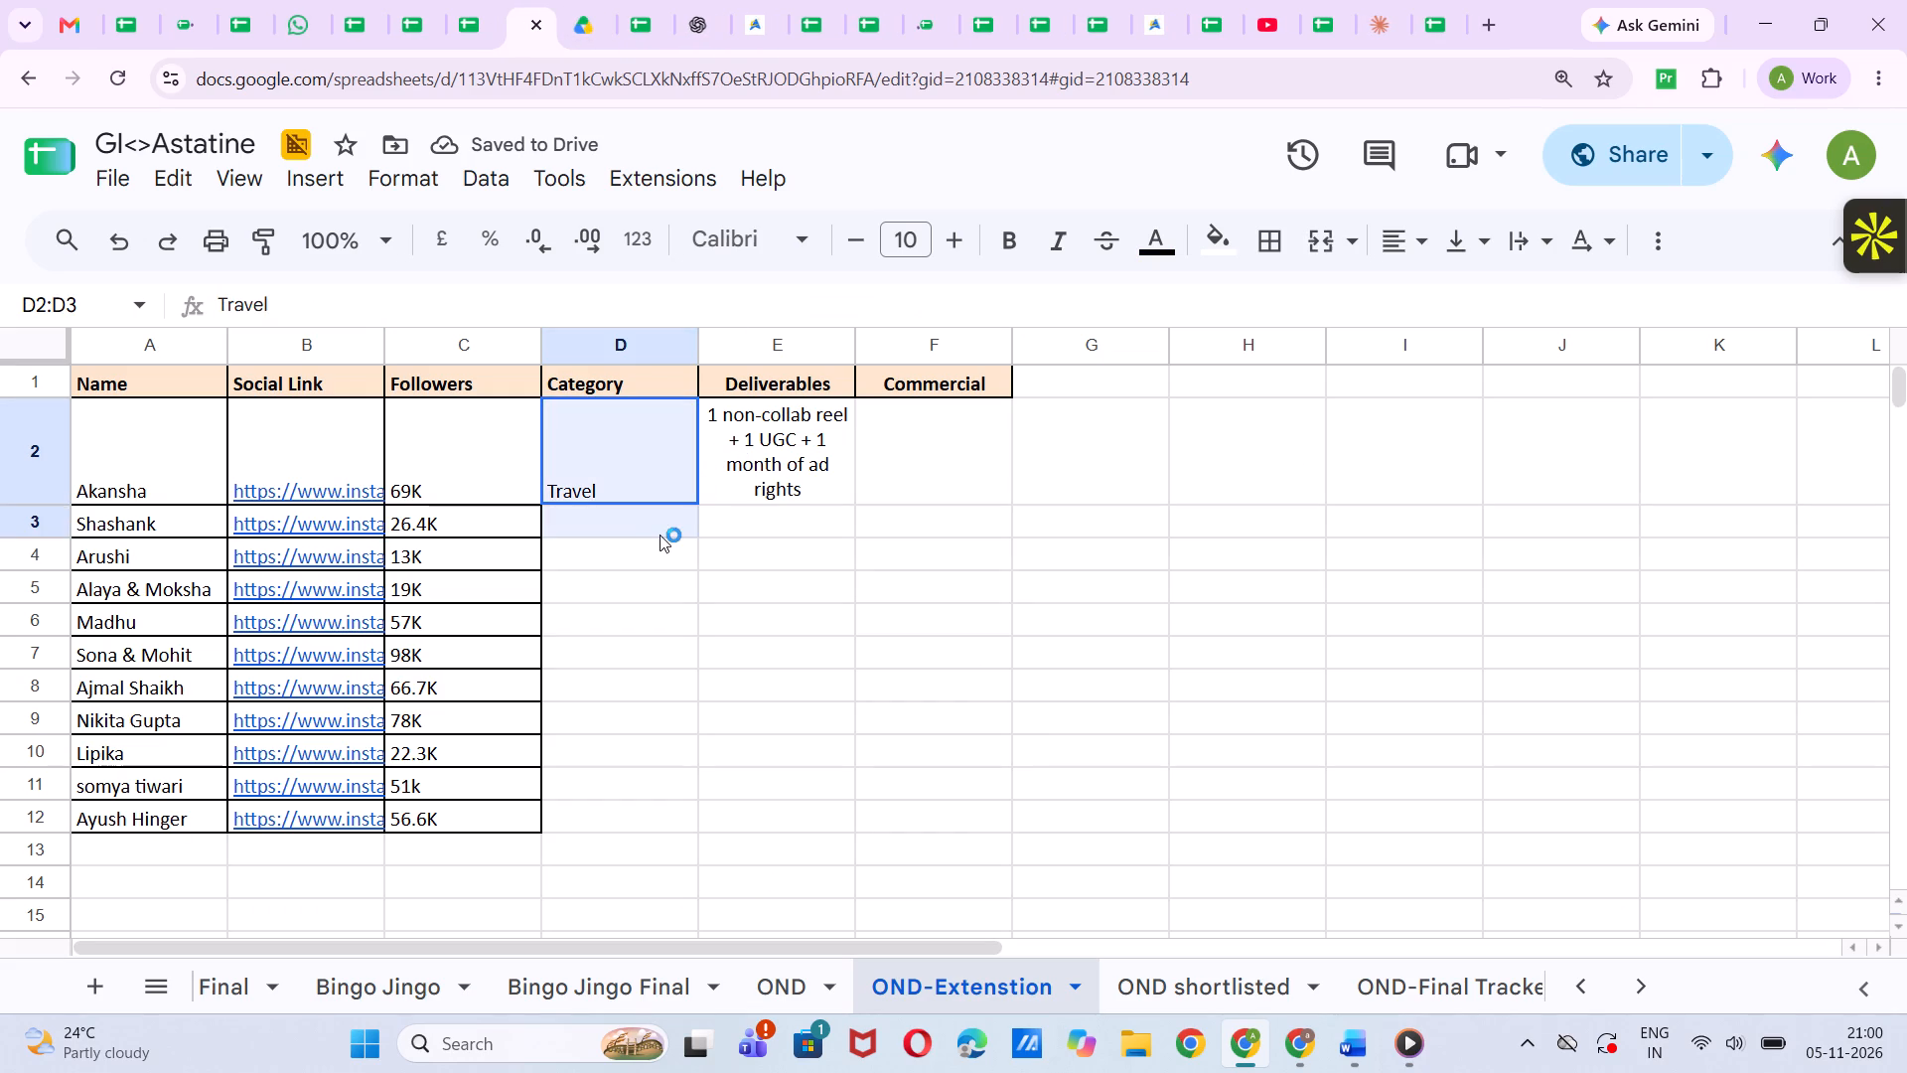
left_click_drag(660, 535, 661, 530)
key("ctrl+d")
Check Arushi's Instagram profile and fill the Travel category down from D3 into D4.
left_click(363, 560)
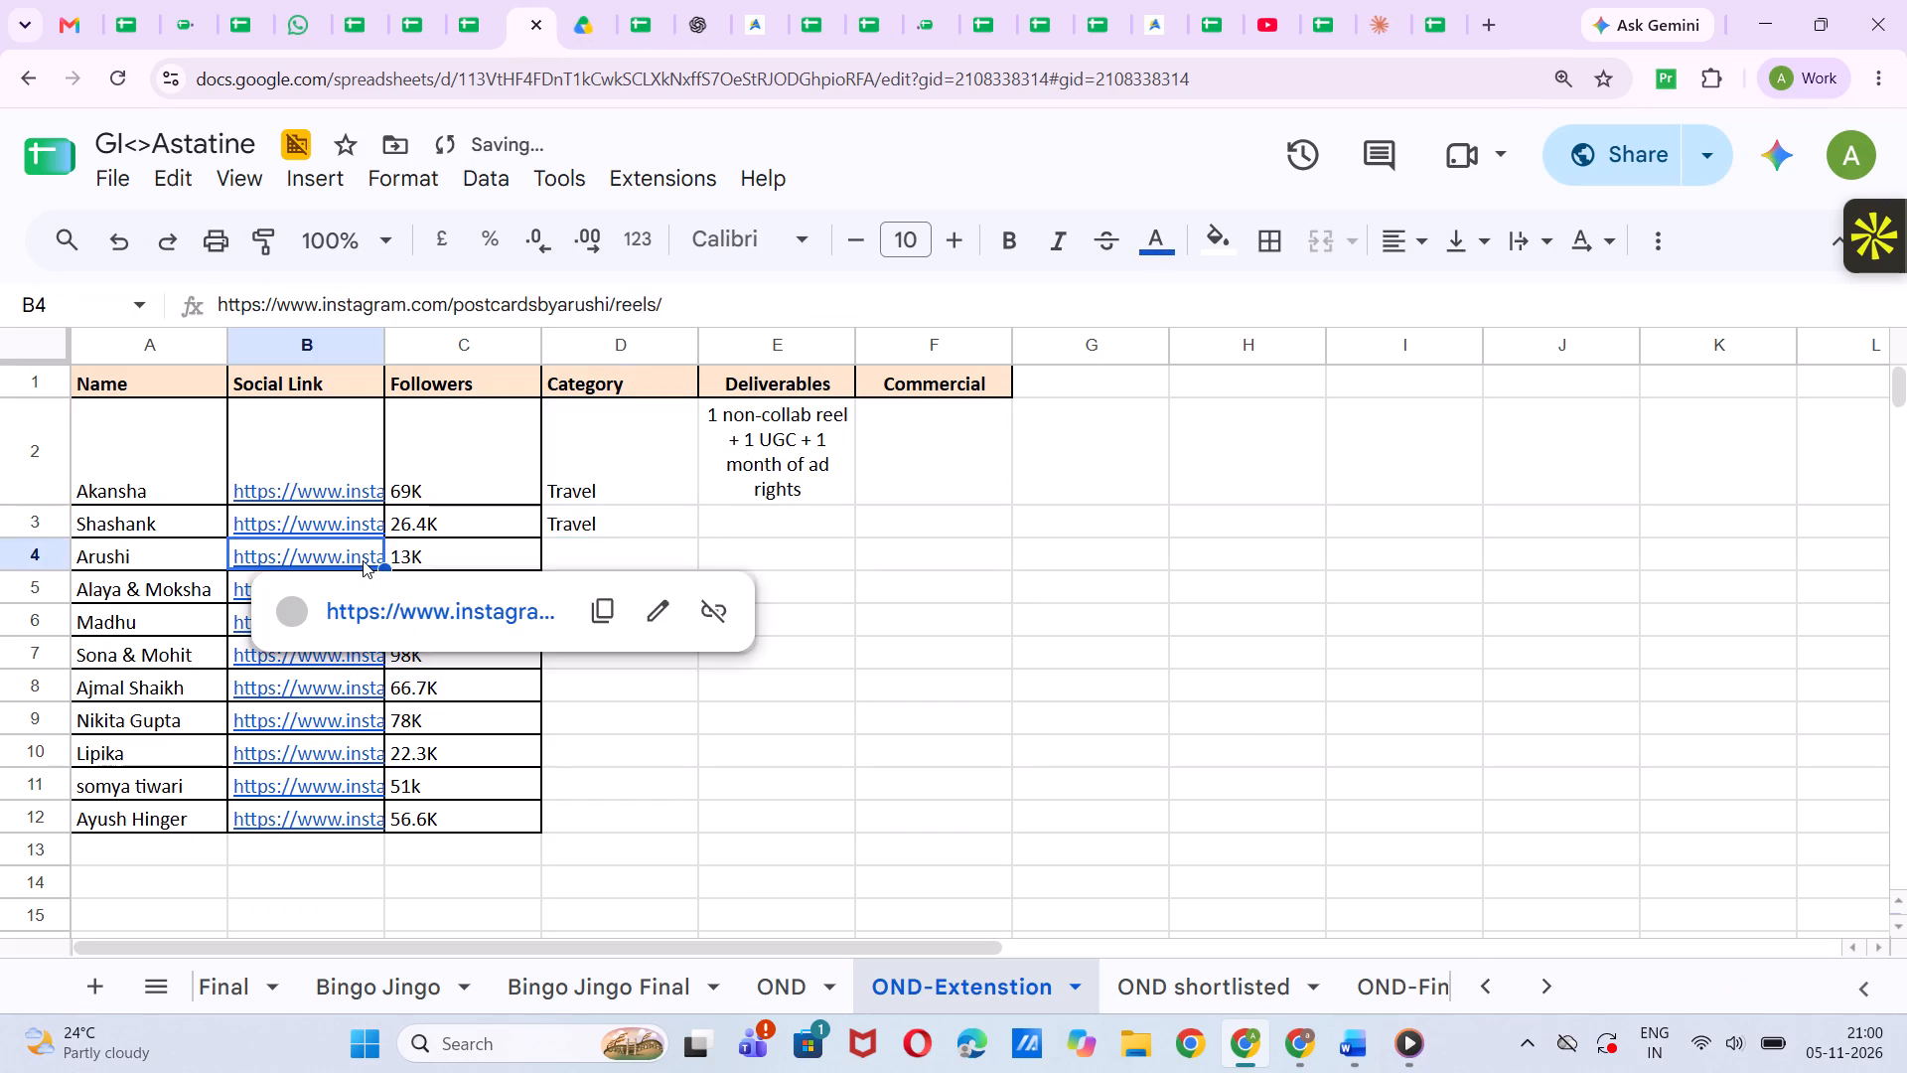
key("alt+Return")
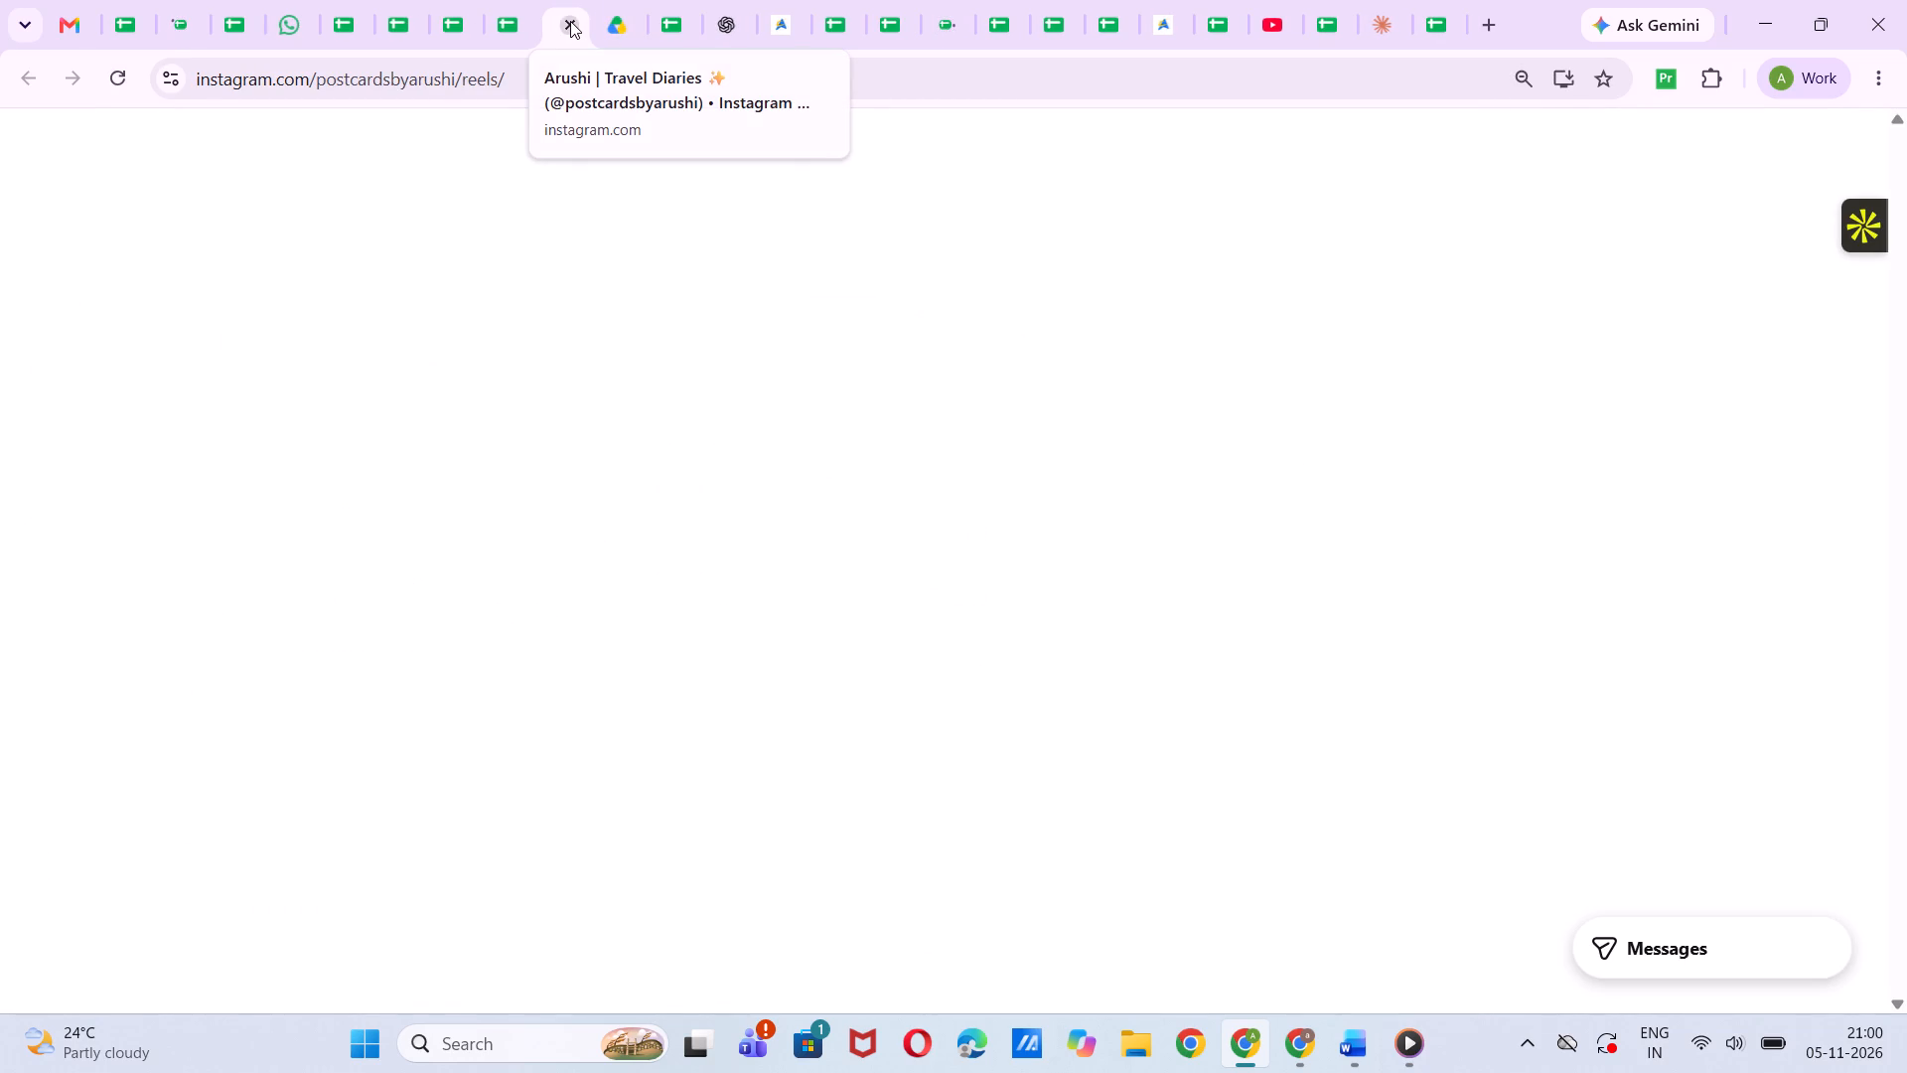
left_click(570, 21)
left_click_drag(668, 526, 660, 551)
key("ctrl+d")
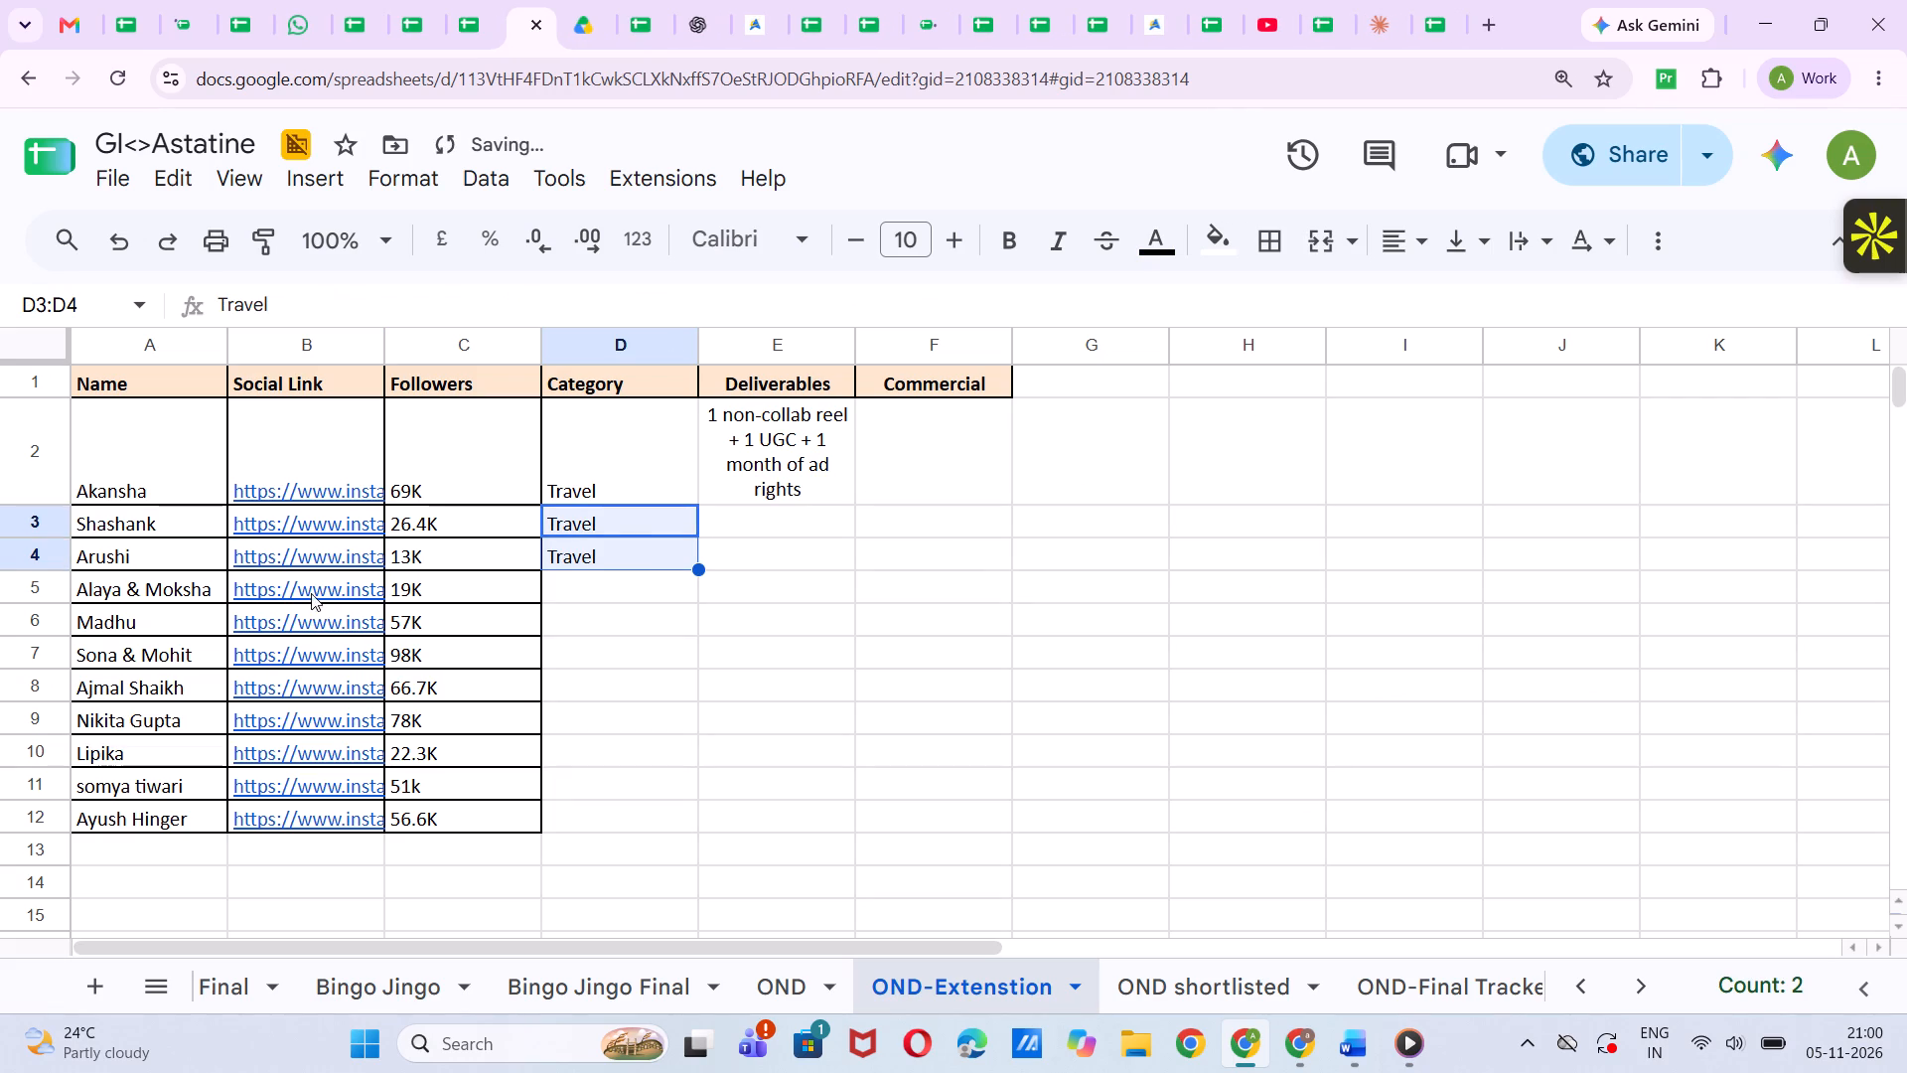
Fill the deliverables text '1 non-collab reel + 1 UGC + 1 month of ad rights' down from E2 through E12.
left_click_drag(826, 455, 787, 807)
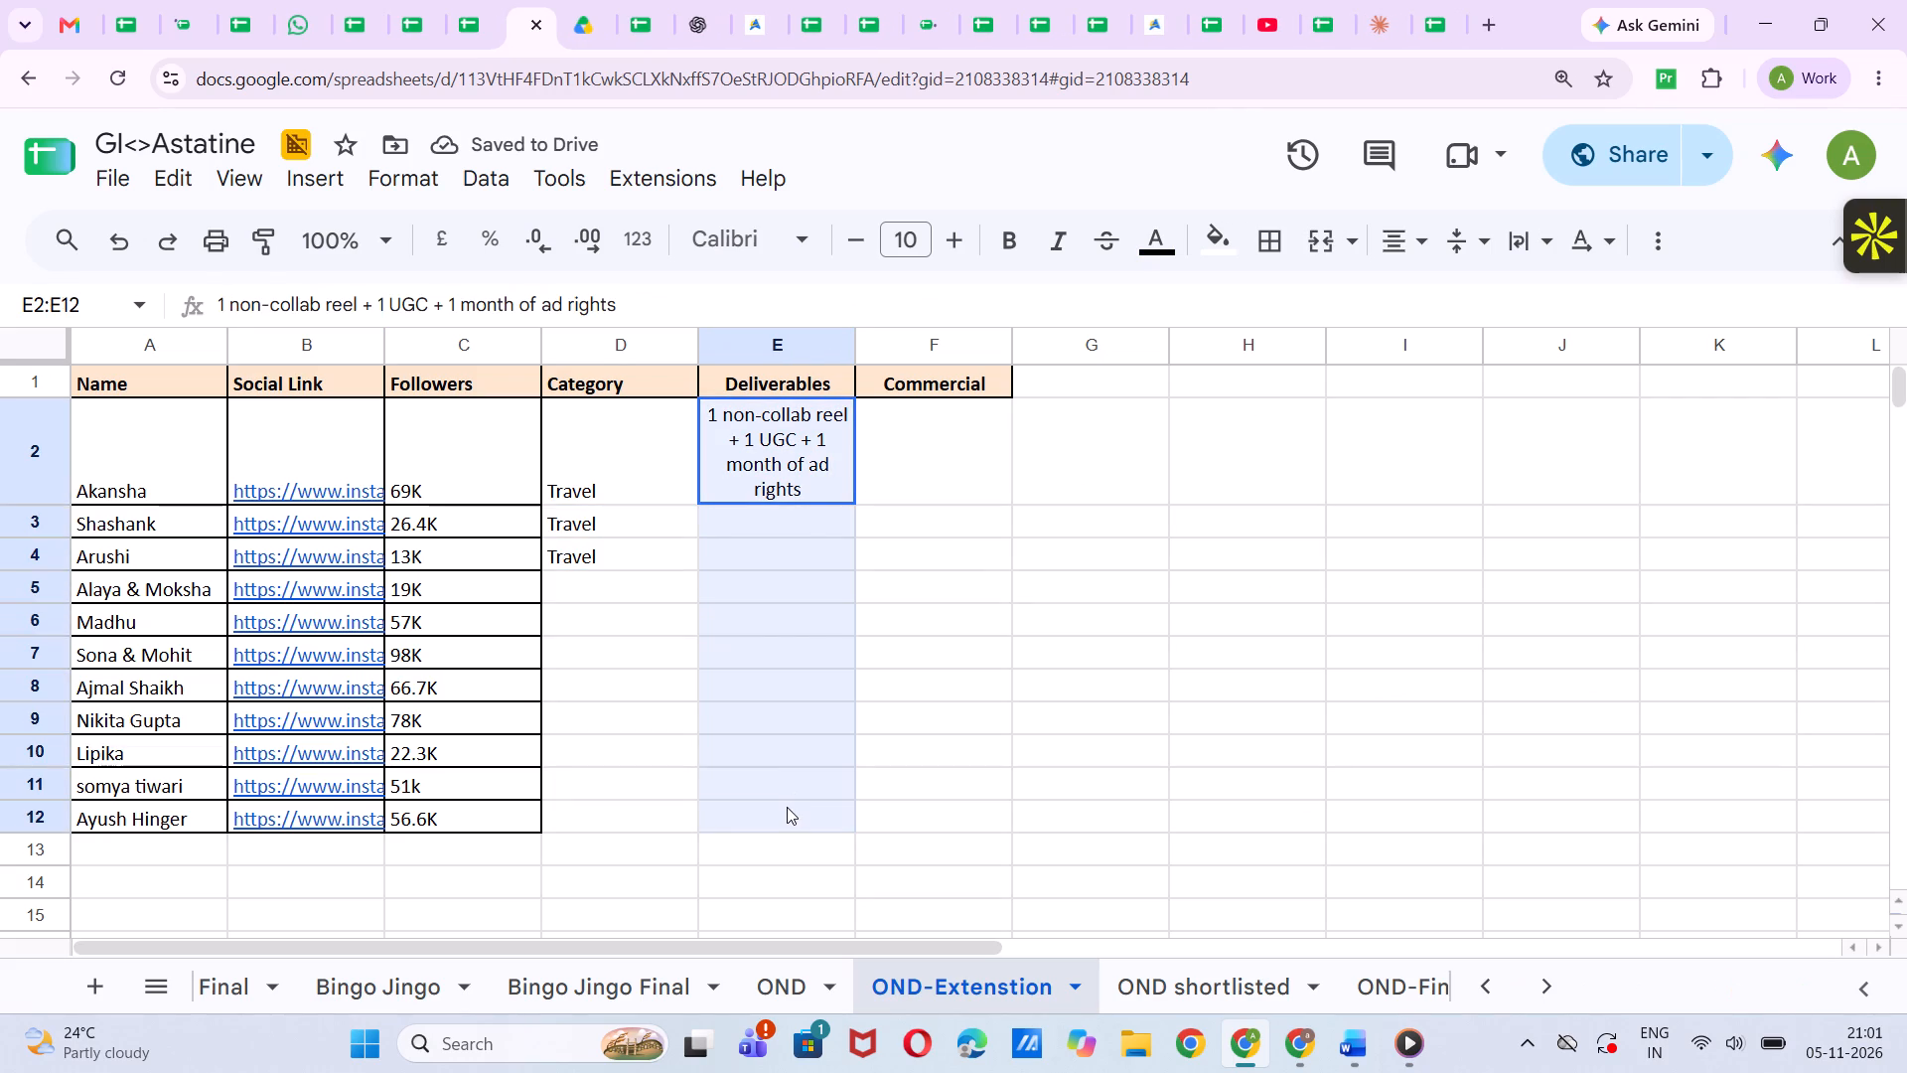
key("ctrl+d")
Check Alaya & Moksha's Instagram profile and fill the Travel category down from D4 into D5.
left_click(335, 802)
key("alt+Return")
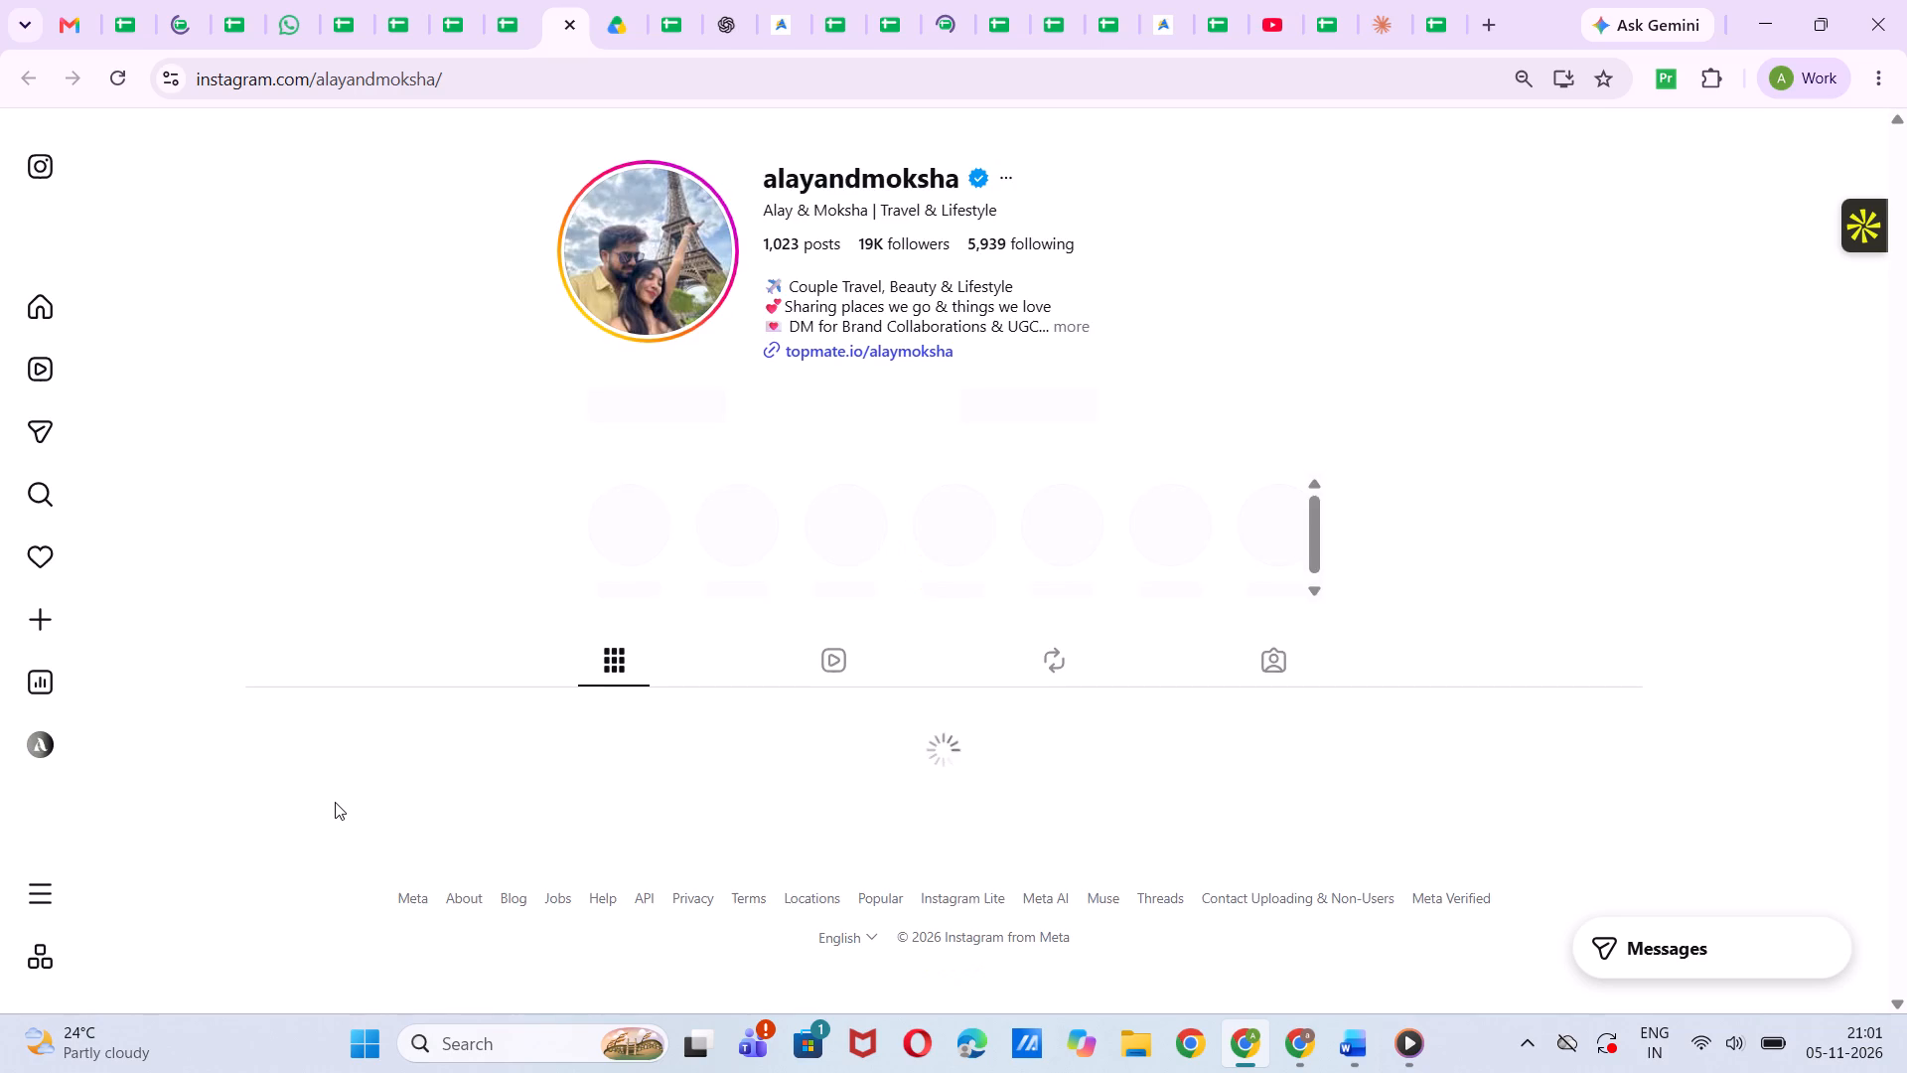
left_click(568, 26)
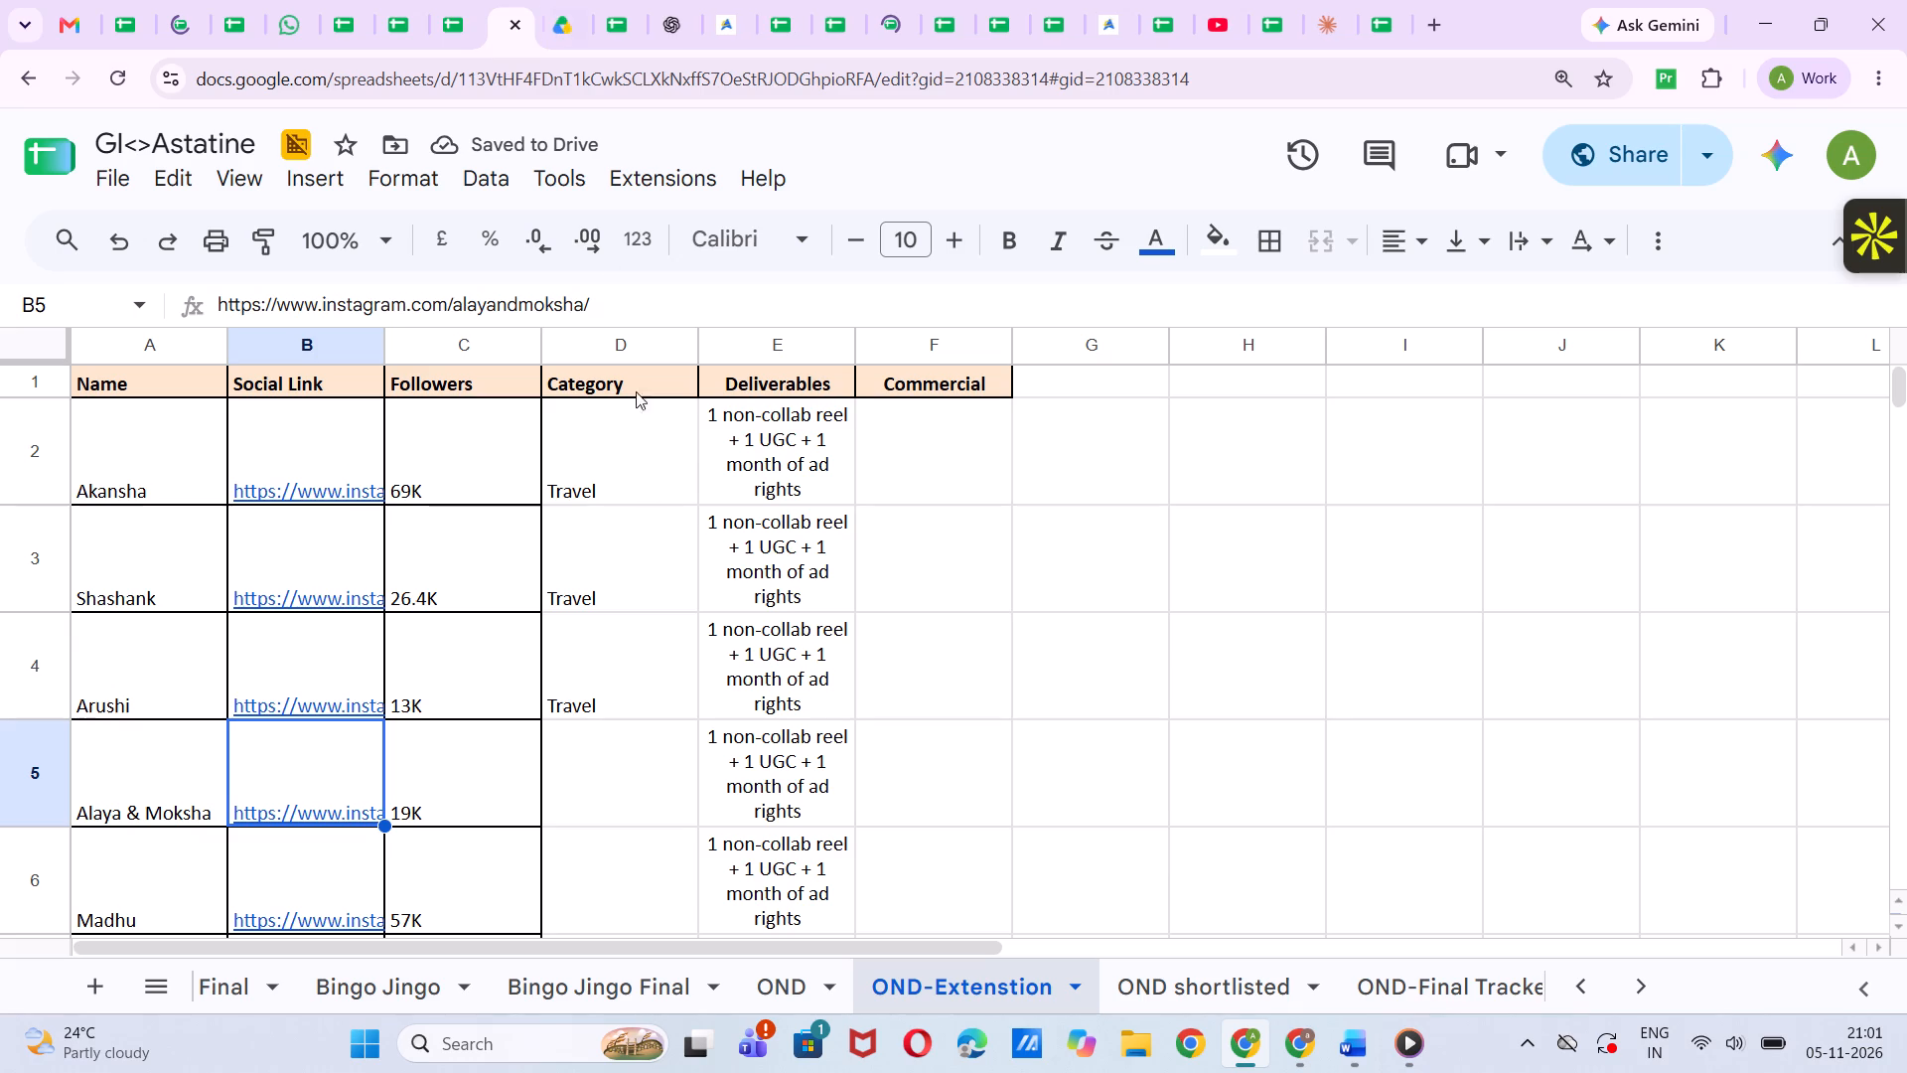
left_click_drag(646, 676, 627, 751)
key("ctrl+d")
Check Madhu's Instagram profile and fill the Travel category down from D5 through D7.
scroll(627, 751, "down", 3)
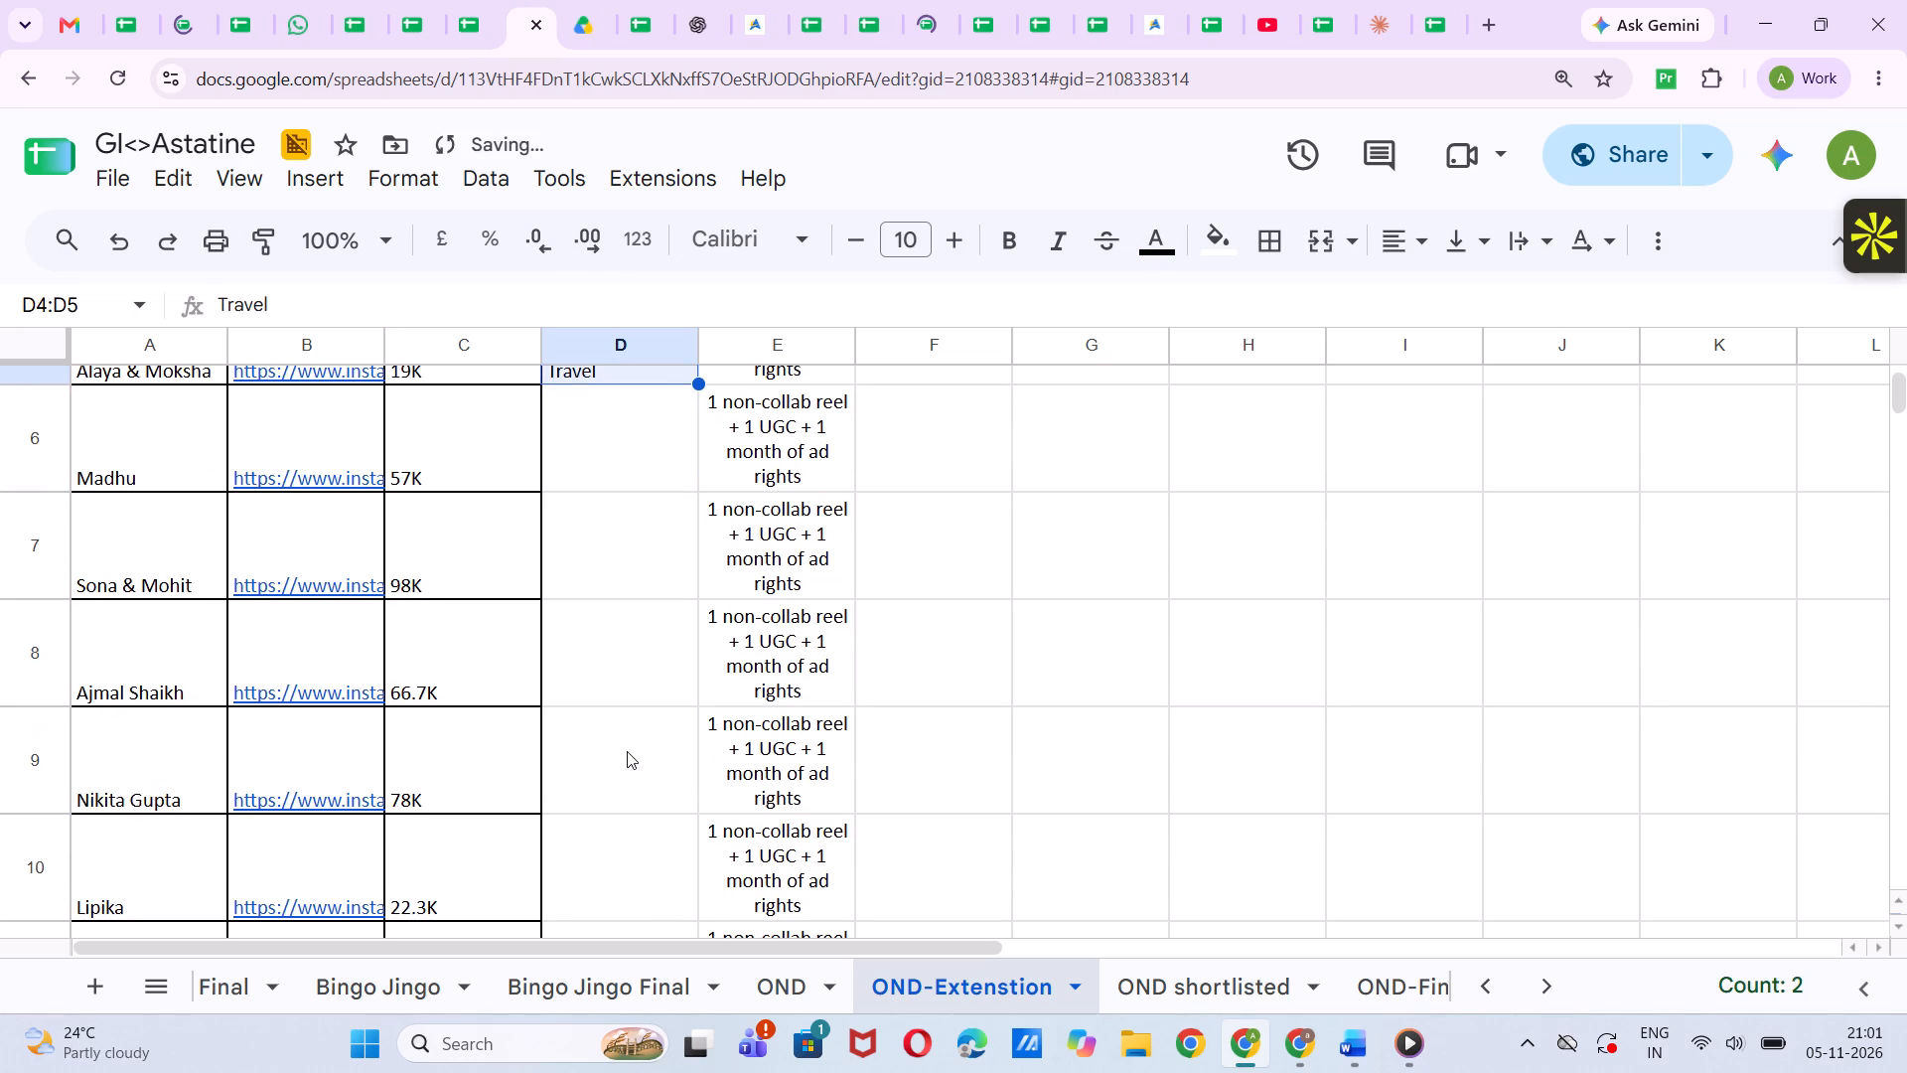
left_click(332, 427)
key("alt+Return")
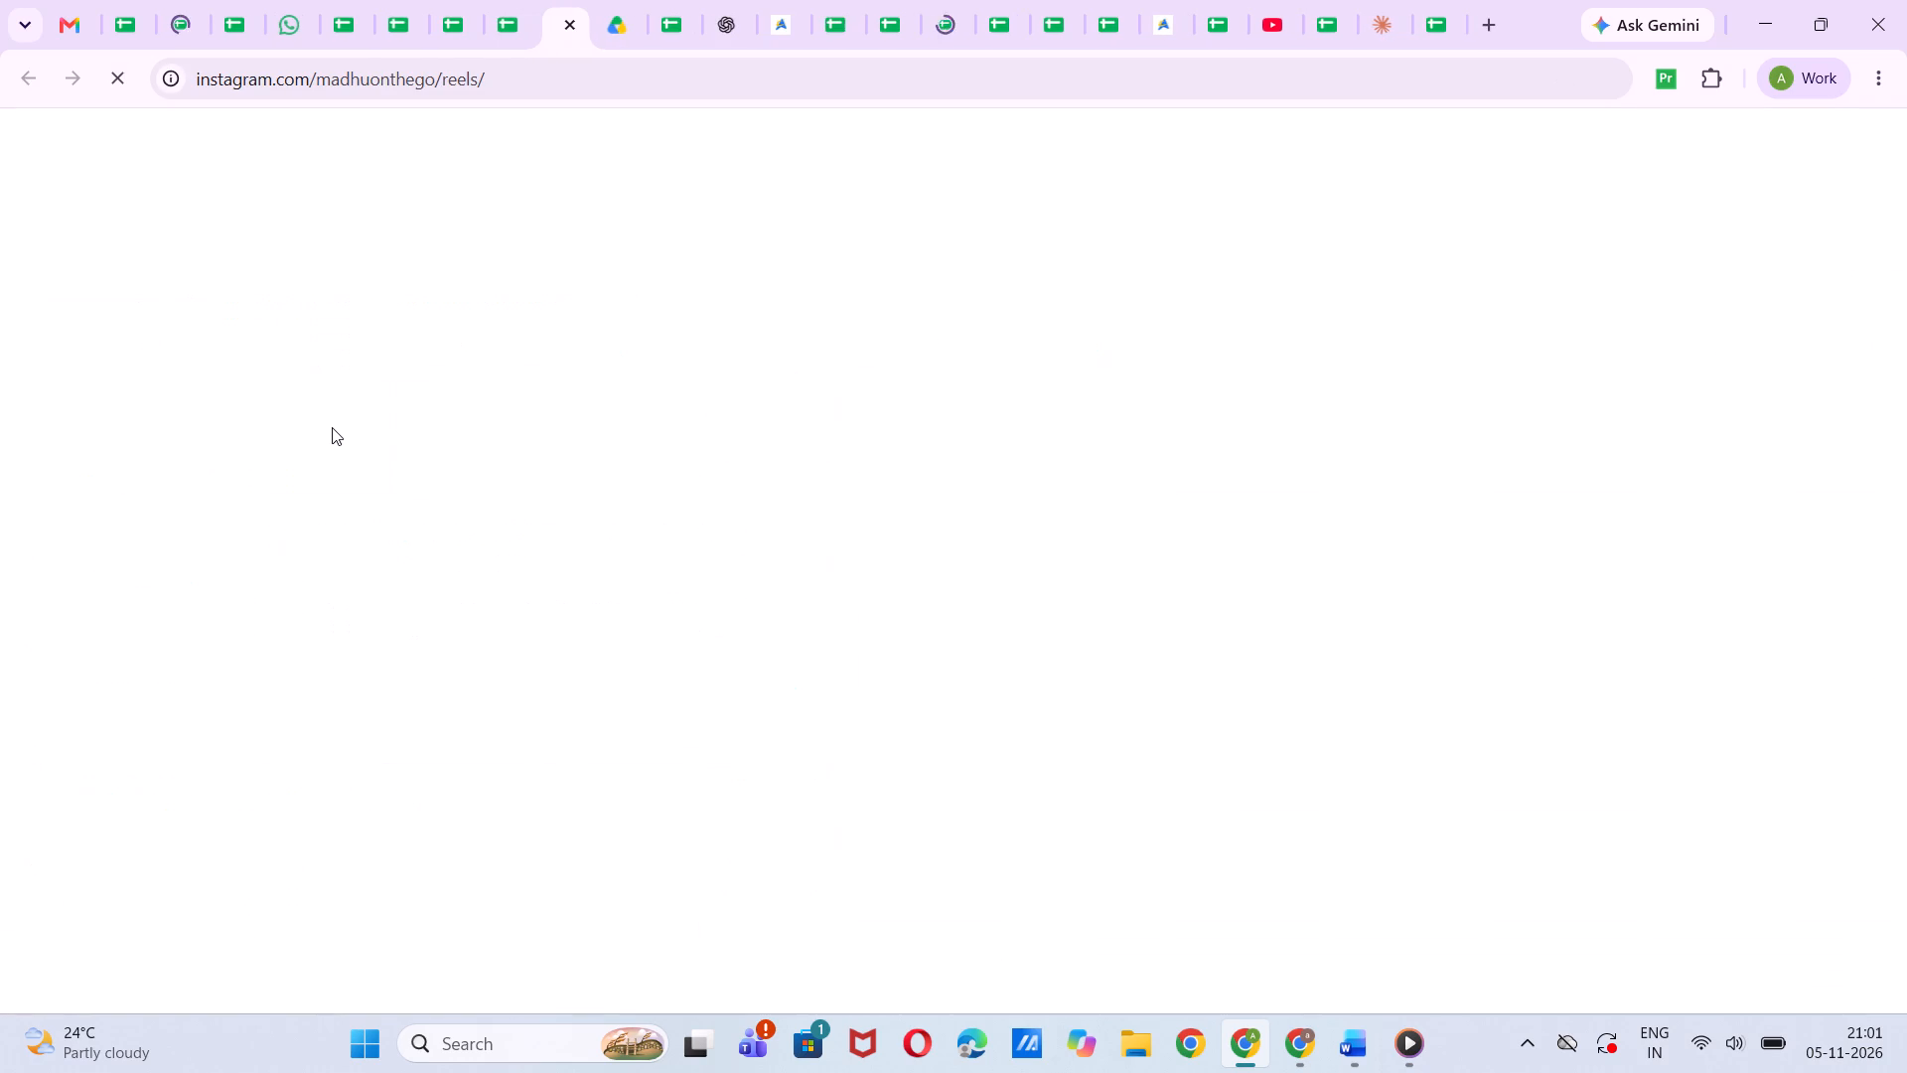
left_click(570, 19)
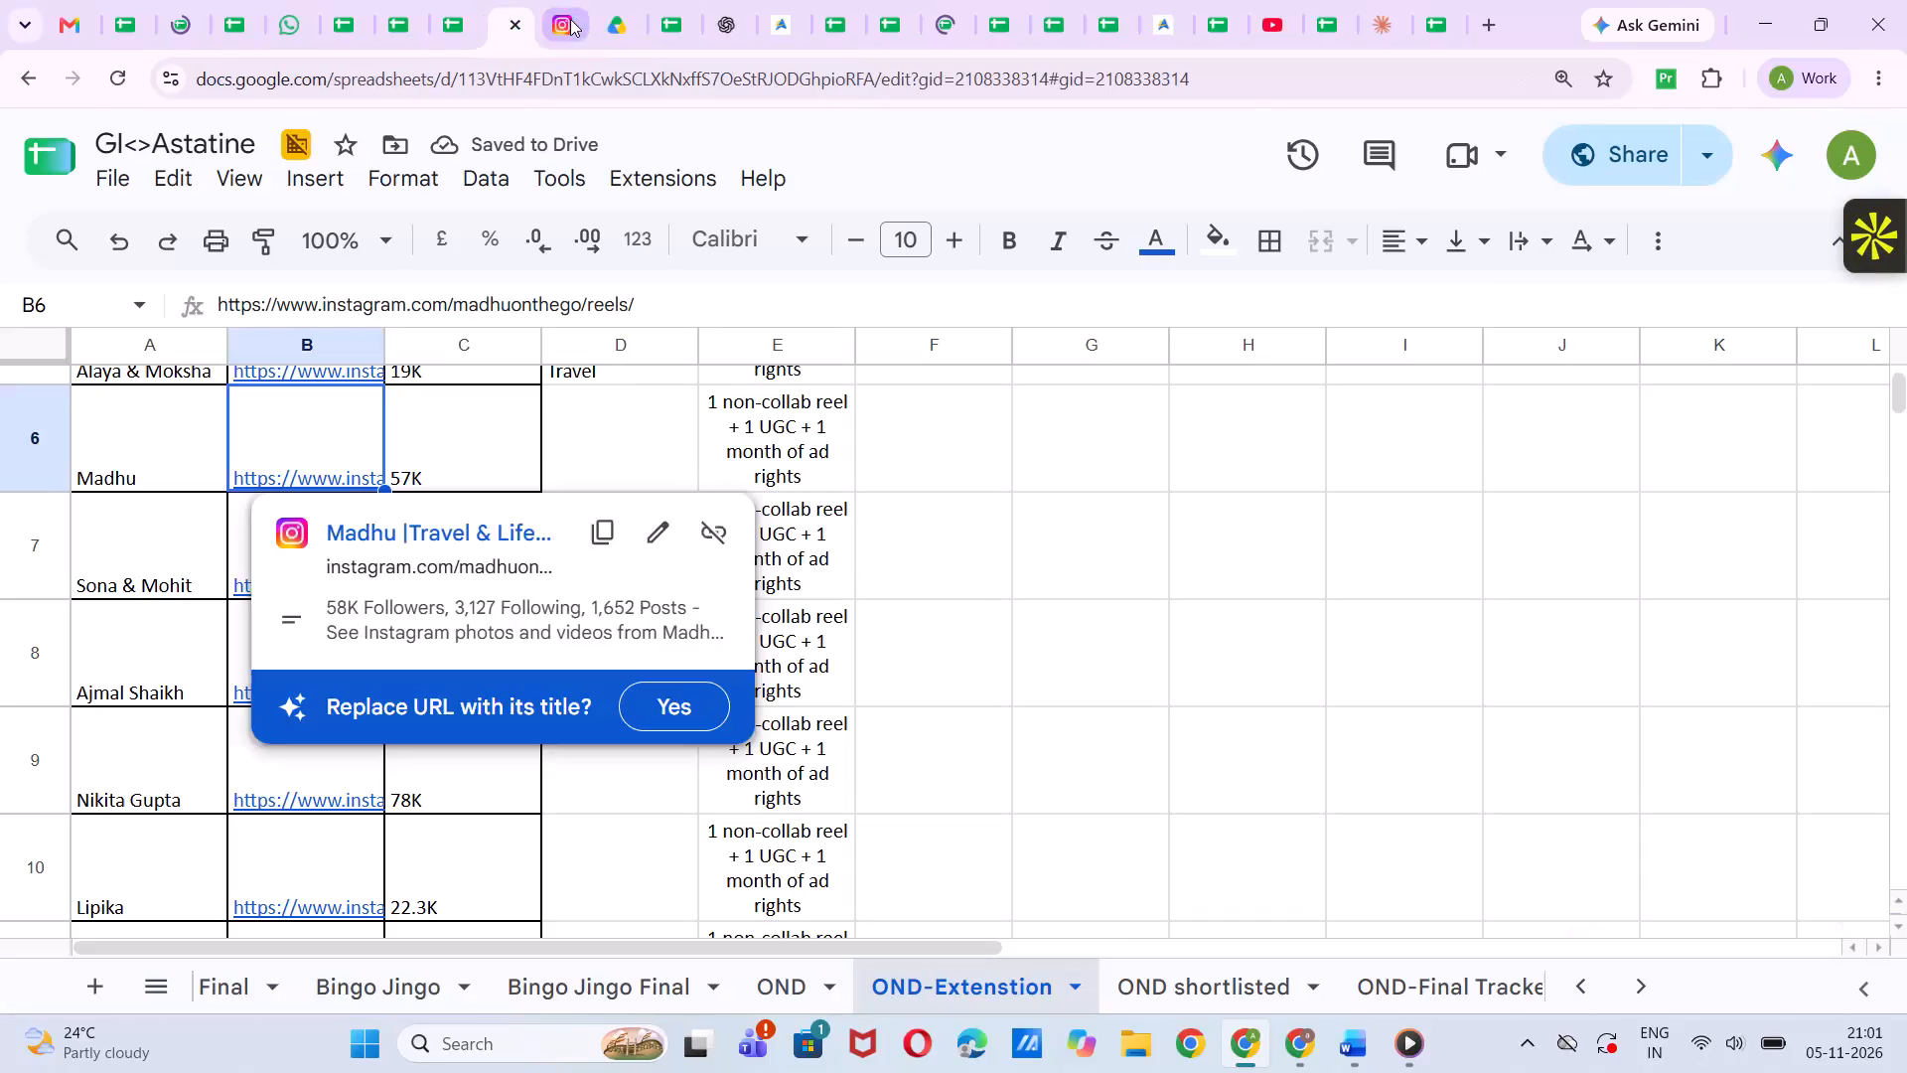
left_click(632, 380)
left_click_drag(632, 380, 581, 795)
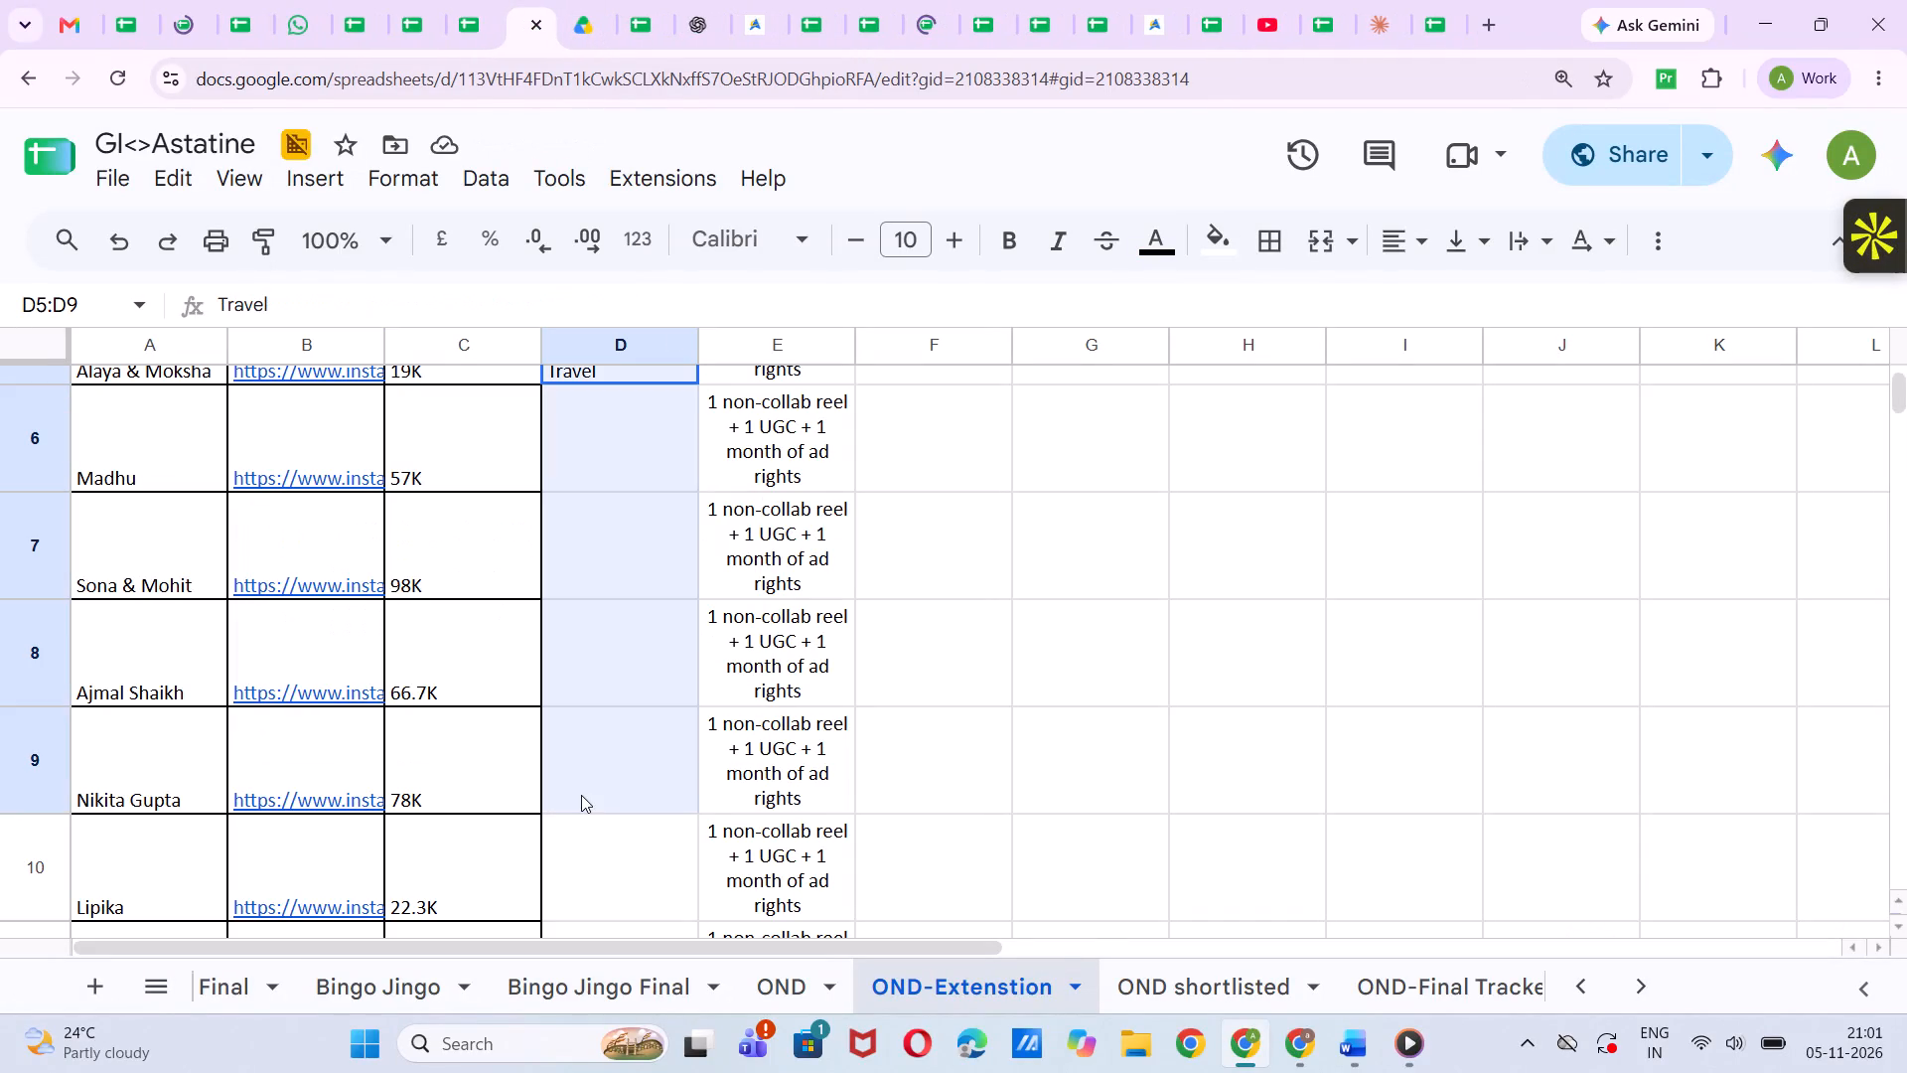
left_click_drag(581, 795, 625, 559)
key("ctrl+d")
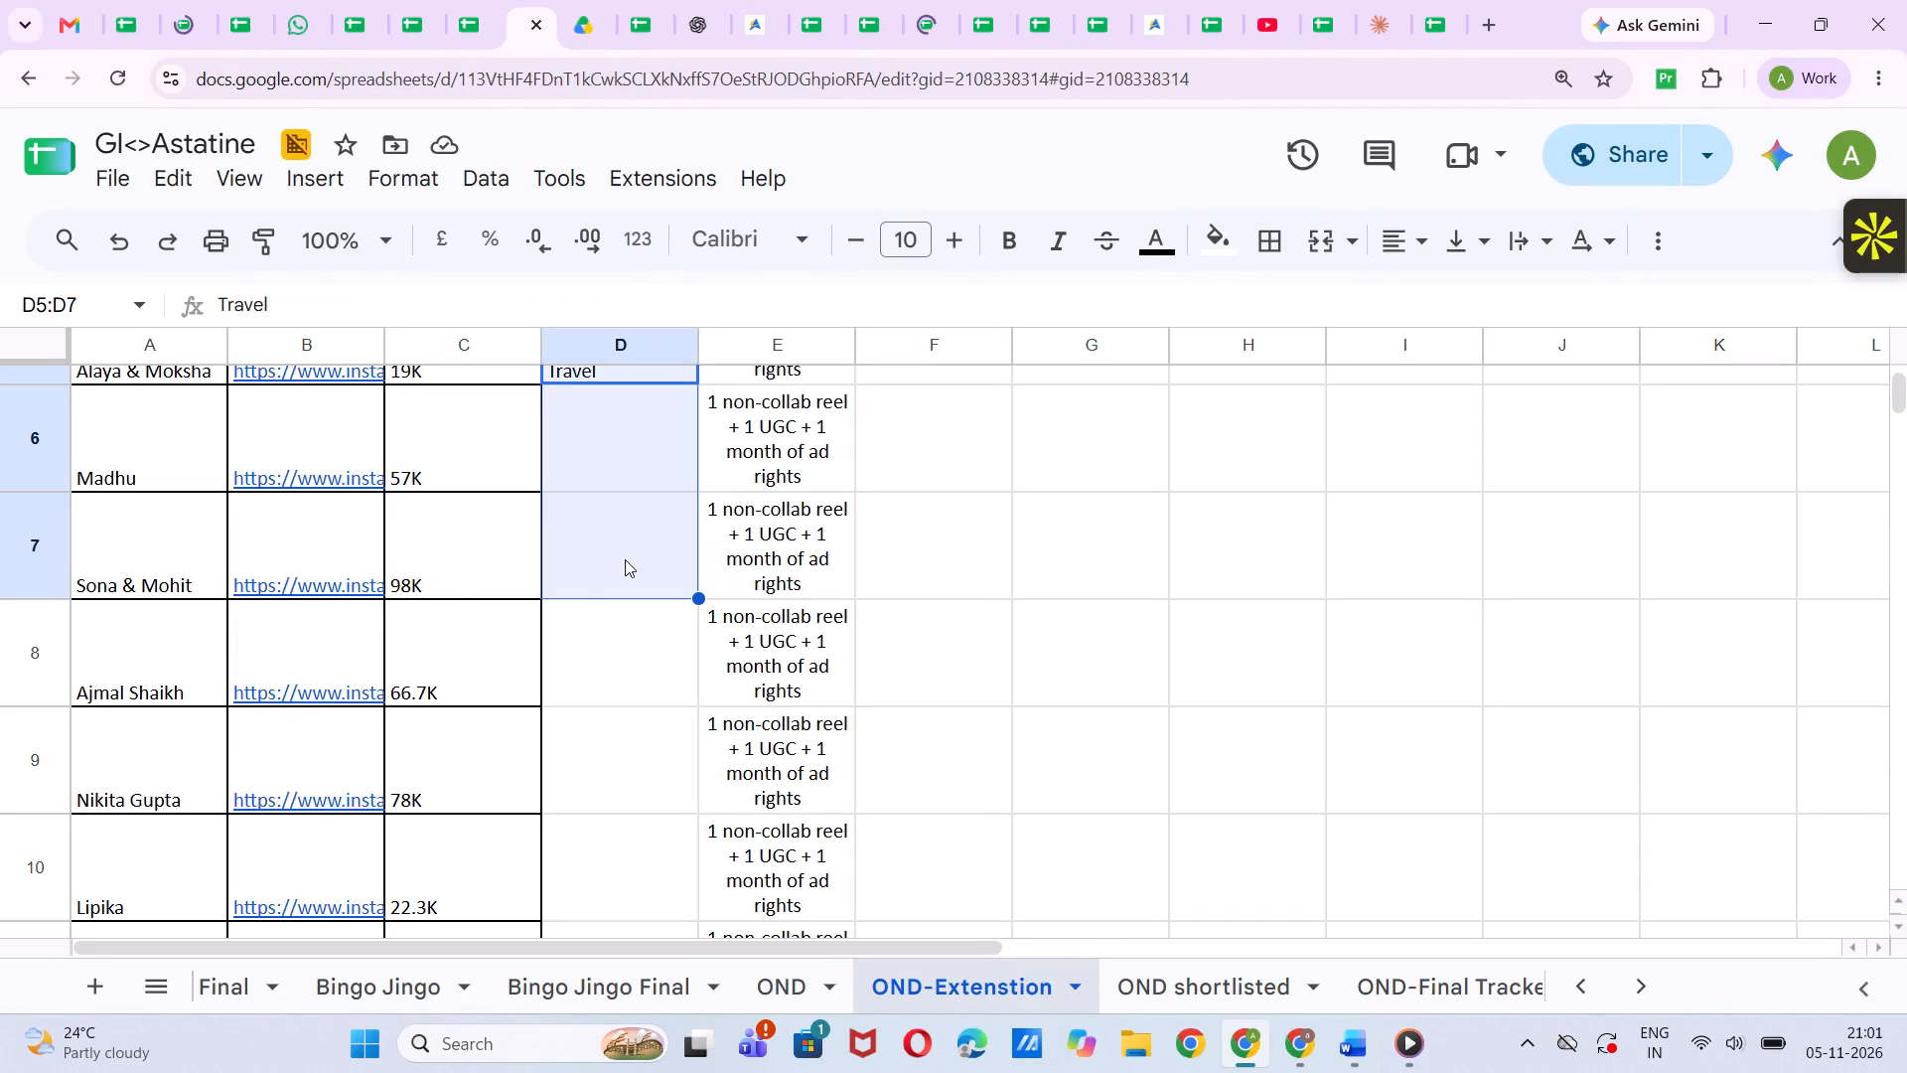
Check Ajmal's Instagram profile and fill the Travel category down from D7 into D8.
left_click(303, 689)
key("alt+Return")
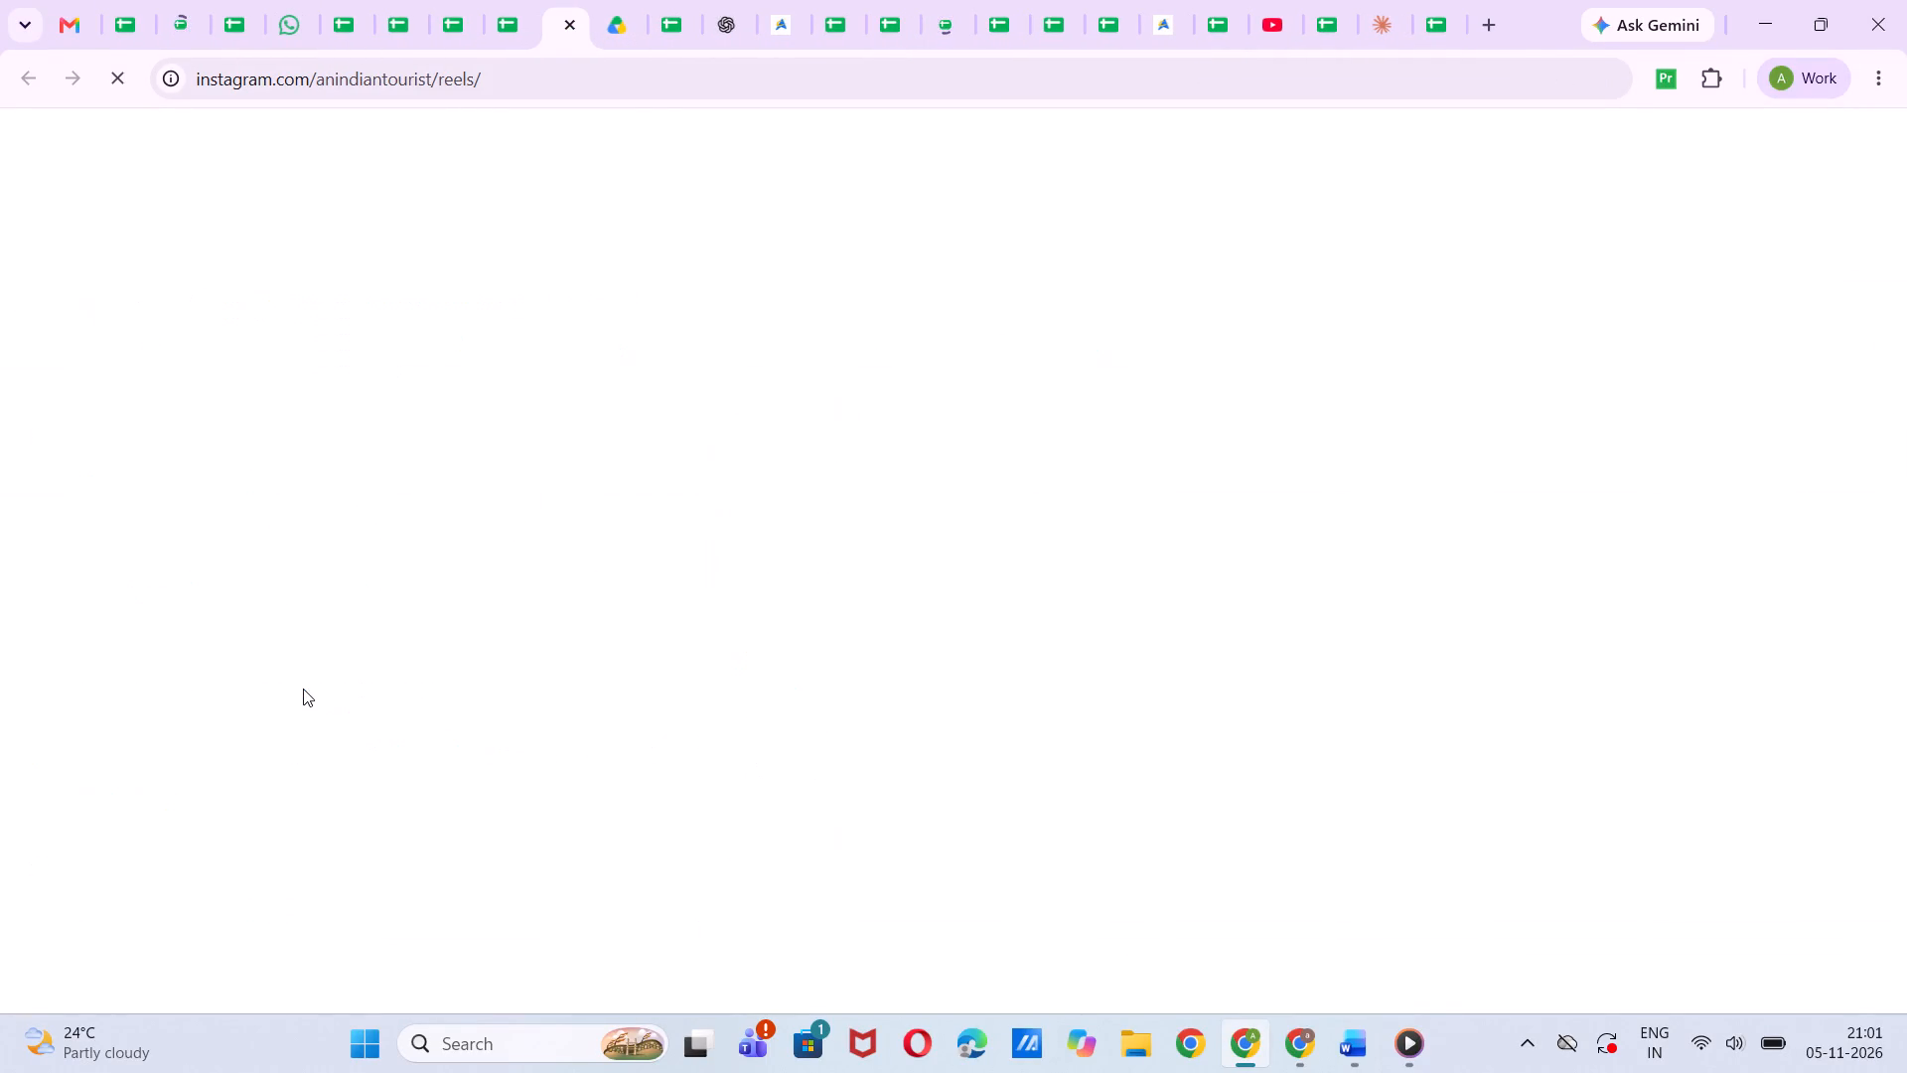
left_click(568, 27)
left_click_drag(600, 560, 595, 660)
key("ctrl+d")
Check Nikita's Instagram profile and fill the Travel category down from D8 into D9.
scroll(595, 660, "down", 1)
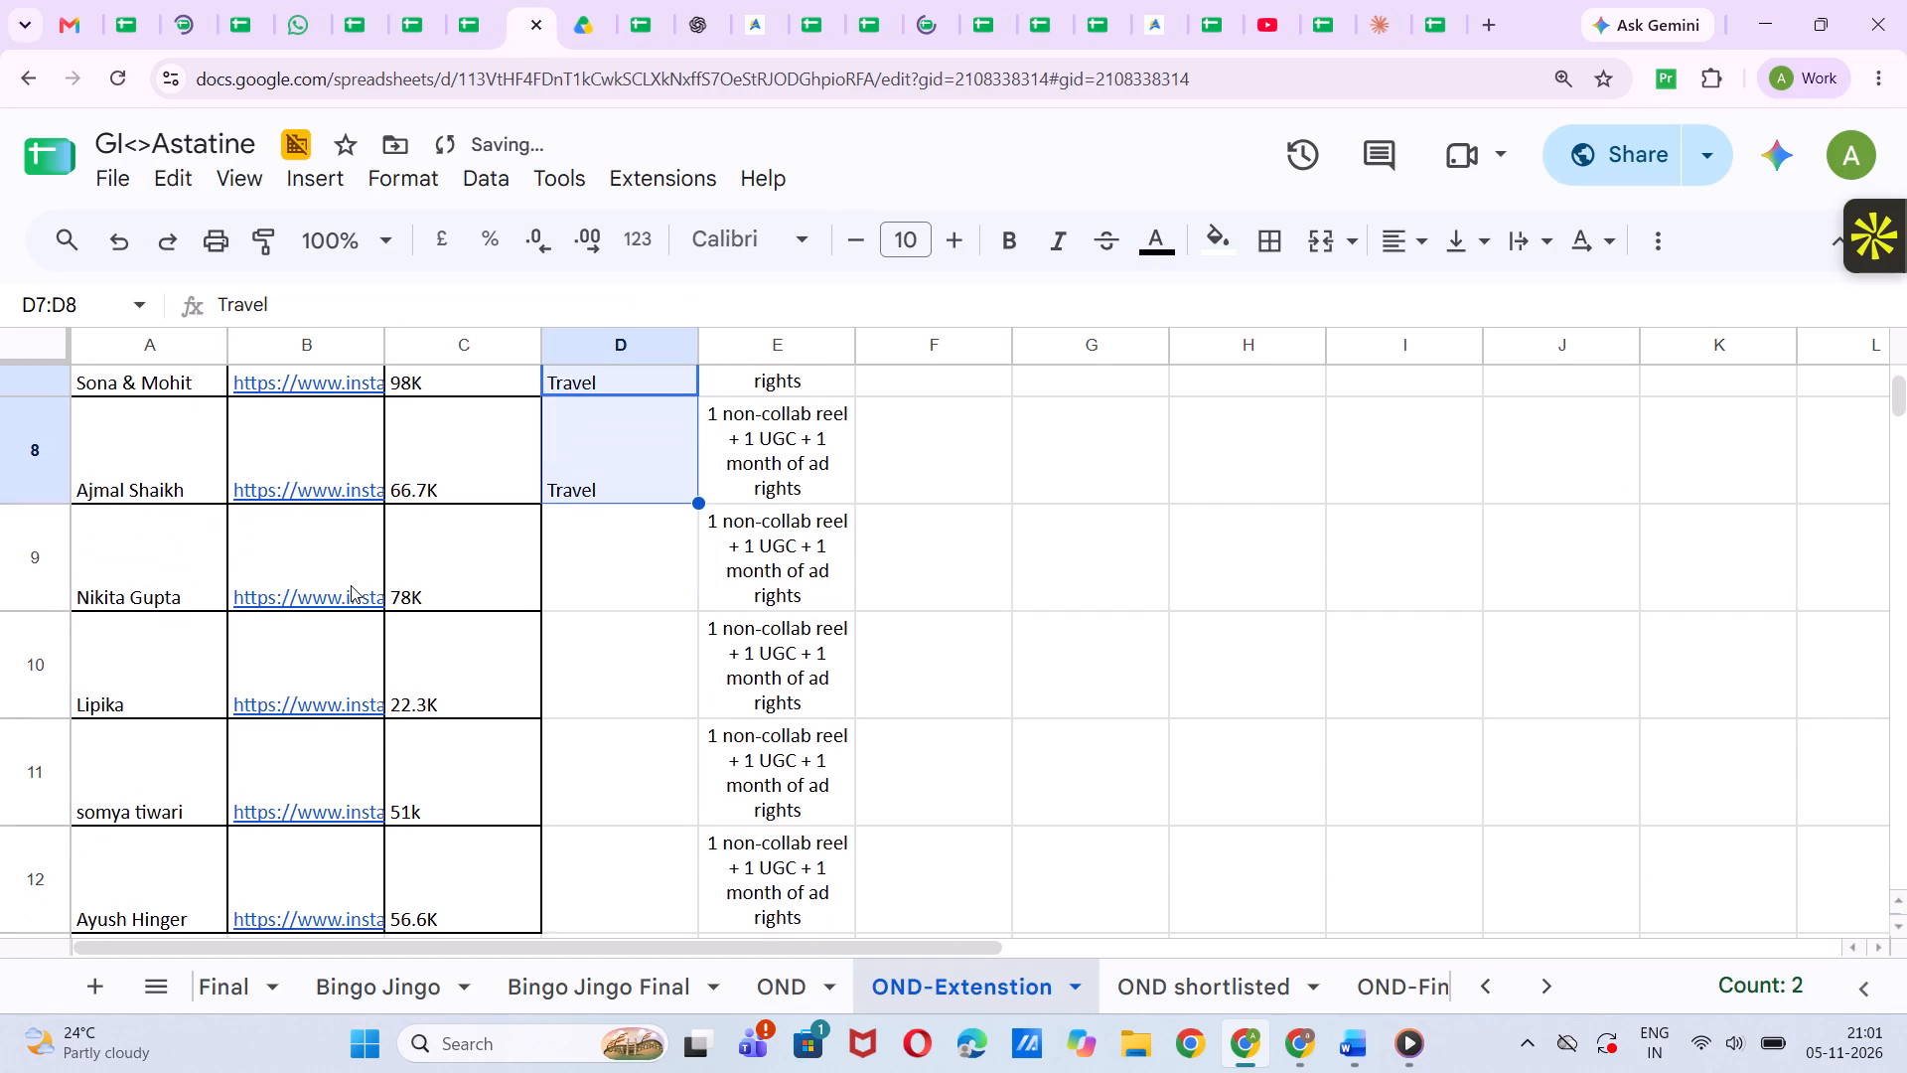
left_click(351, 585)
key("alt+Return")
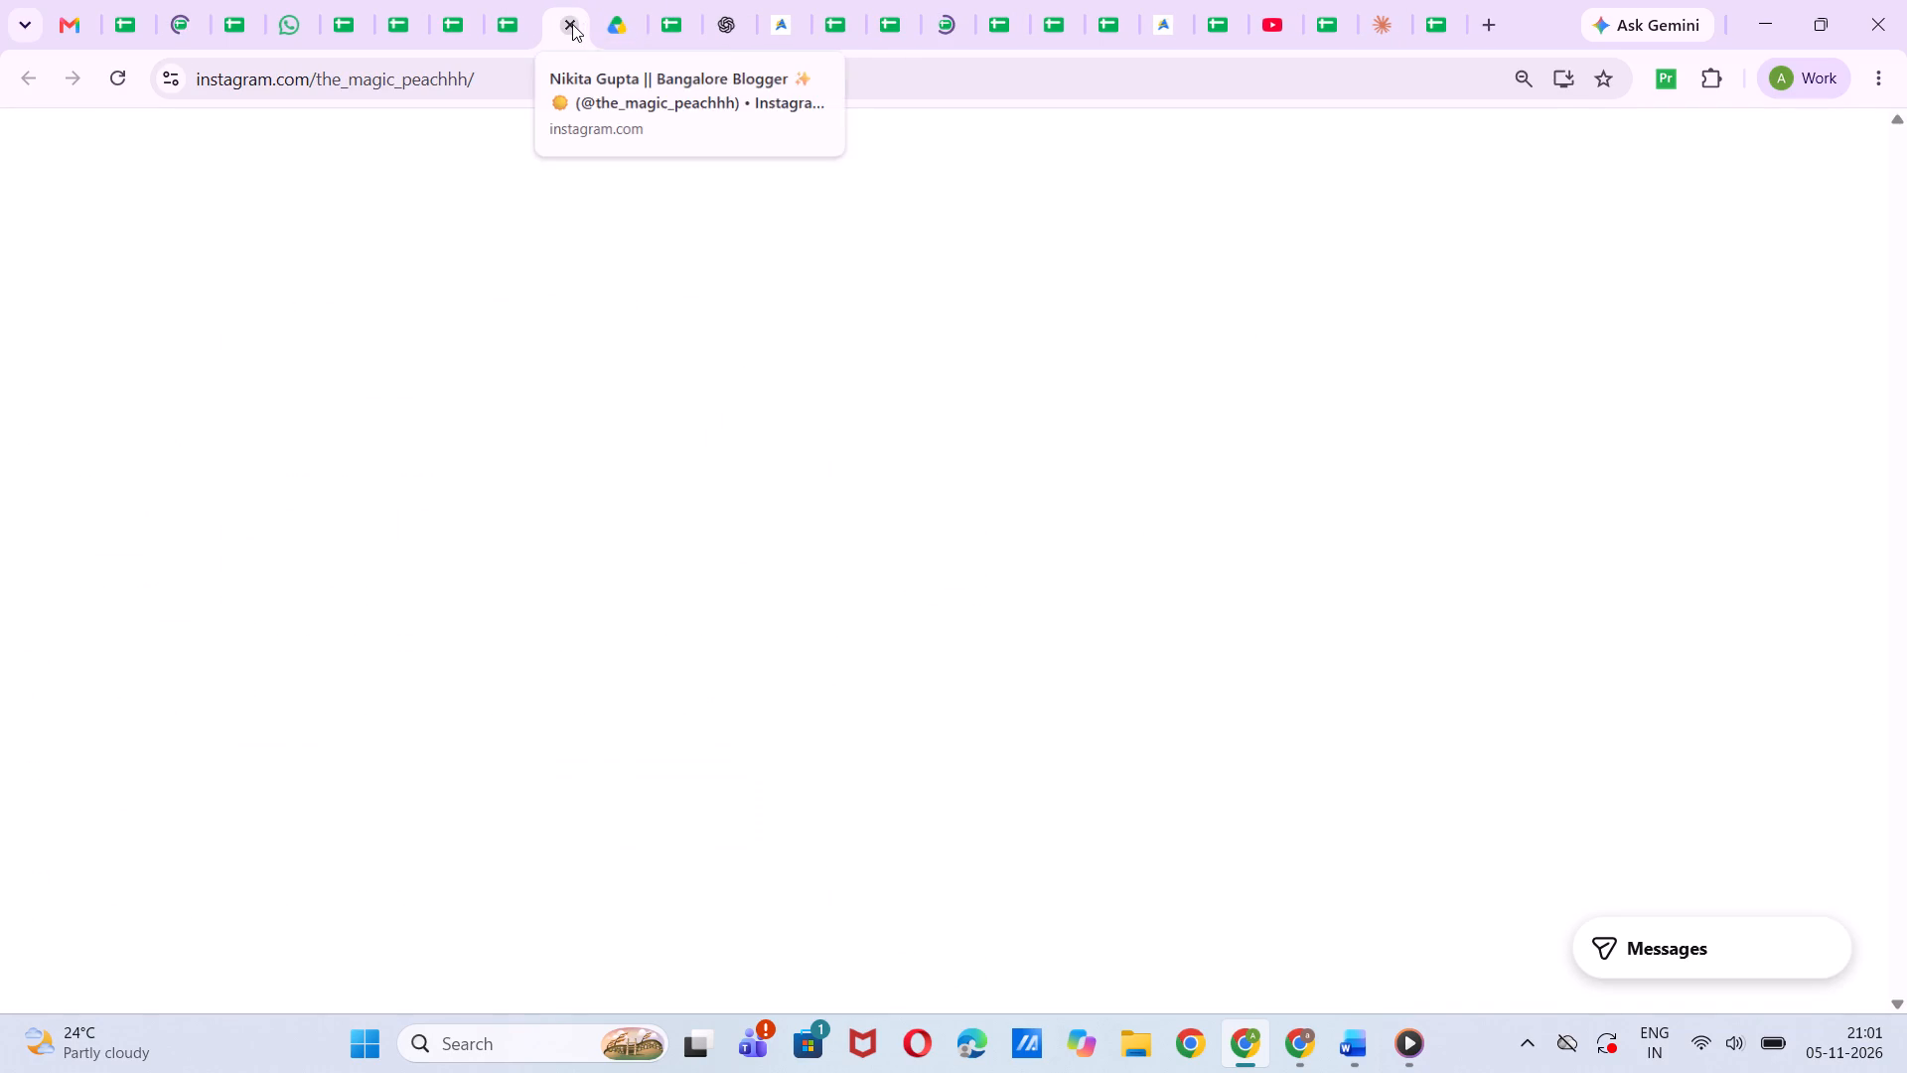
left_click(570, 24)
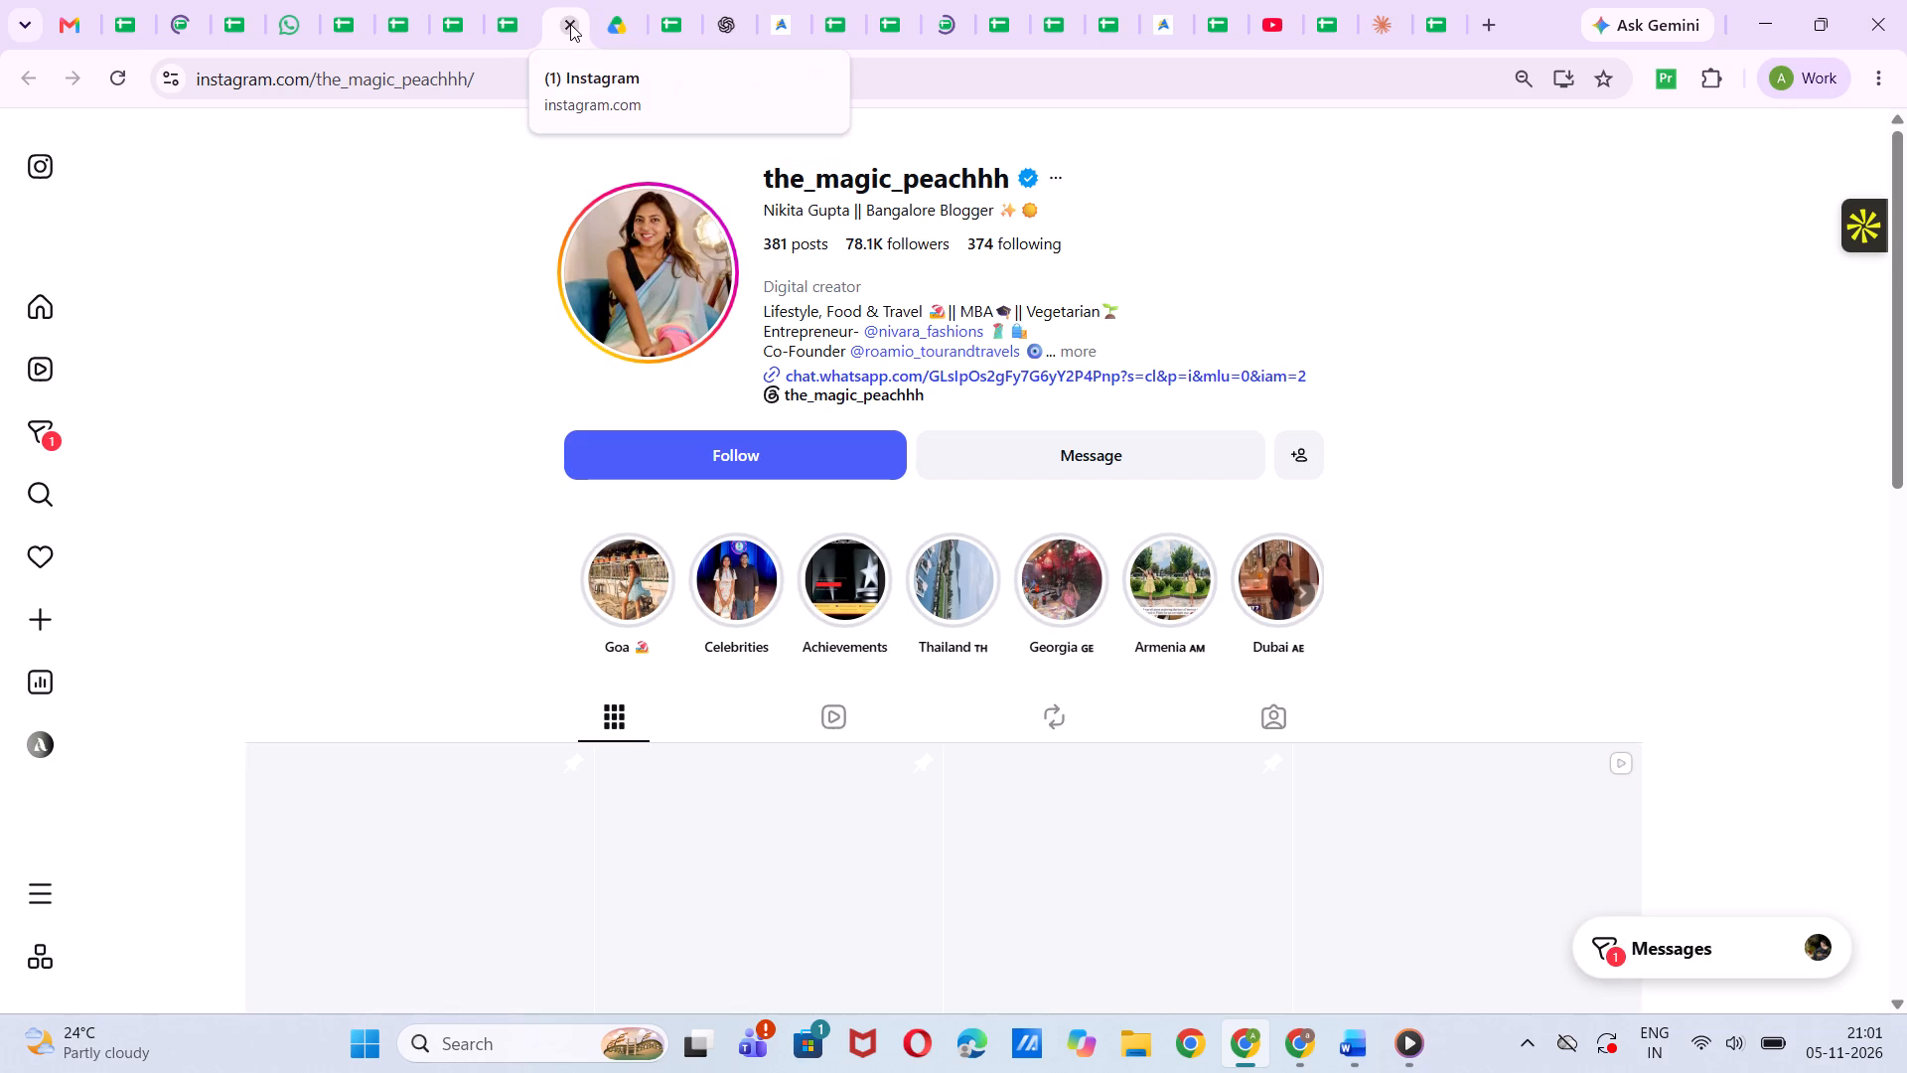
left_click_drag(606, 486, 605, 554)
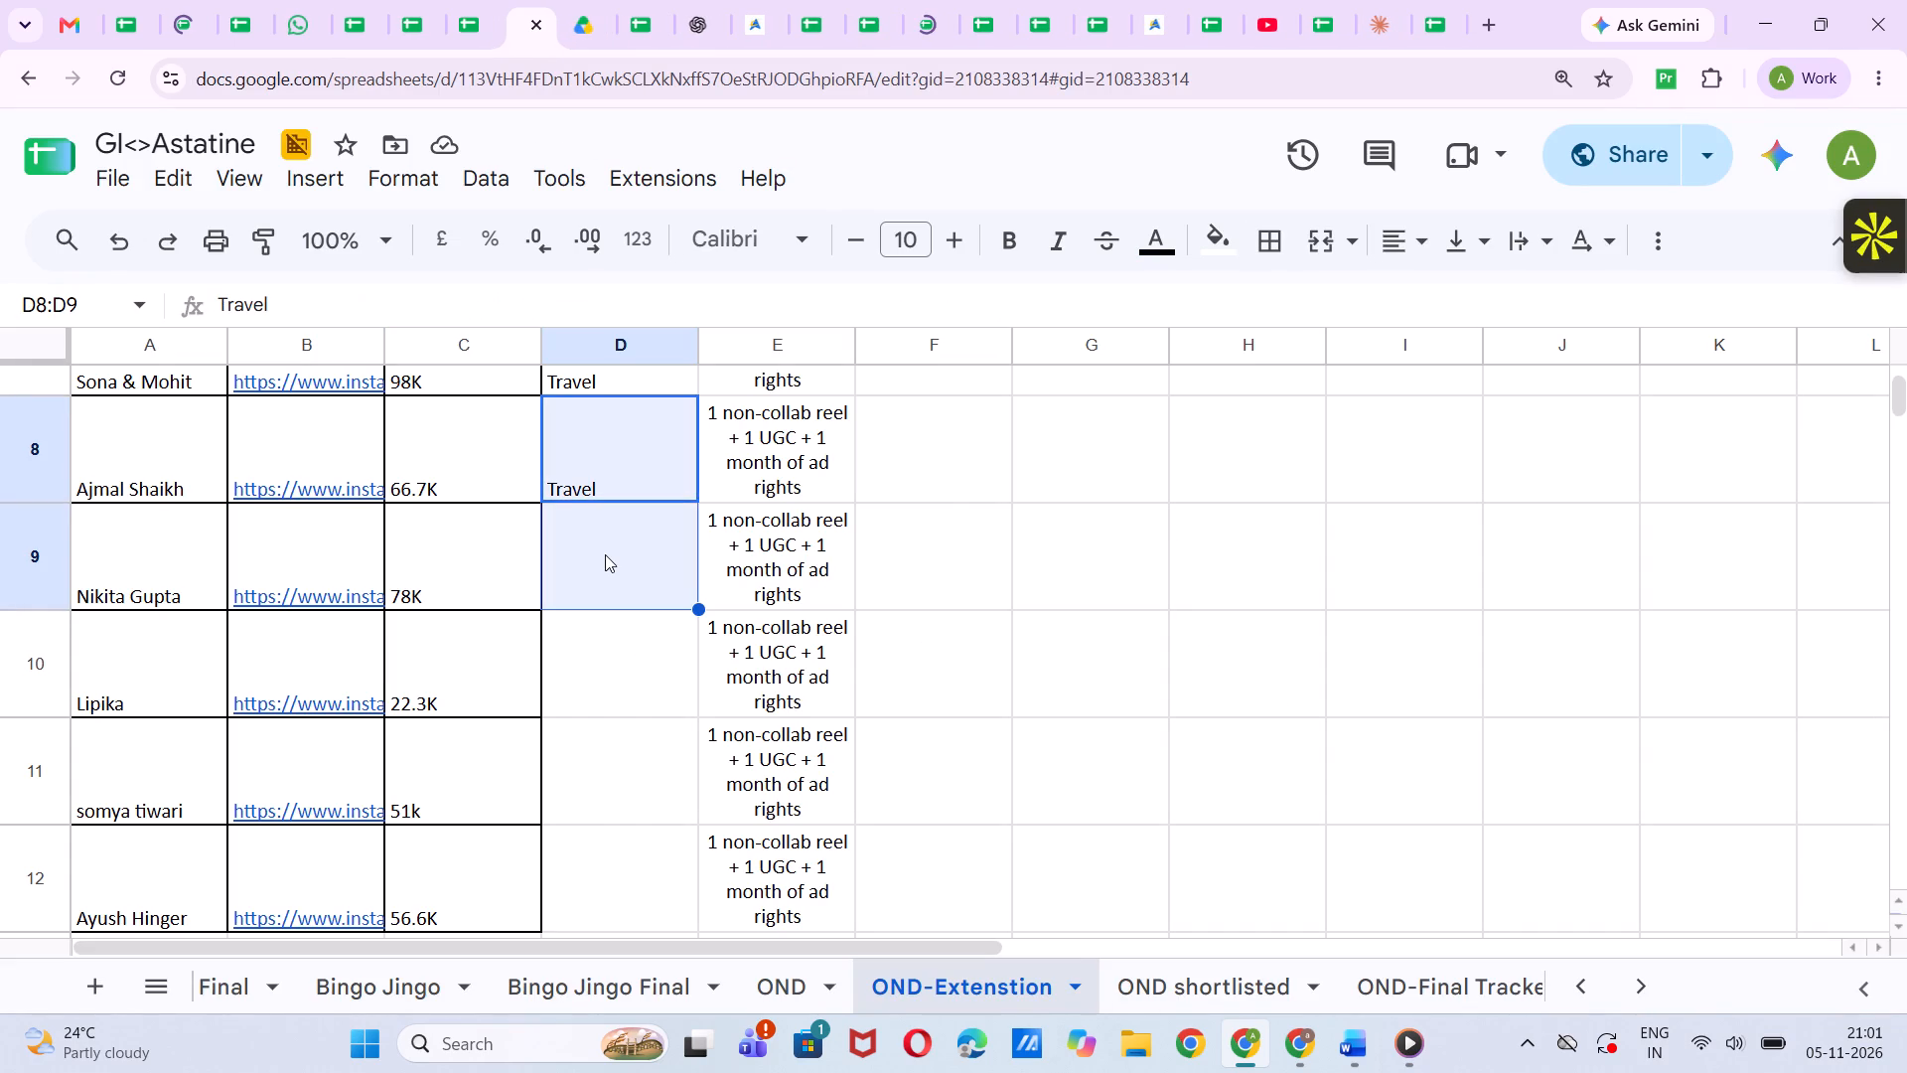
key("ctrl+d")
Check Lipika's Instagram profile from the link in B10 to judge the content category.
left_click(295, 678)
key("alt+Return")
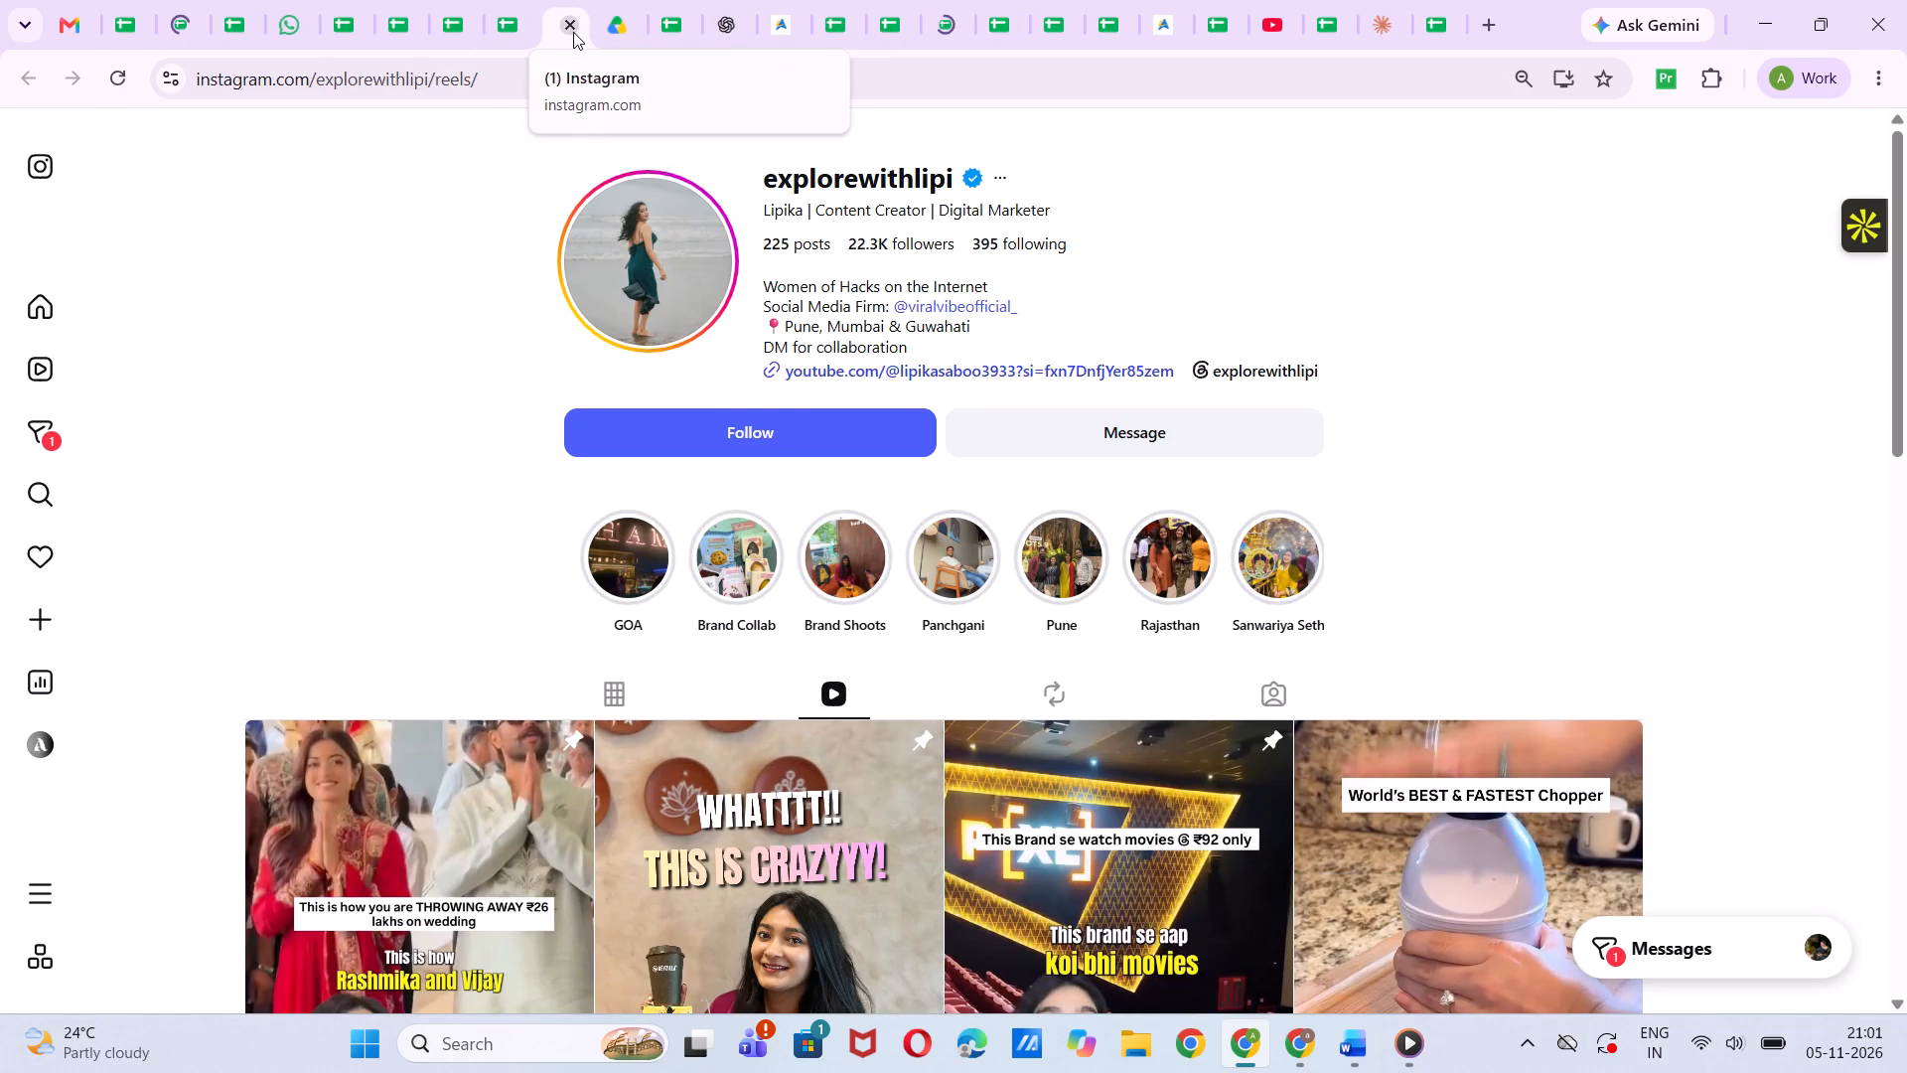
left_click(573, 32)
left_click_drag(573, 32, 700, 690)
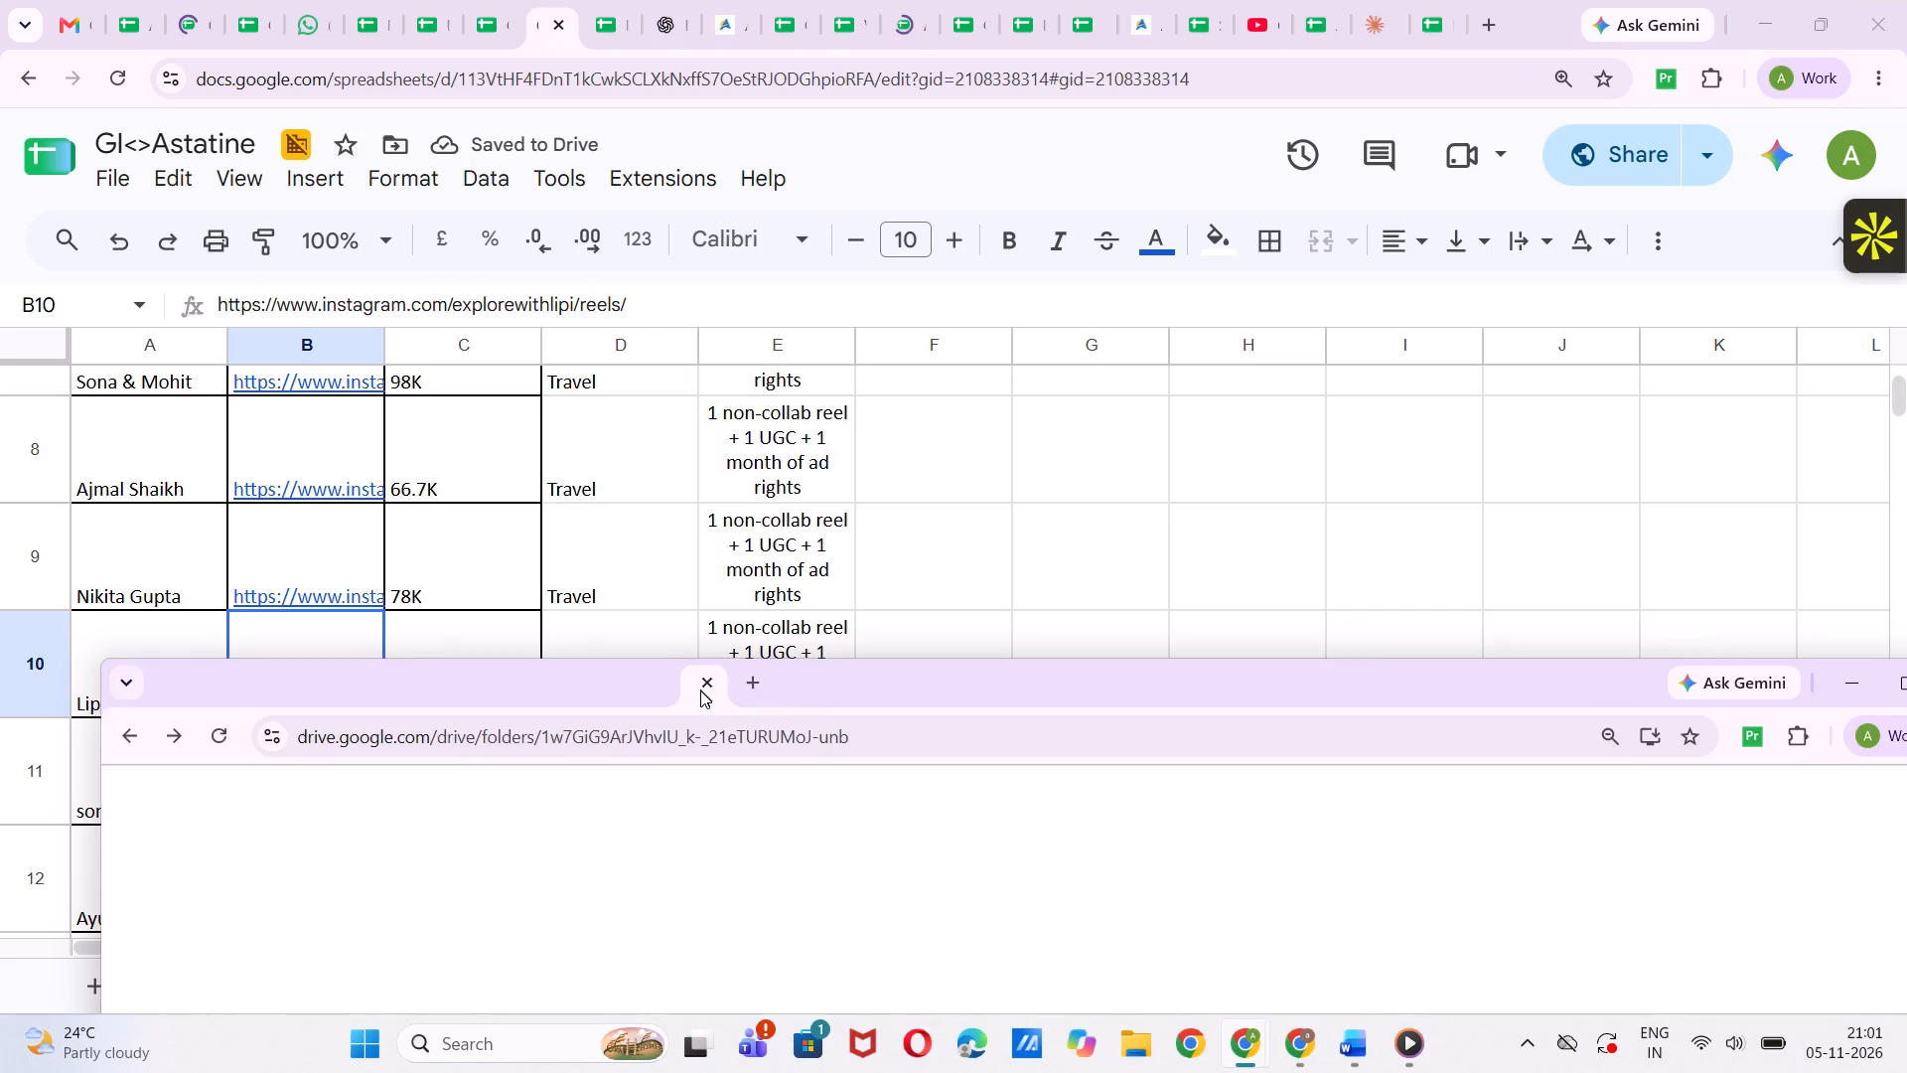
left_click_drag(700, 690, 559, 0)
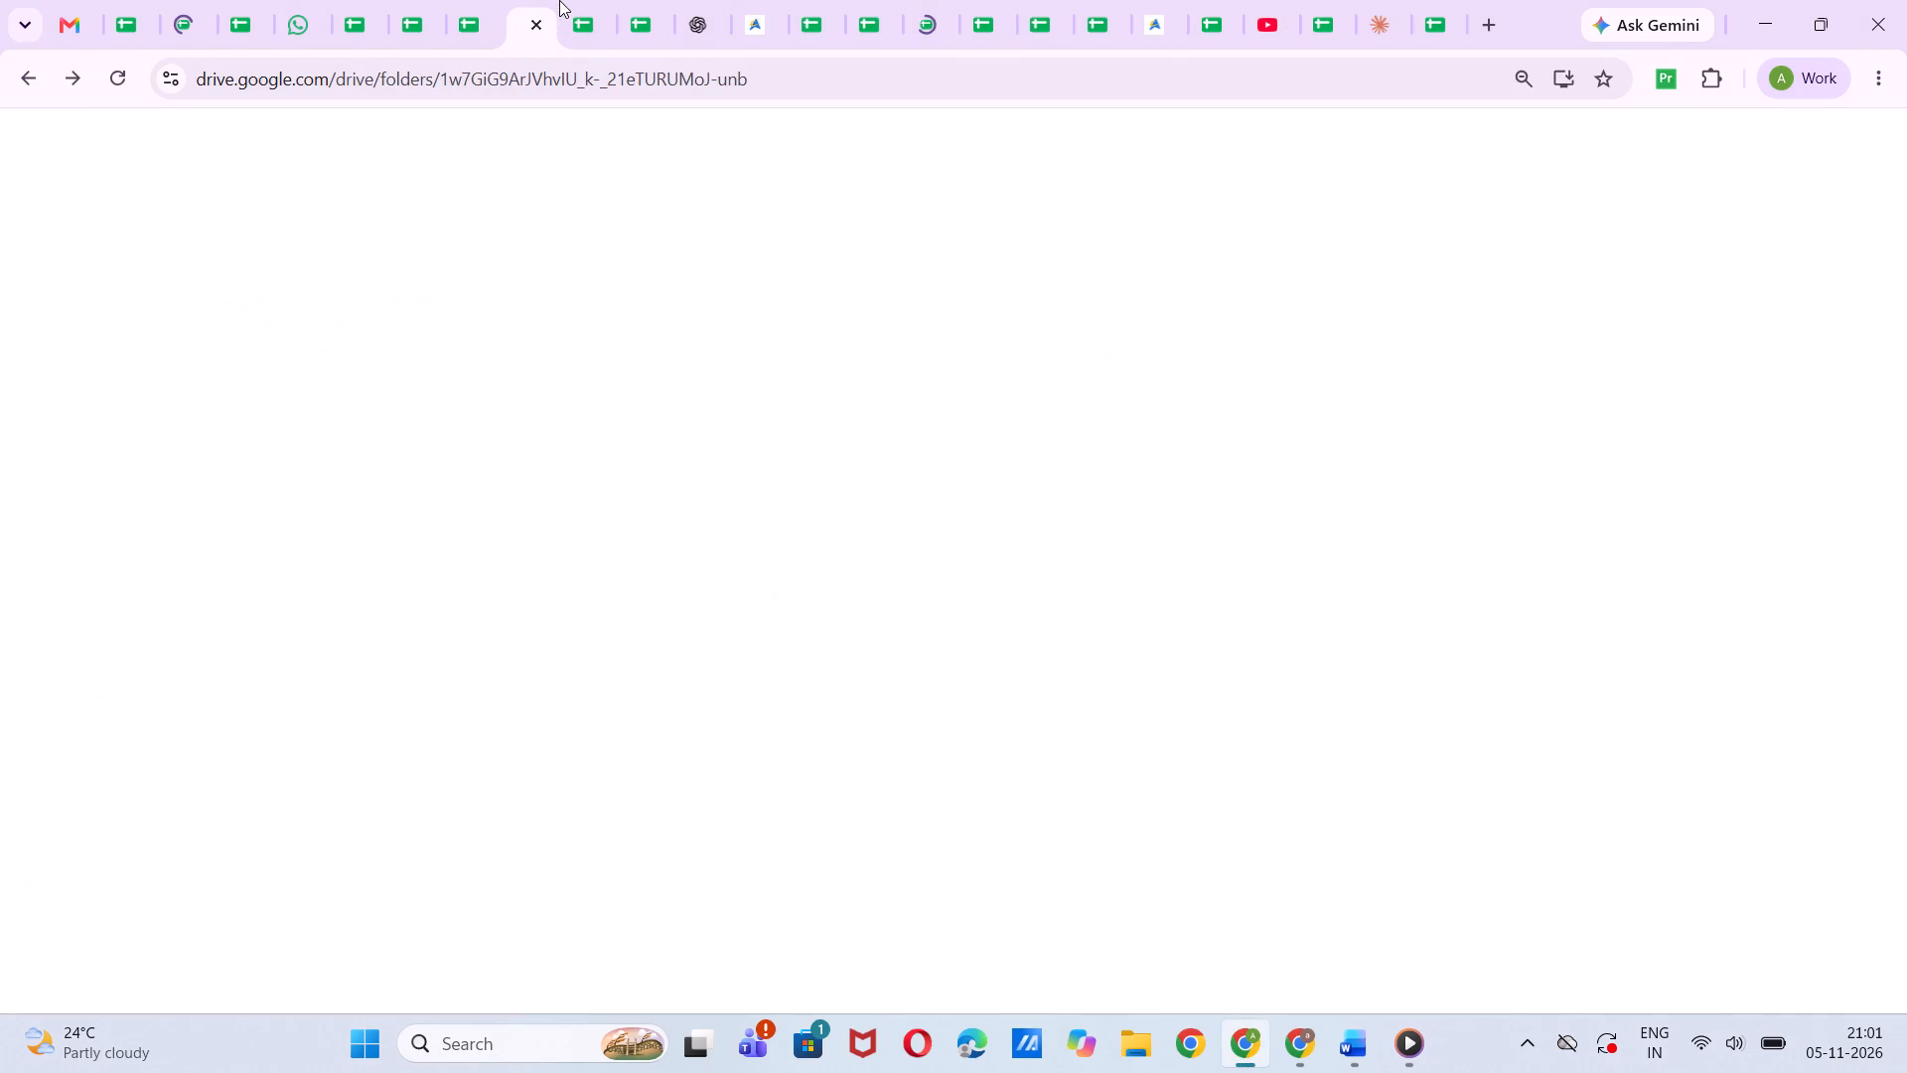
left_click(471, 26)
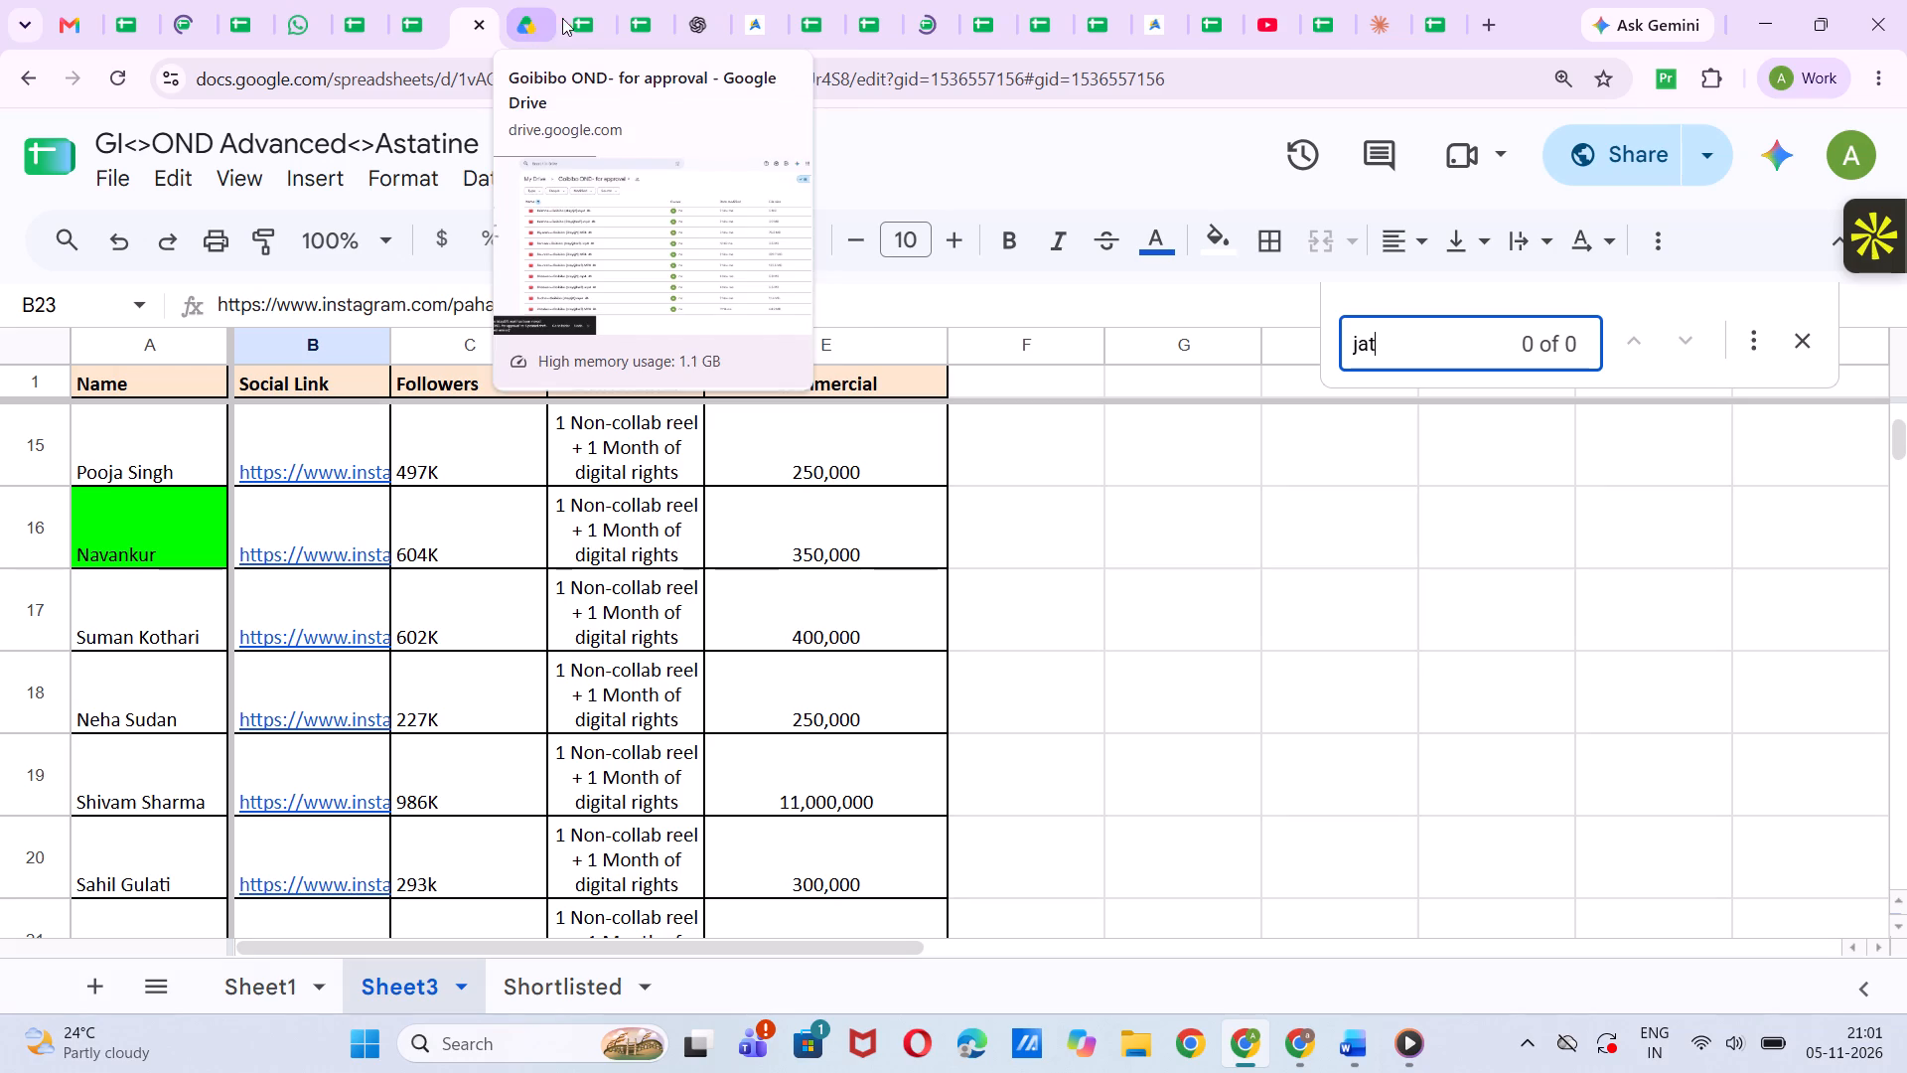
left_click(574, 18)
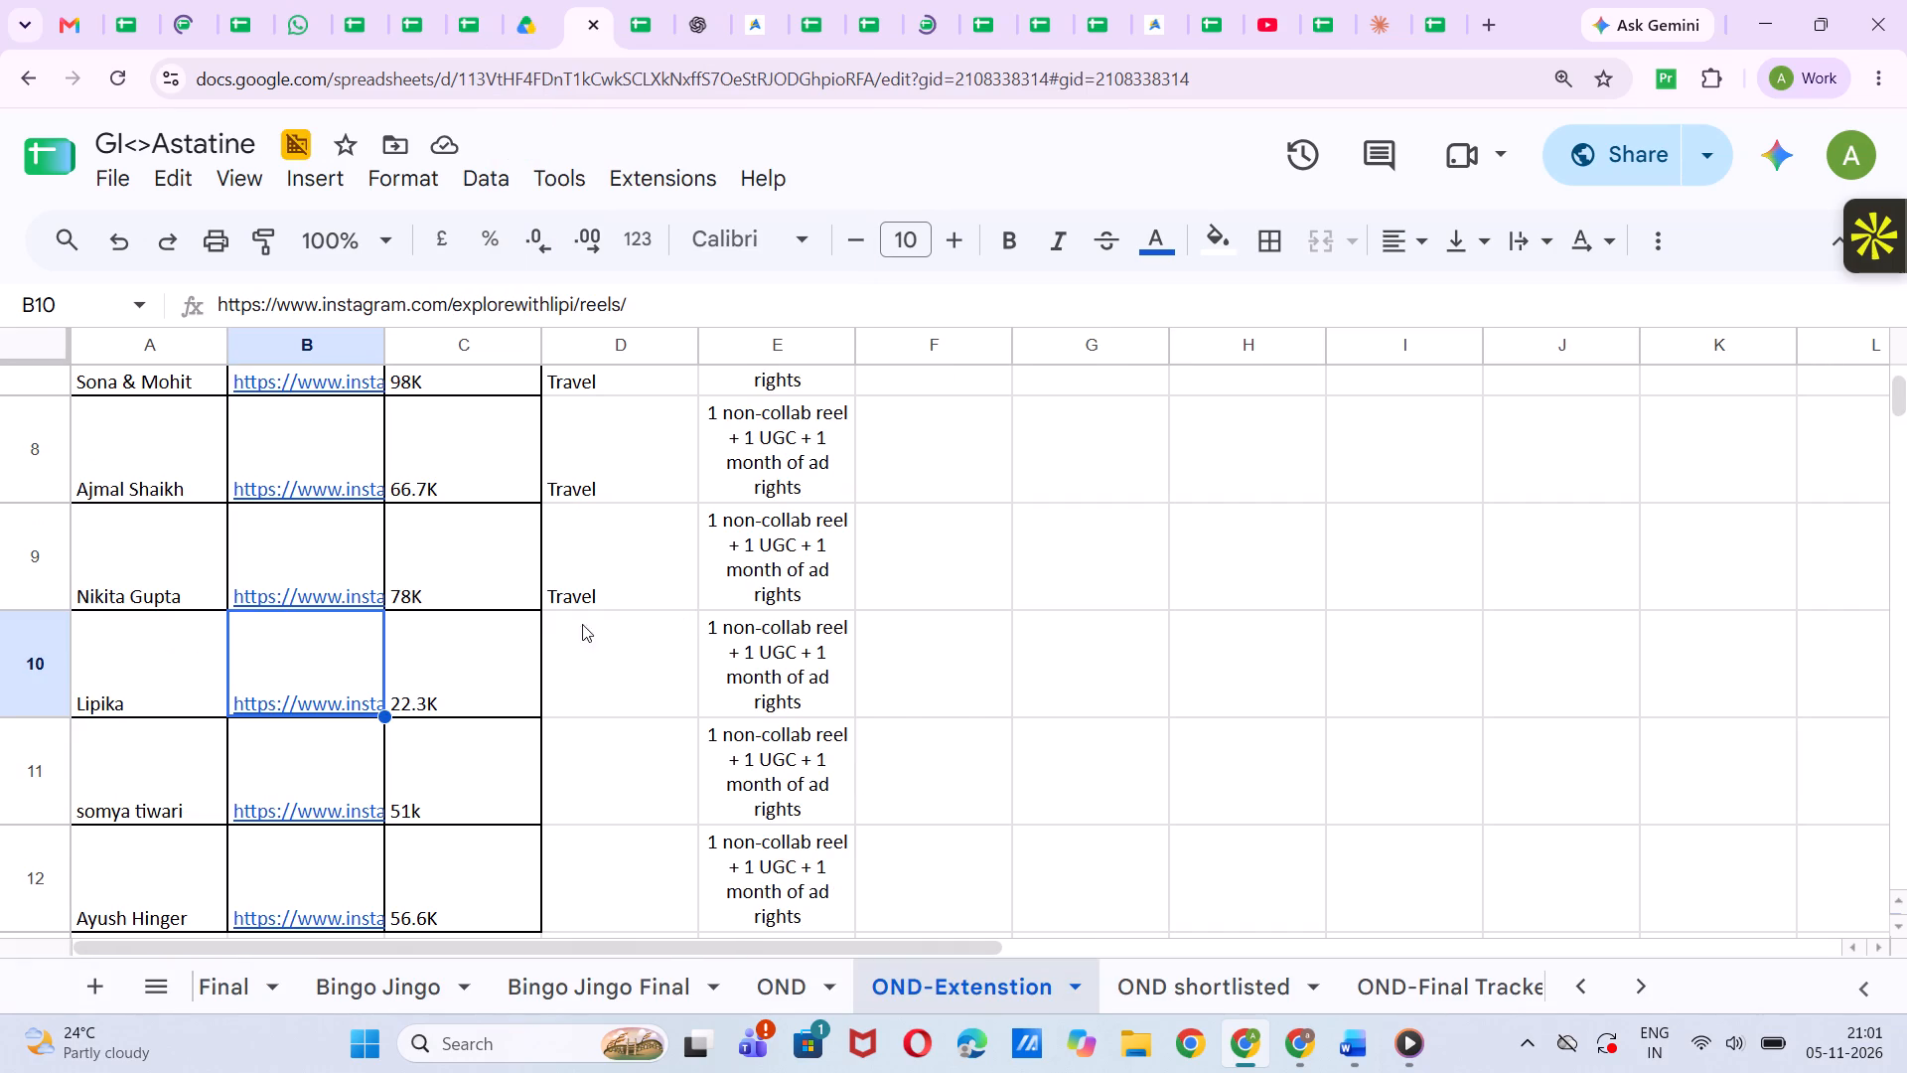
Review the reels on Lipika's Instagram profile and enter Hacks as the category in D10.
key("alt+Return")
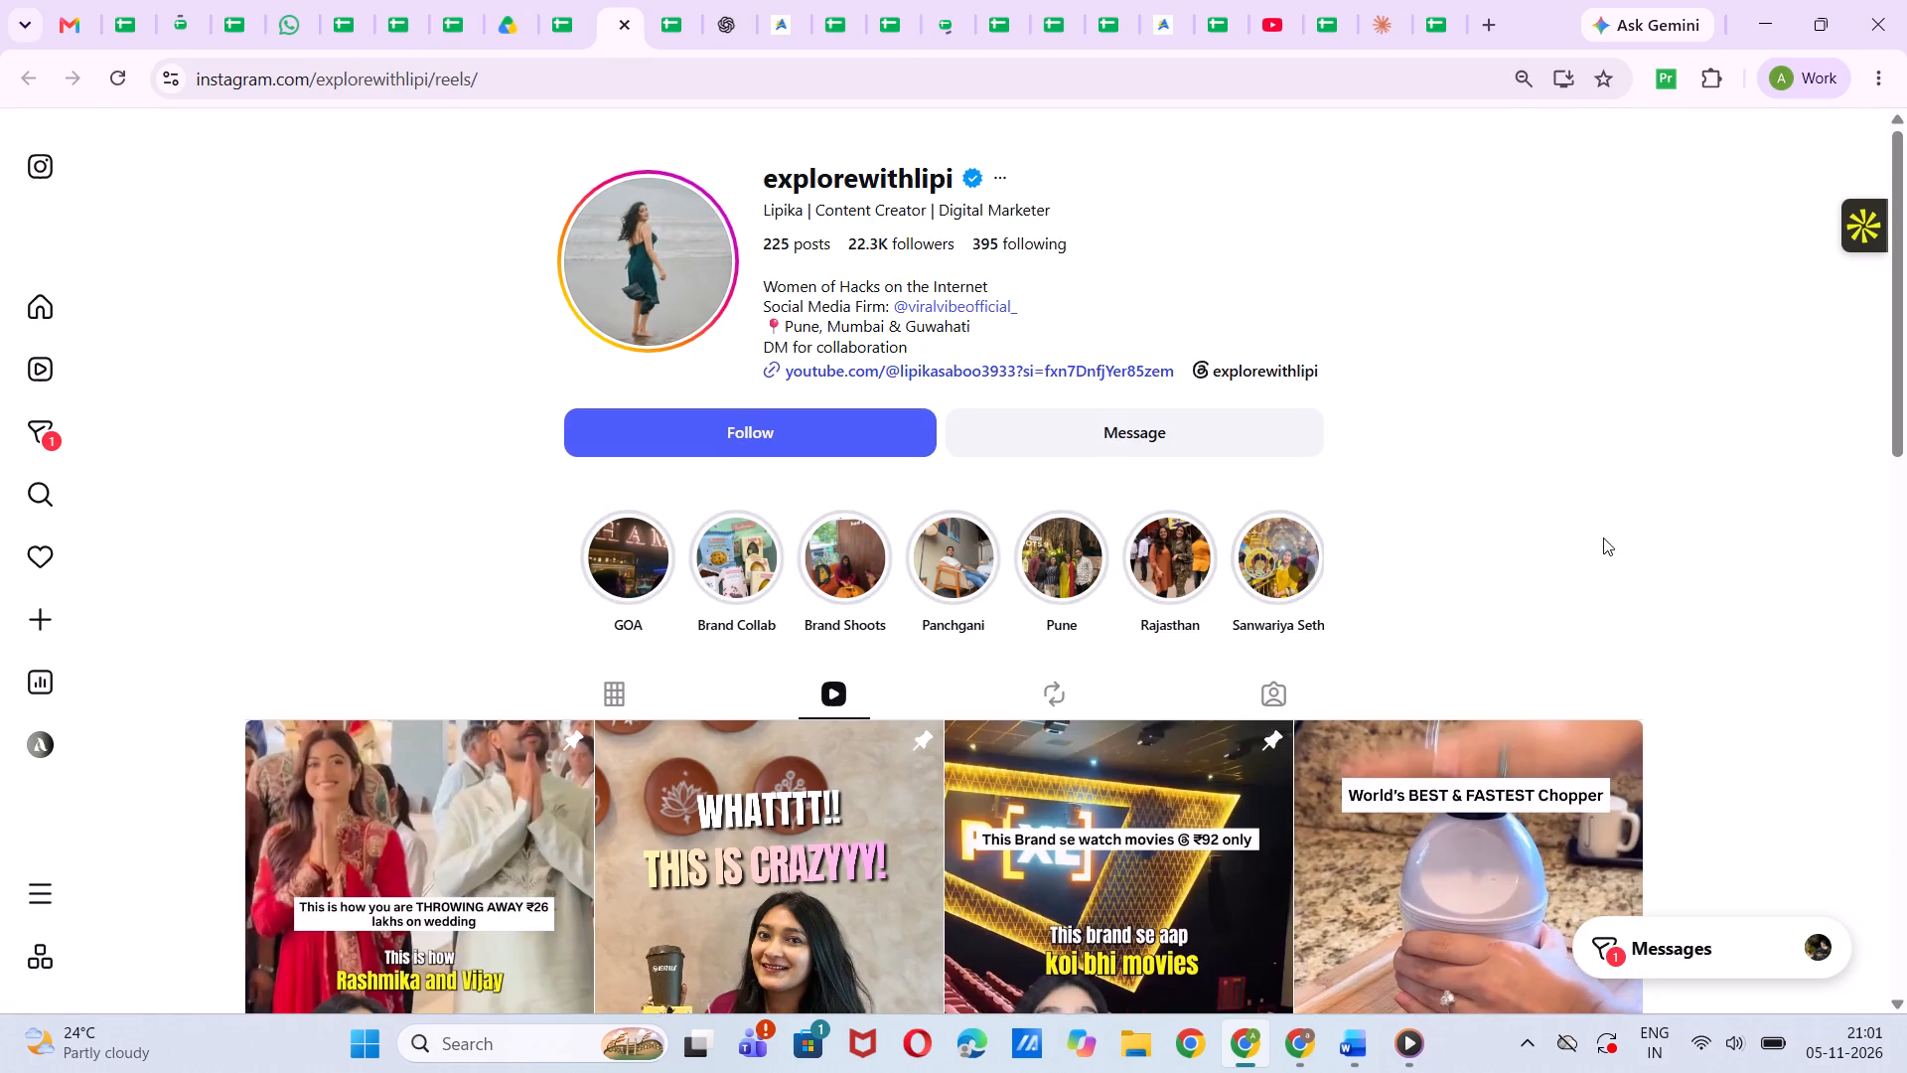
scroll(1603, 537, "down", 7)
left_click(628, 18)
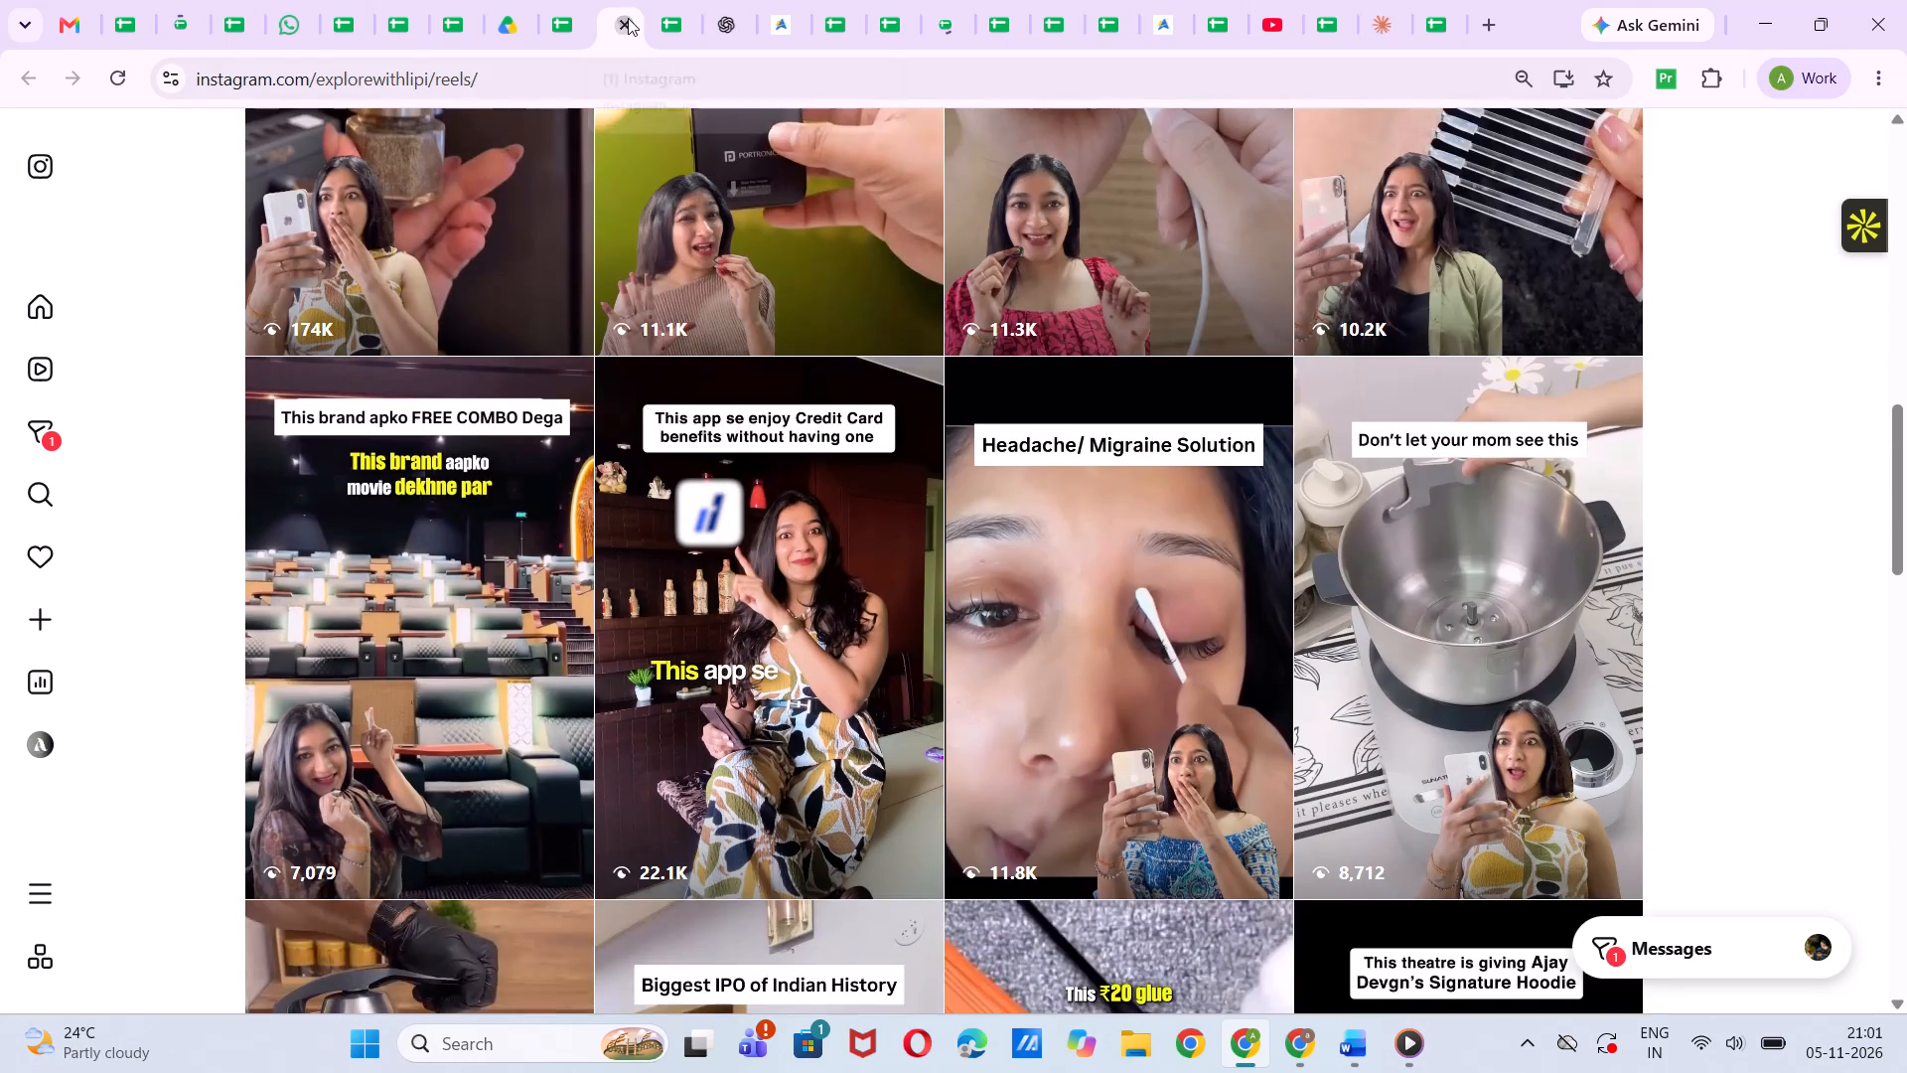
left_click(612, 659)
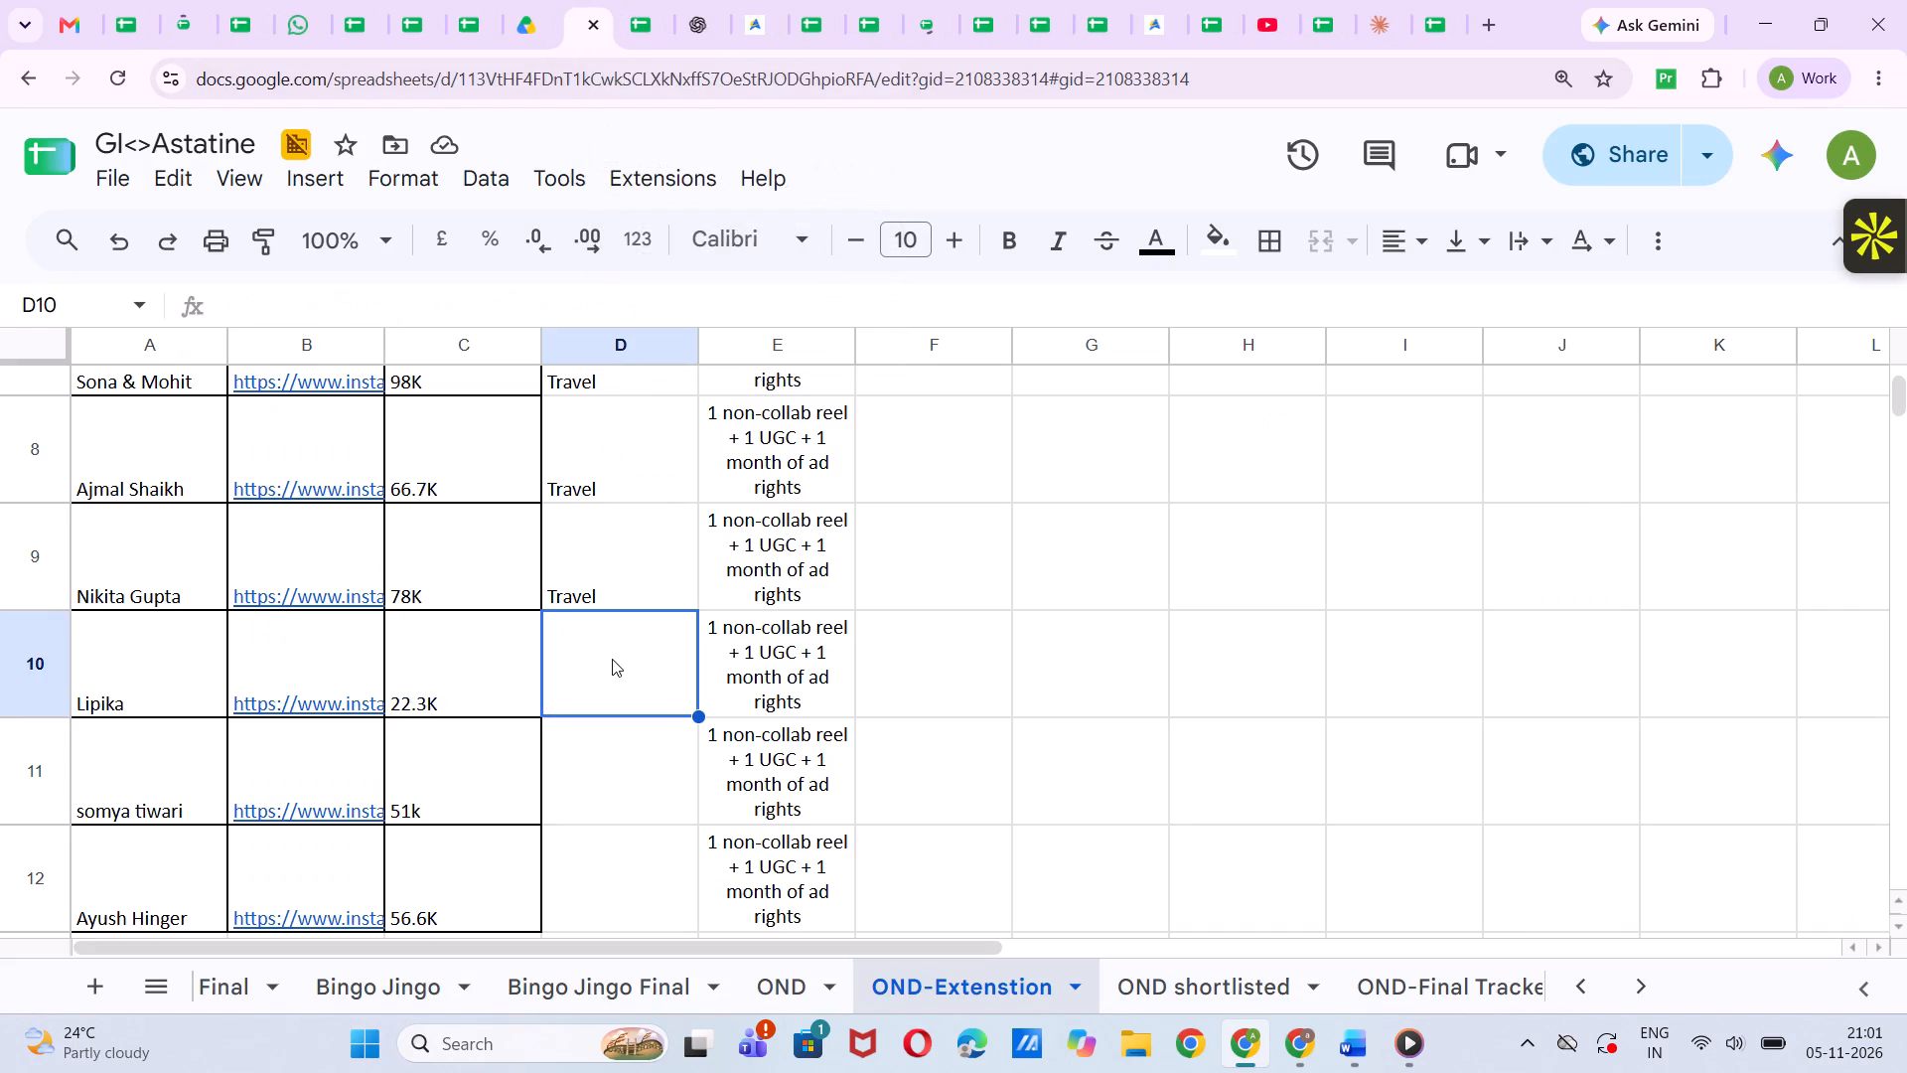
key("Return")
Check Somya's Instagram profile and fill the Hacks category down from D10 into D11.
key("Left")
key("Left")
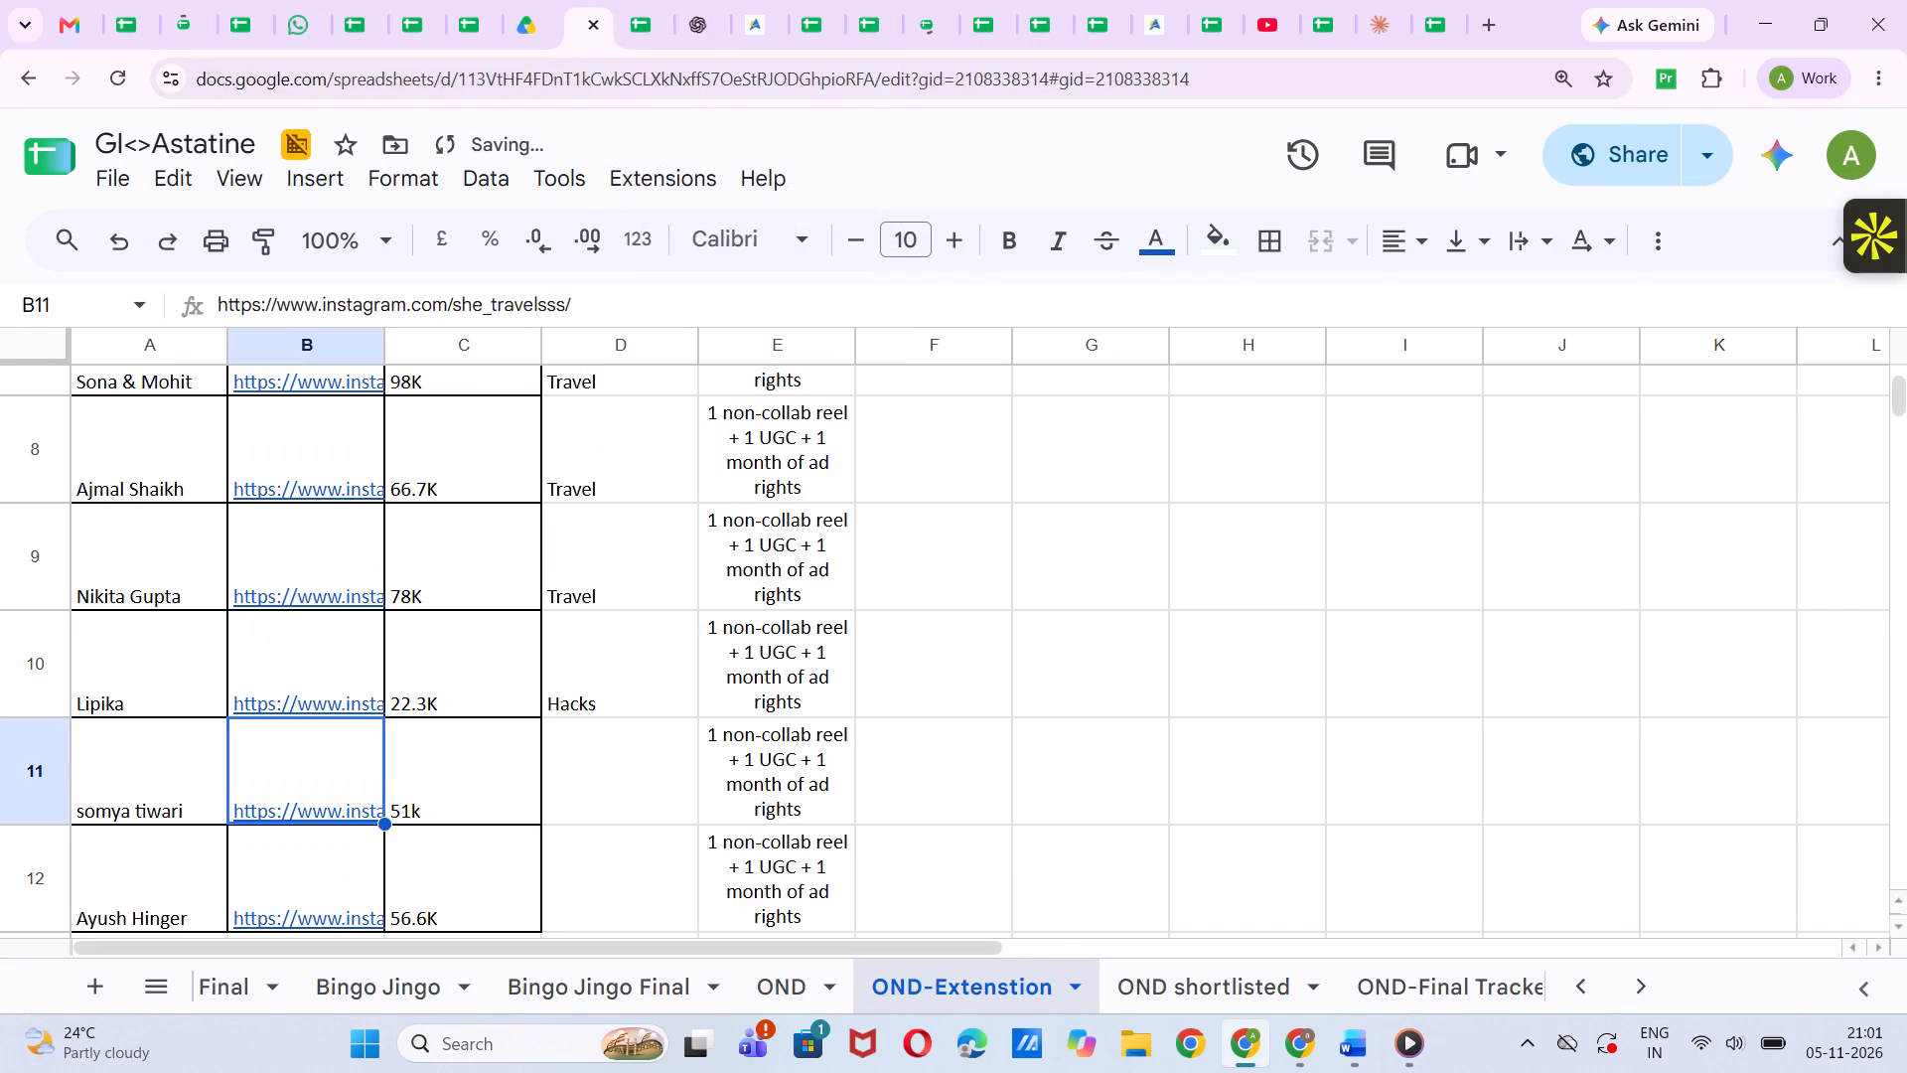
key("alt+Return")
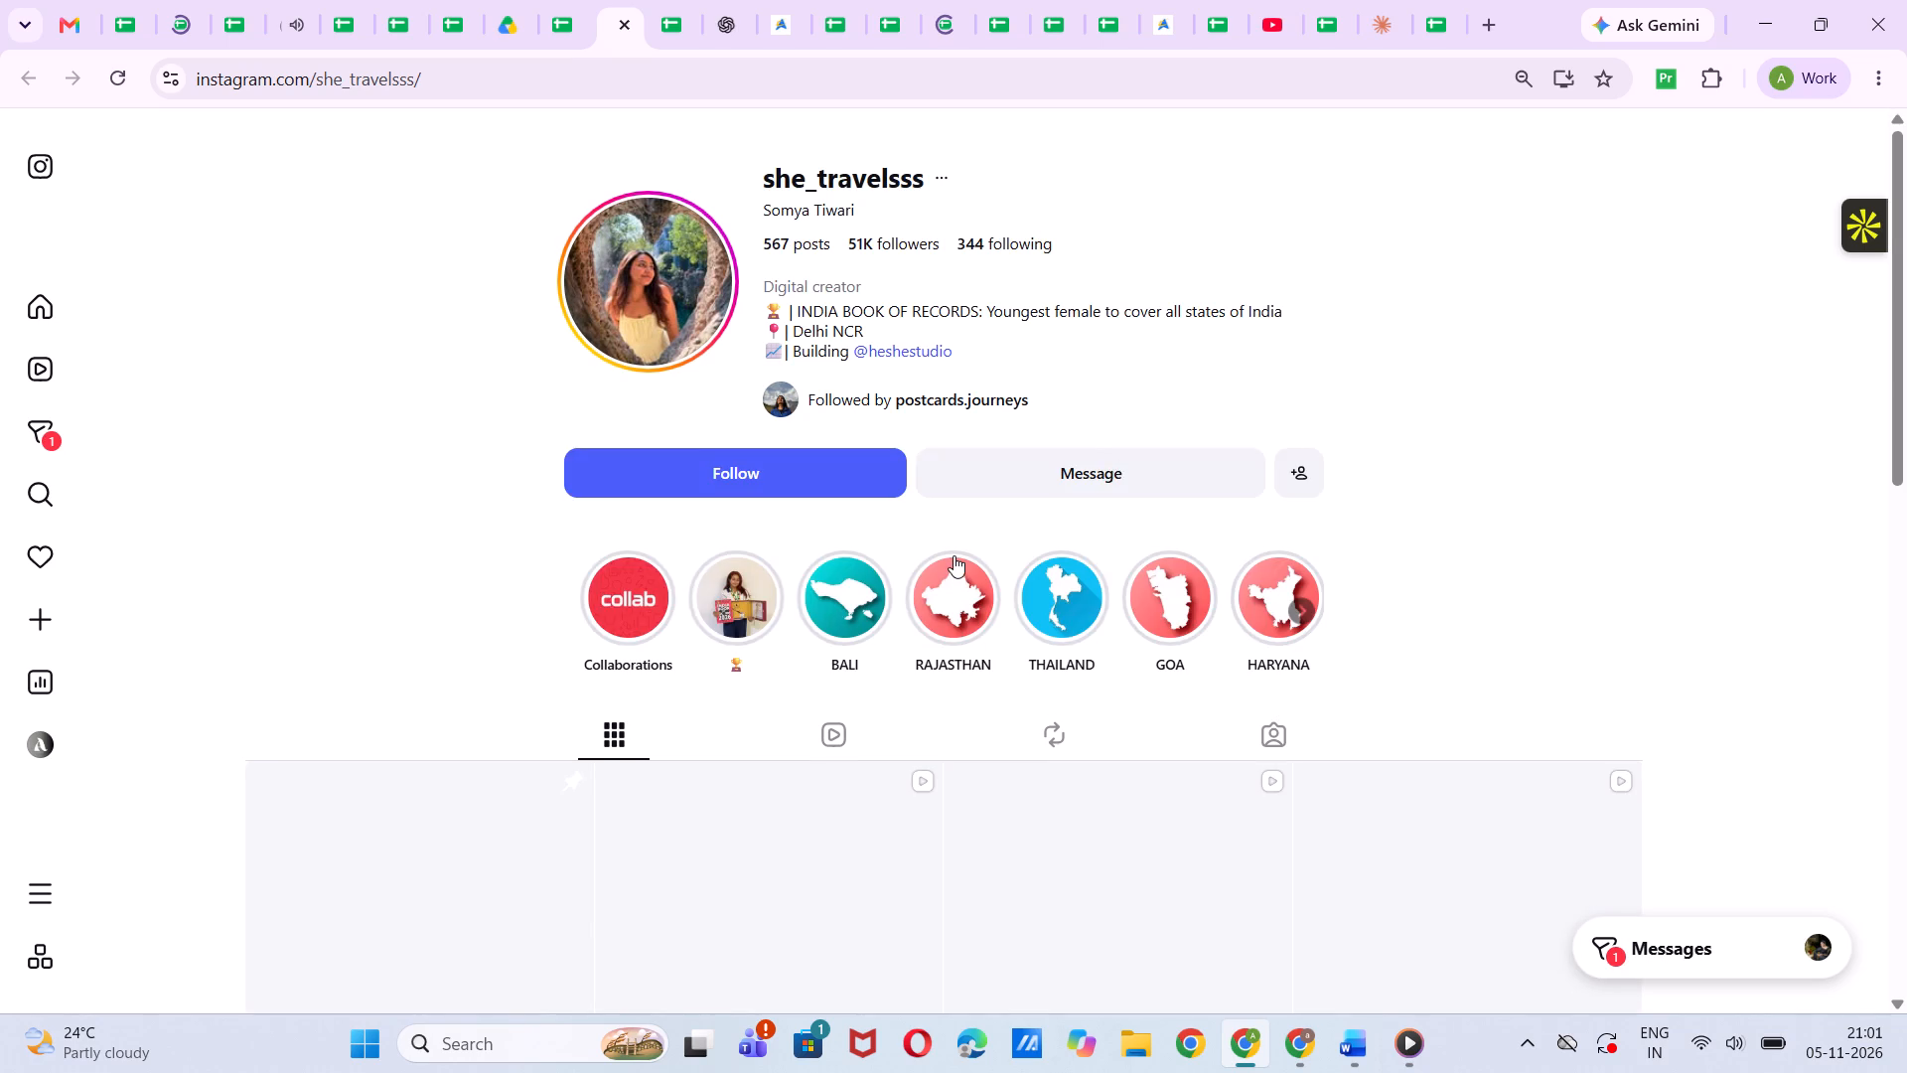
scroll(953, 555, "down", 5)
scroll(1640, 620, "up", 6)
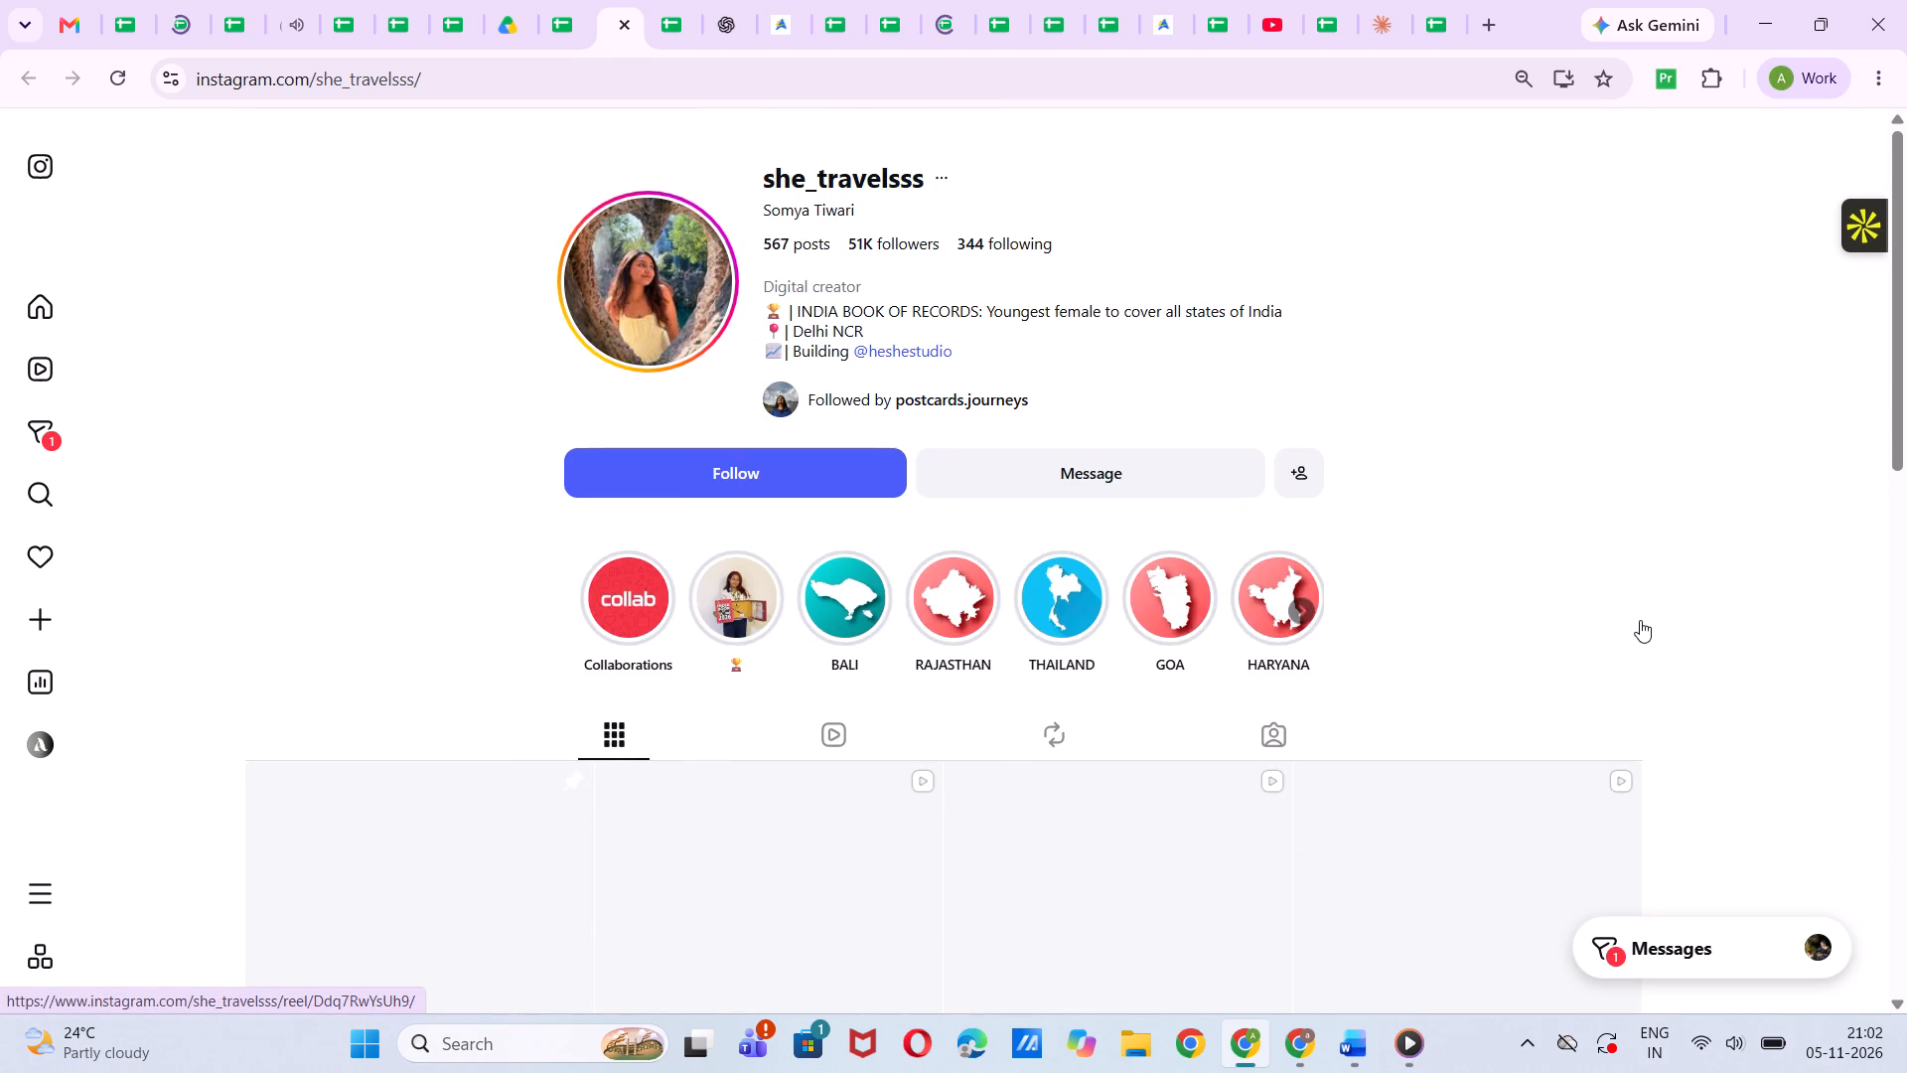
left_click(621, 28)
left_click_drag(690, 690, 673, 758)
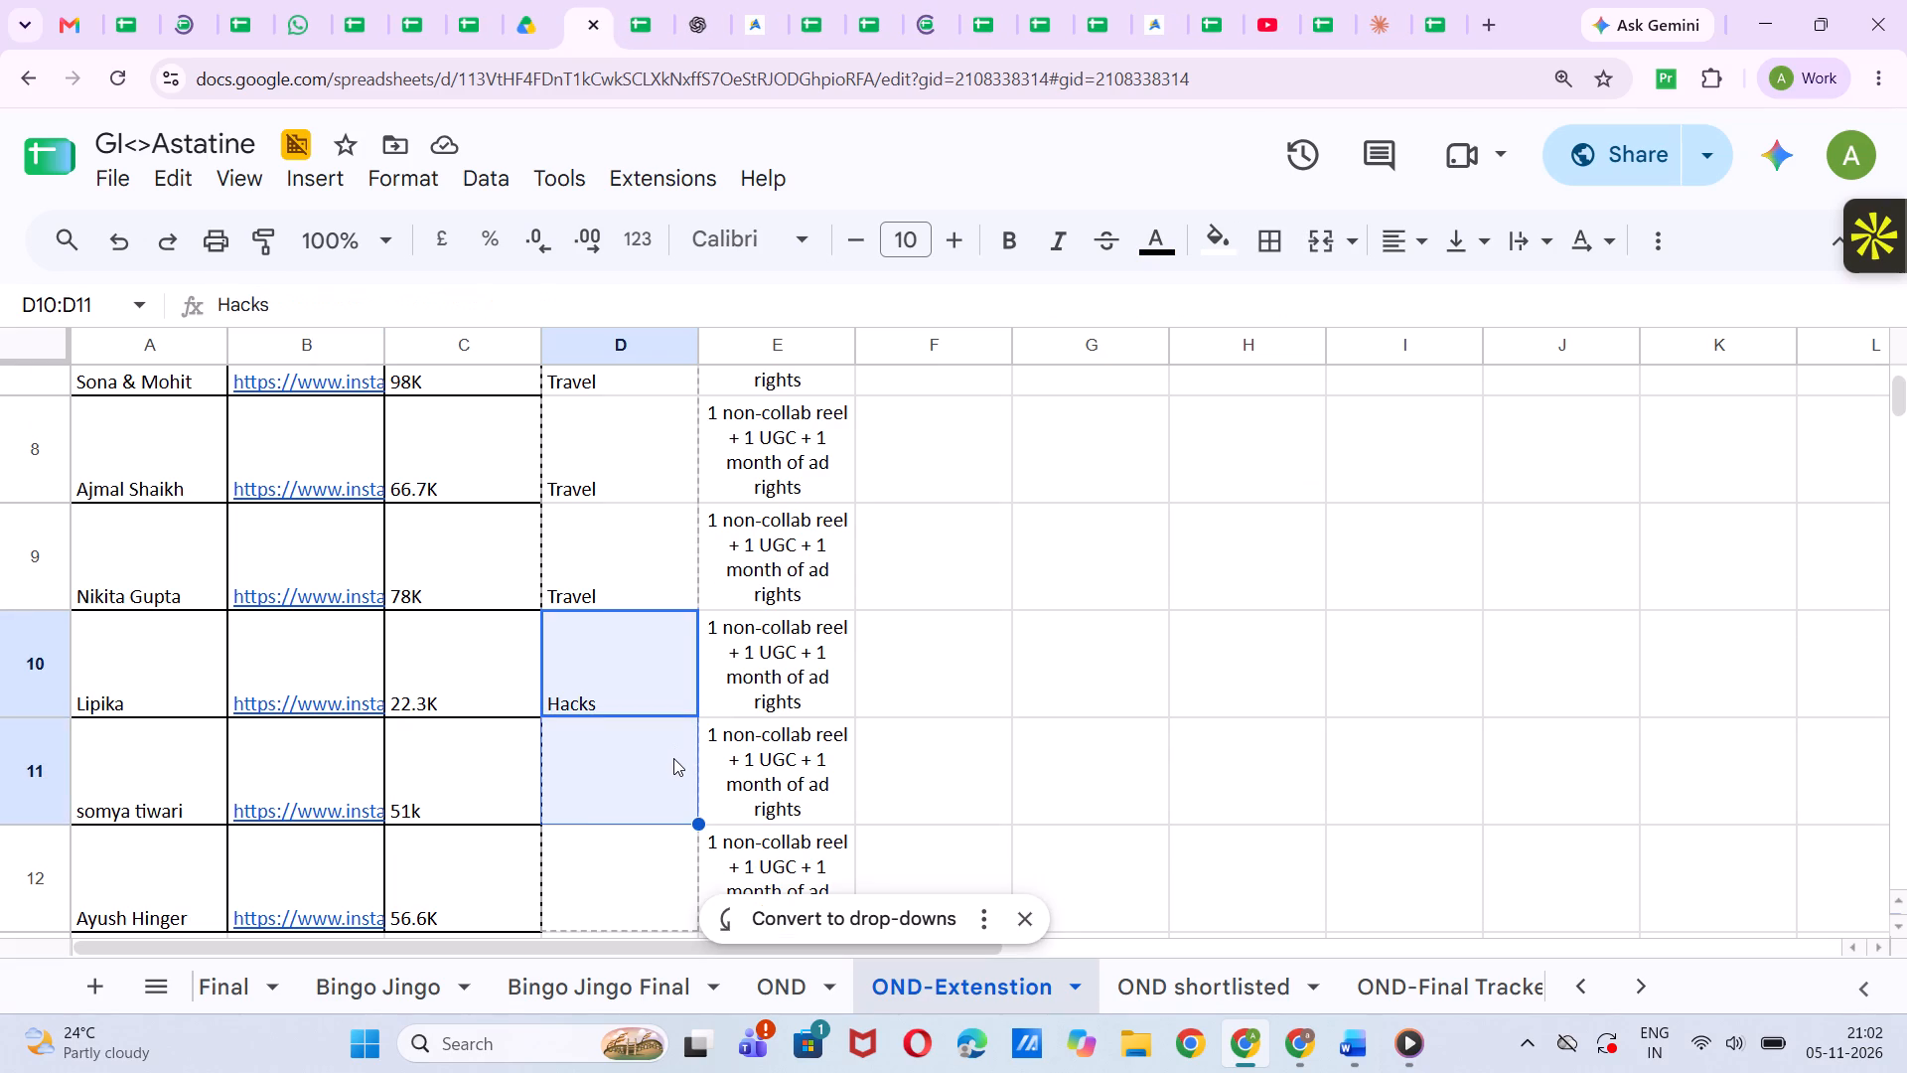
key("ctrl+d")
Check Ayush's Instagram profile from B12 and enter Travel as the category in D12.
scroll(673, 758, "down", 1)
left_click(312, 696)
key("alt+Return")
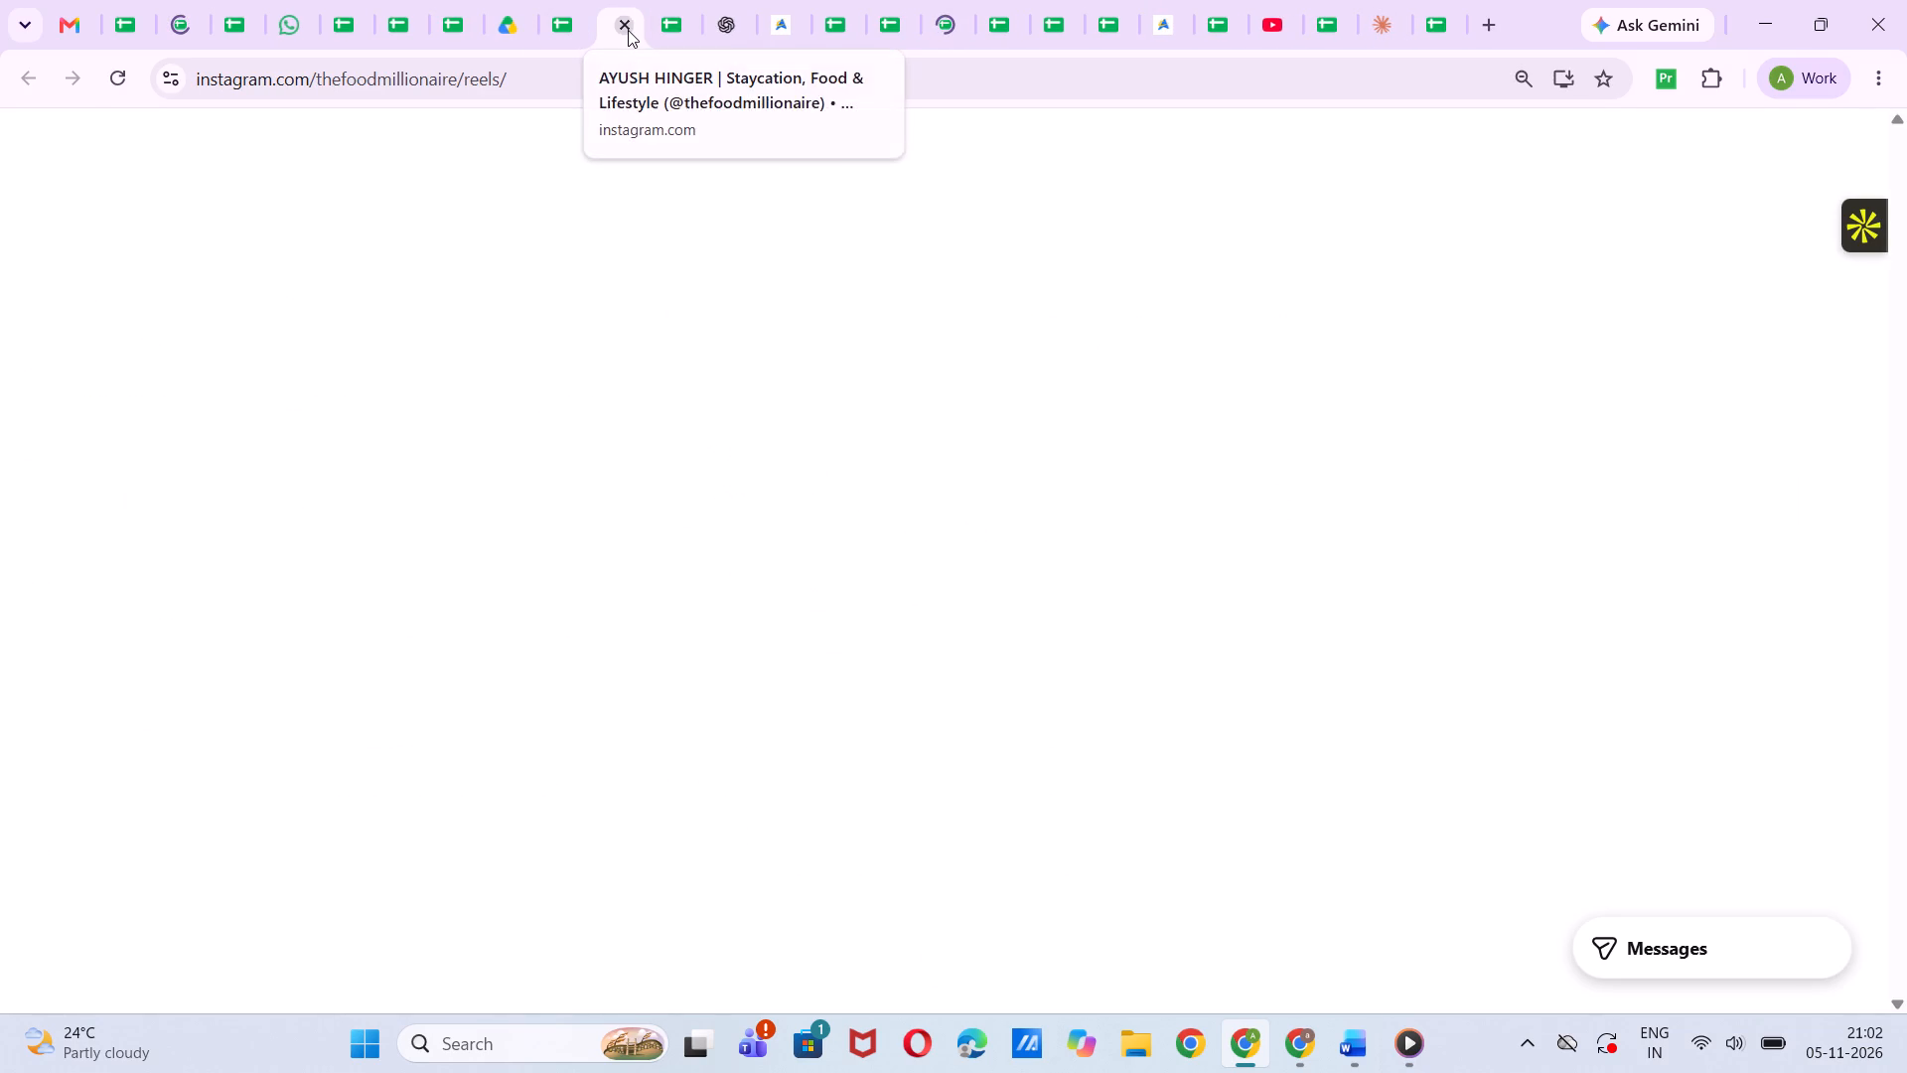
left_click(628, 30)
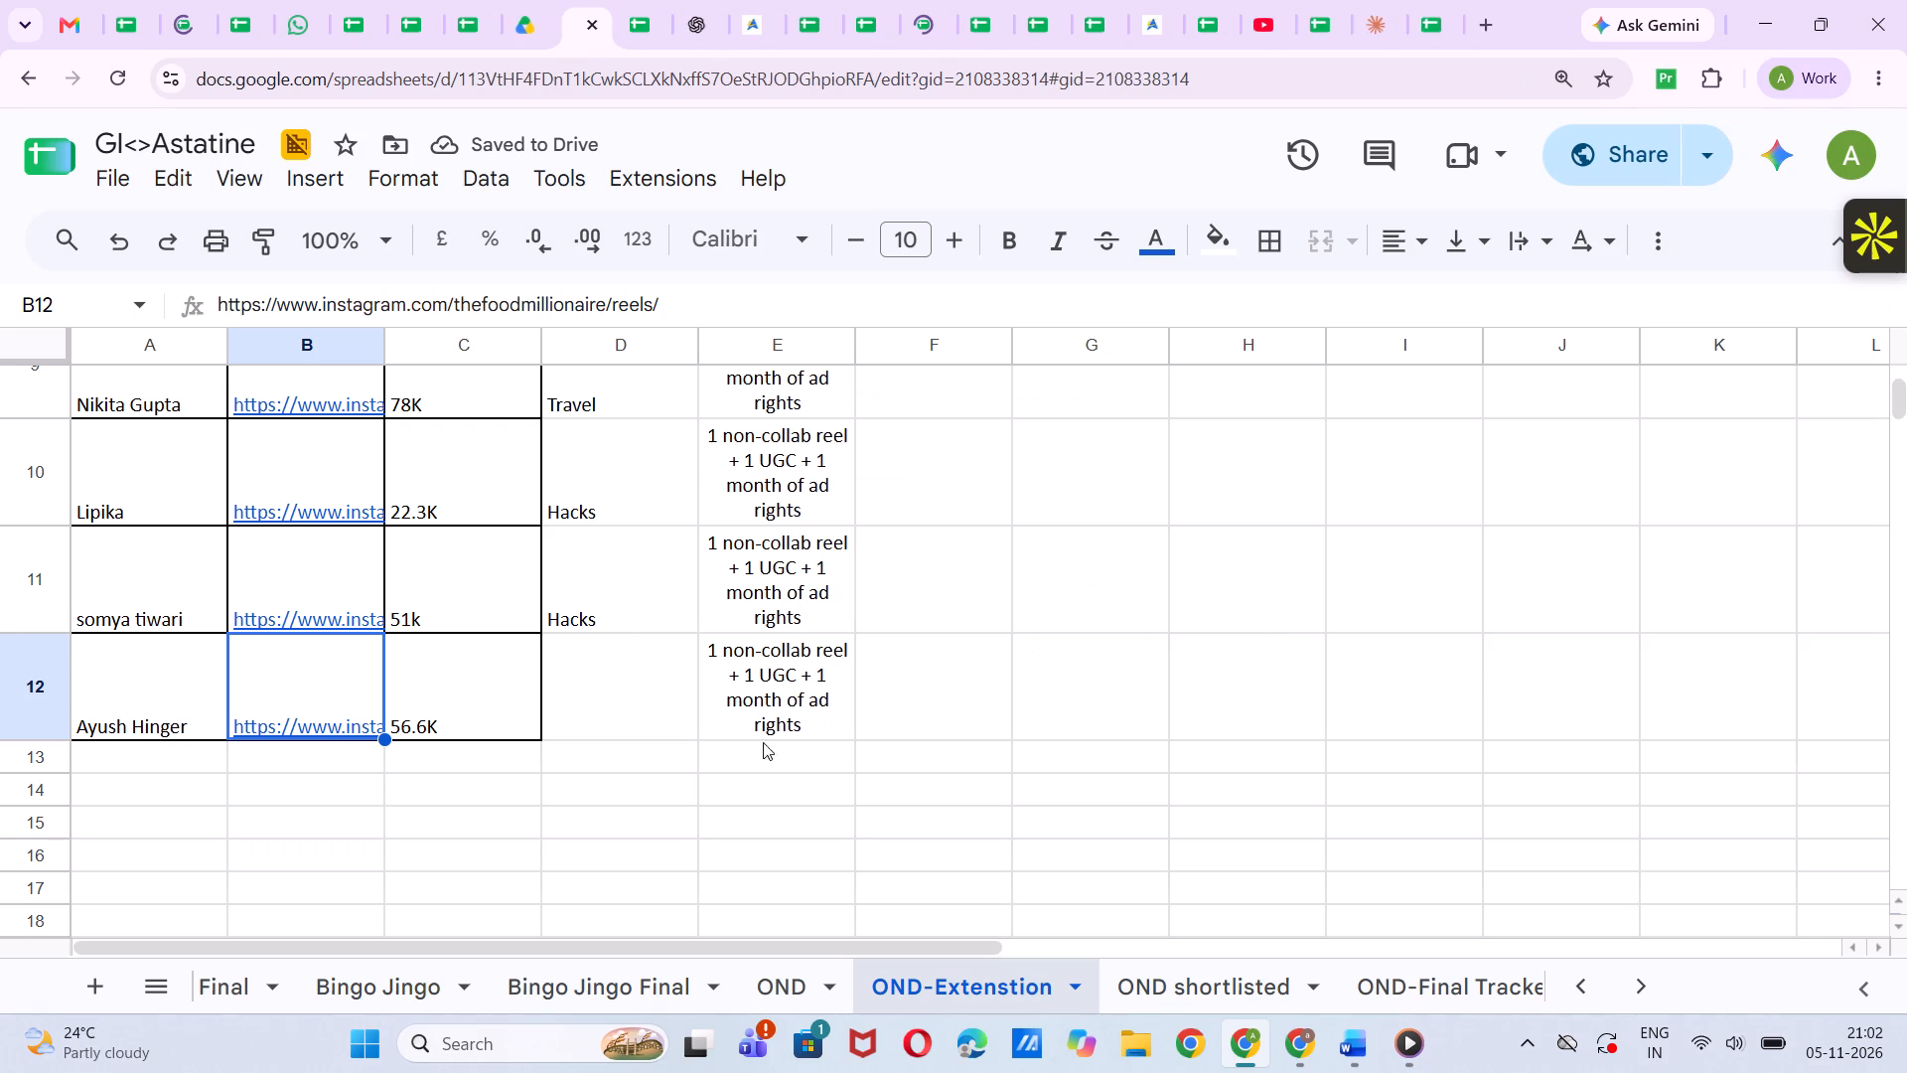
left_click(664, 712)
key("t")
key("Return")
Apply all borders to the whole creator table, A1:F12.
right_click(651, 733)
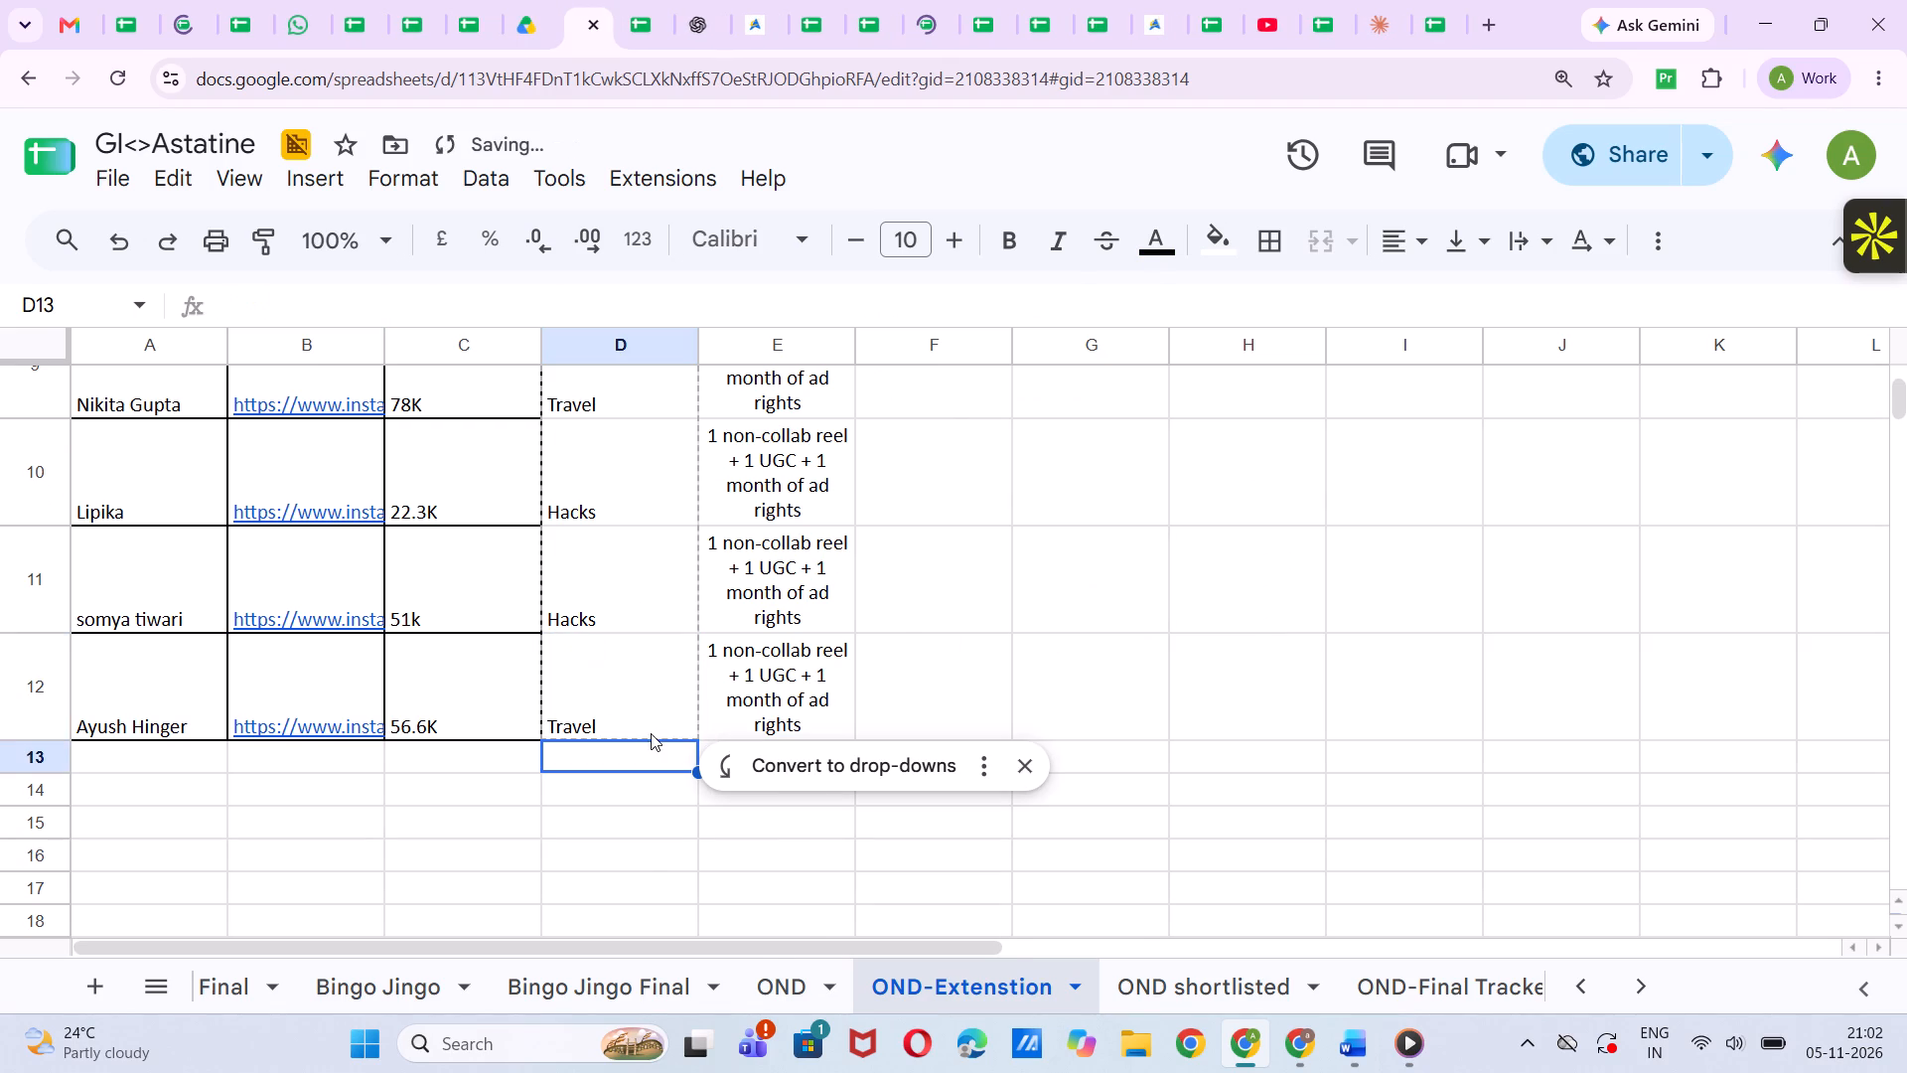
key("ctrl+a")
left_click(1264, 262)
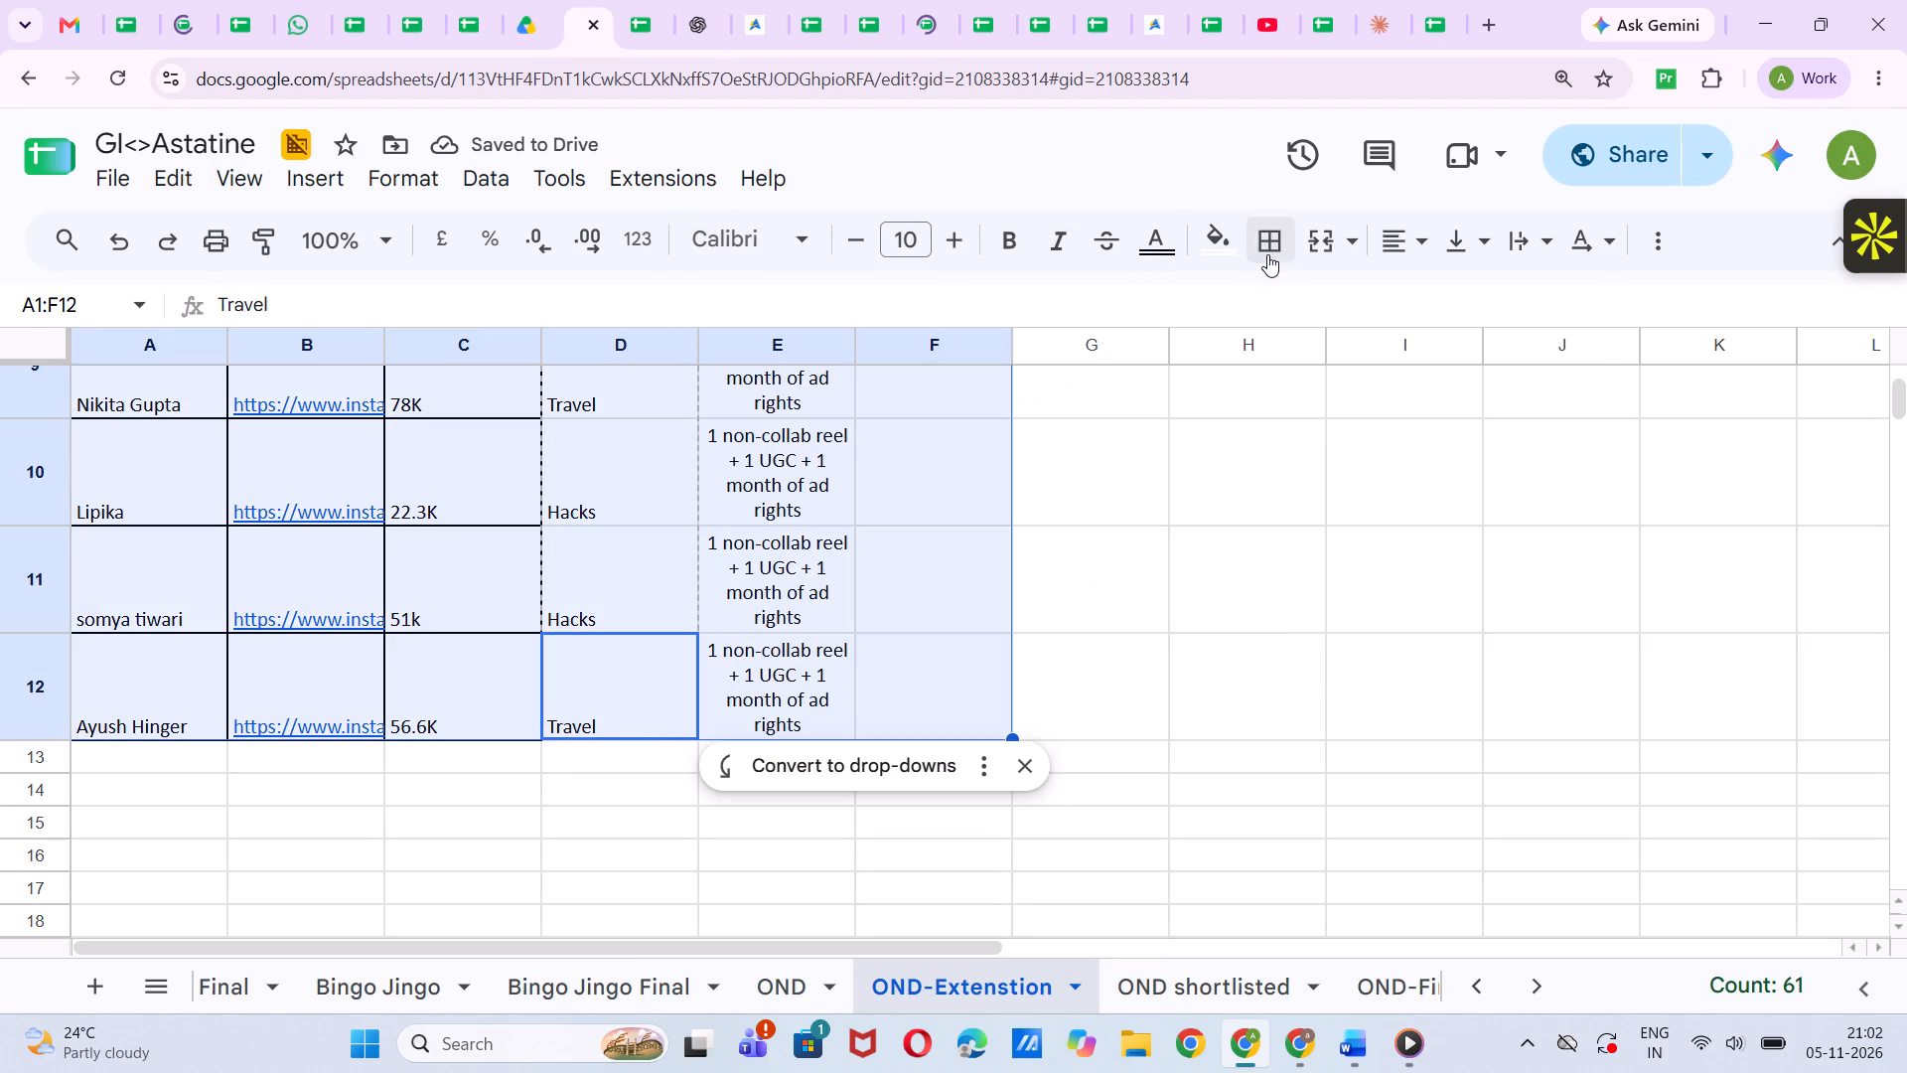
left_click(1268, 253)
left_click(1279, 291)
Freeze the header row, row 1, of the OND-Extenstion sheet.
scroll(943, 634, "up", 7)
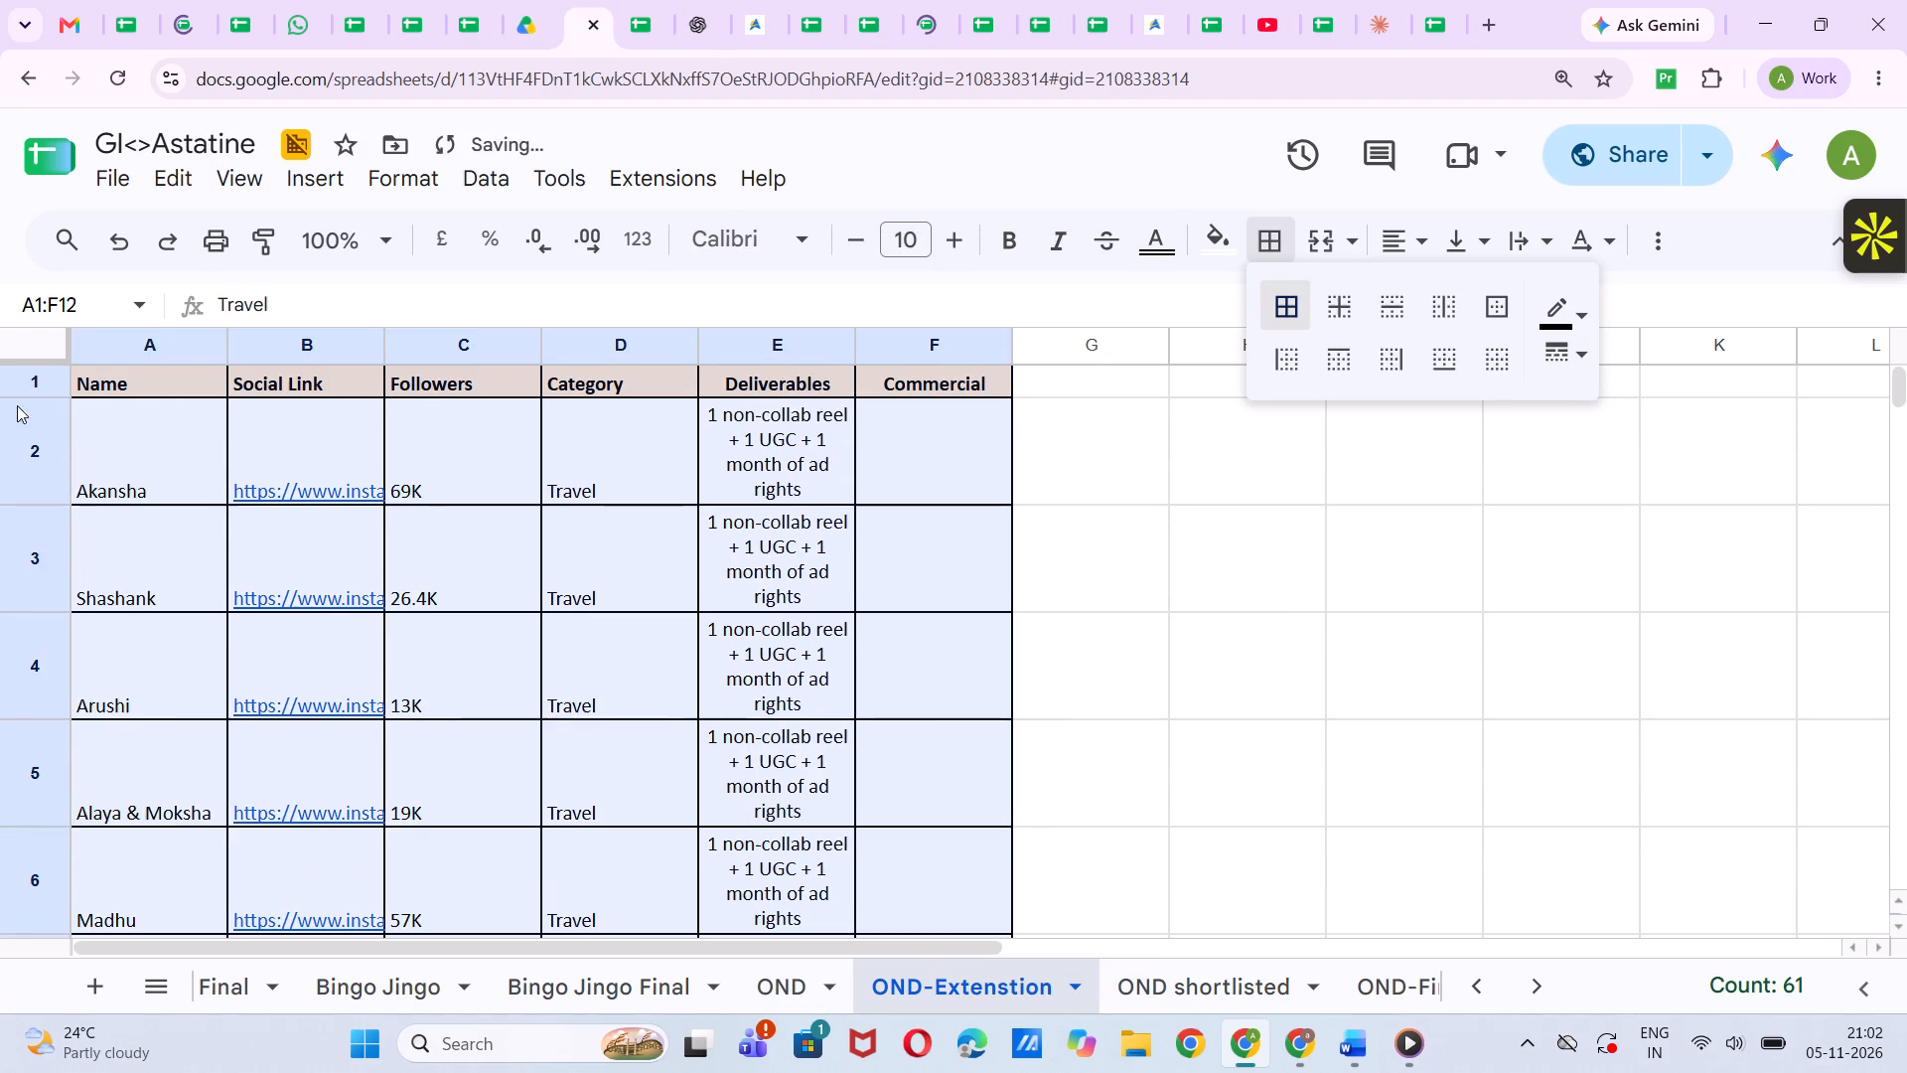
right_click(28, 377)
scroll(236, 524, "down", 3)
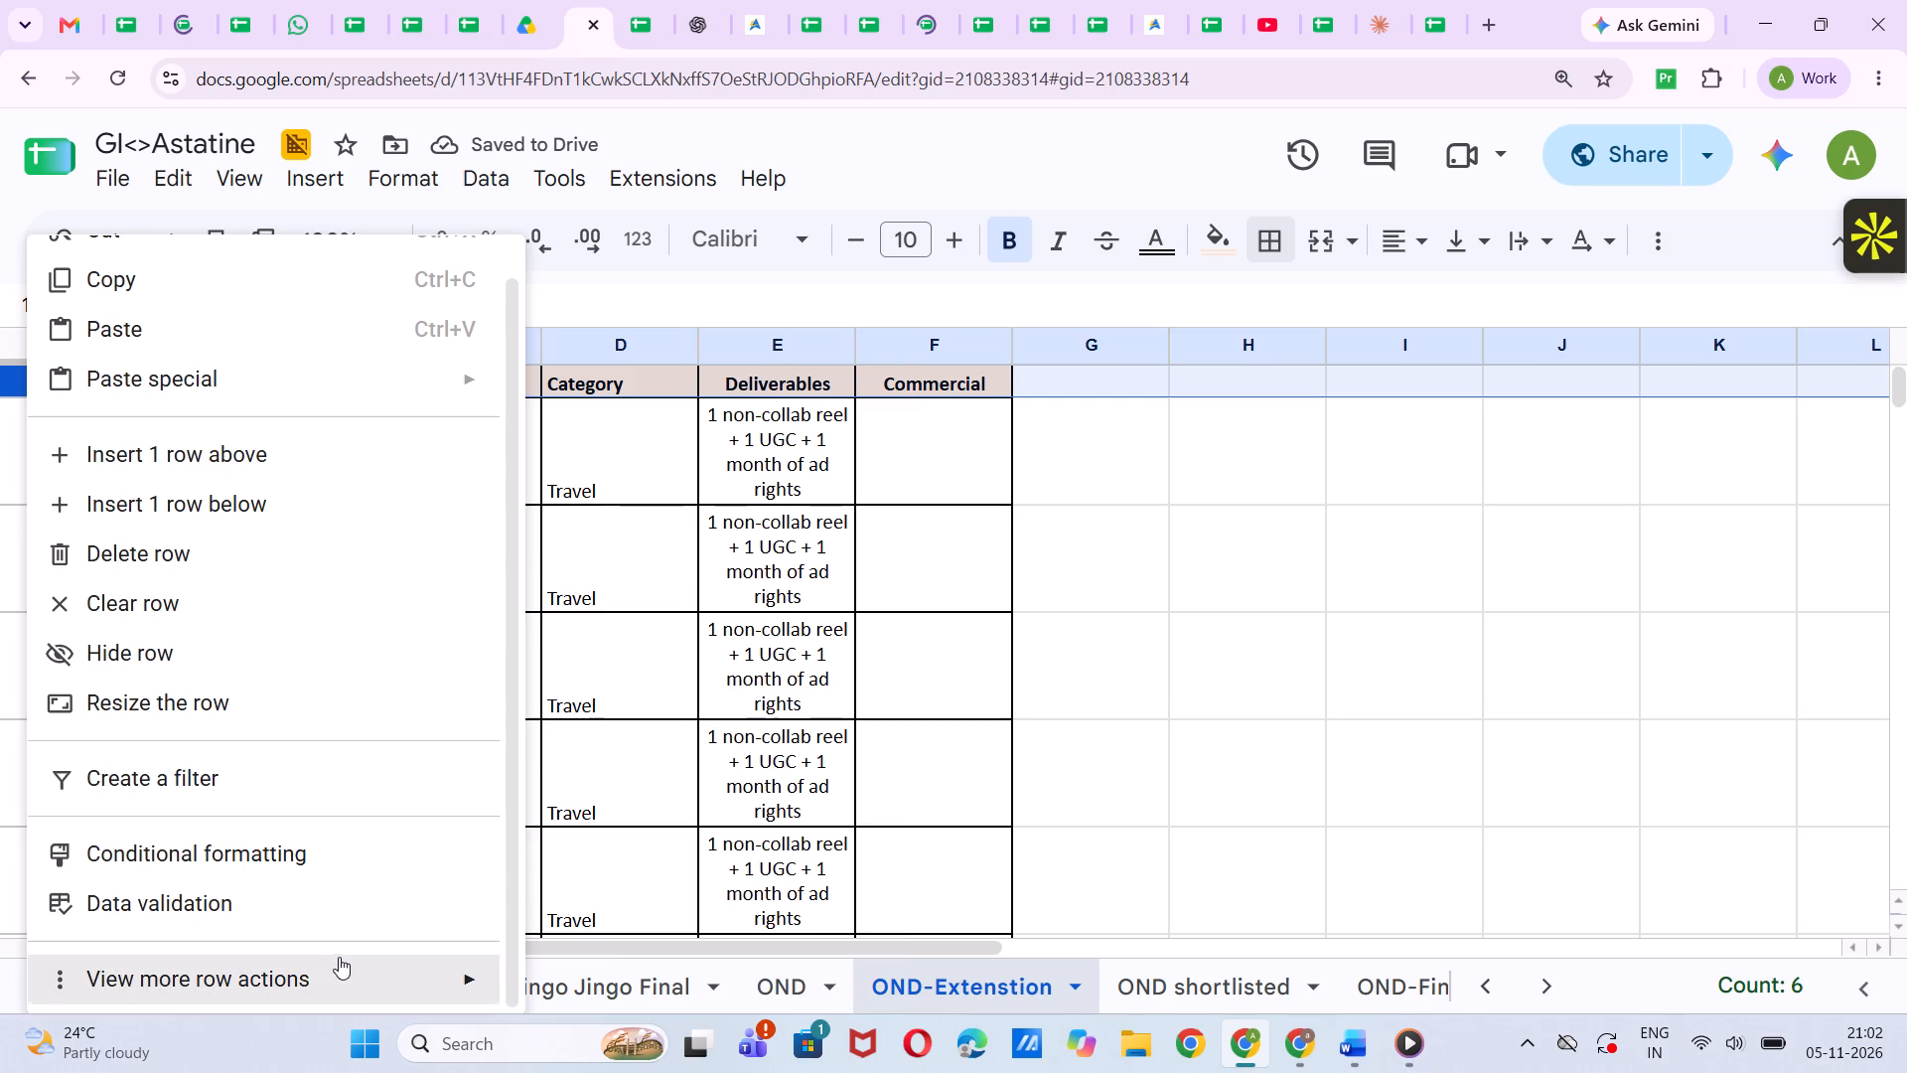
left_click(668, 726)
Look up the creators' commercials in the goibibo sheet of Drishti's Scouting Sheet for the Commercial column starting at F2.
left_click(925, 479)
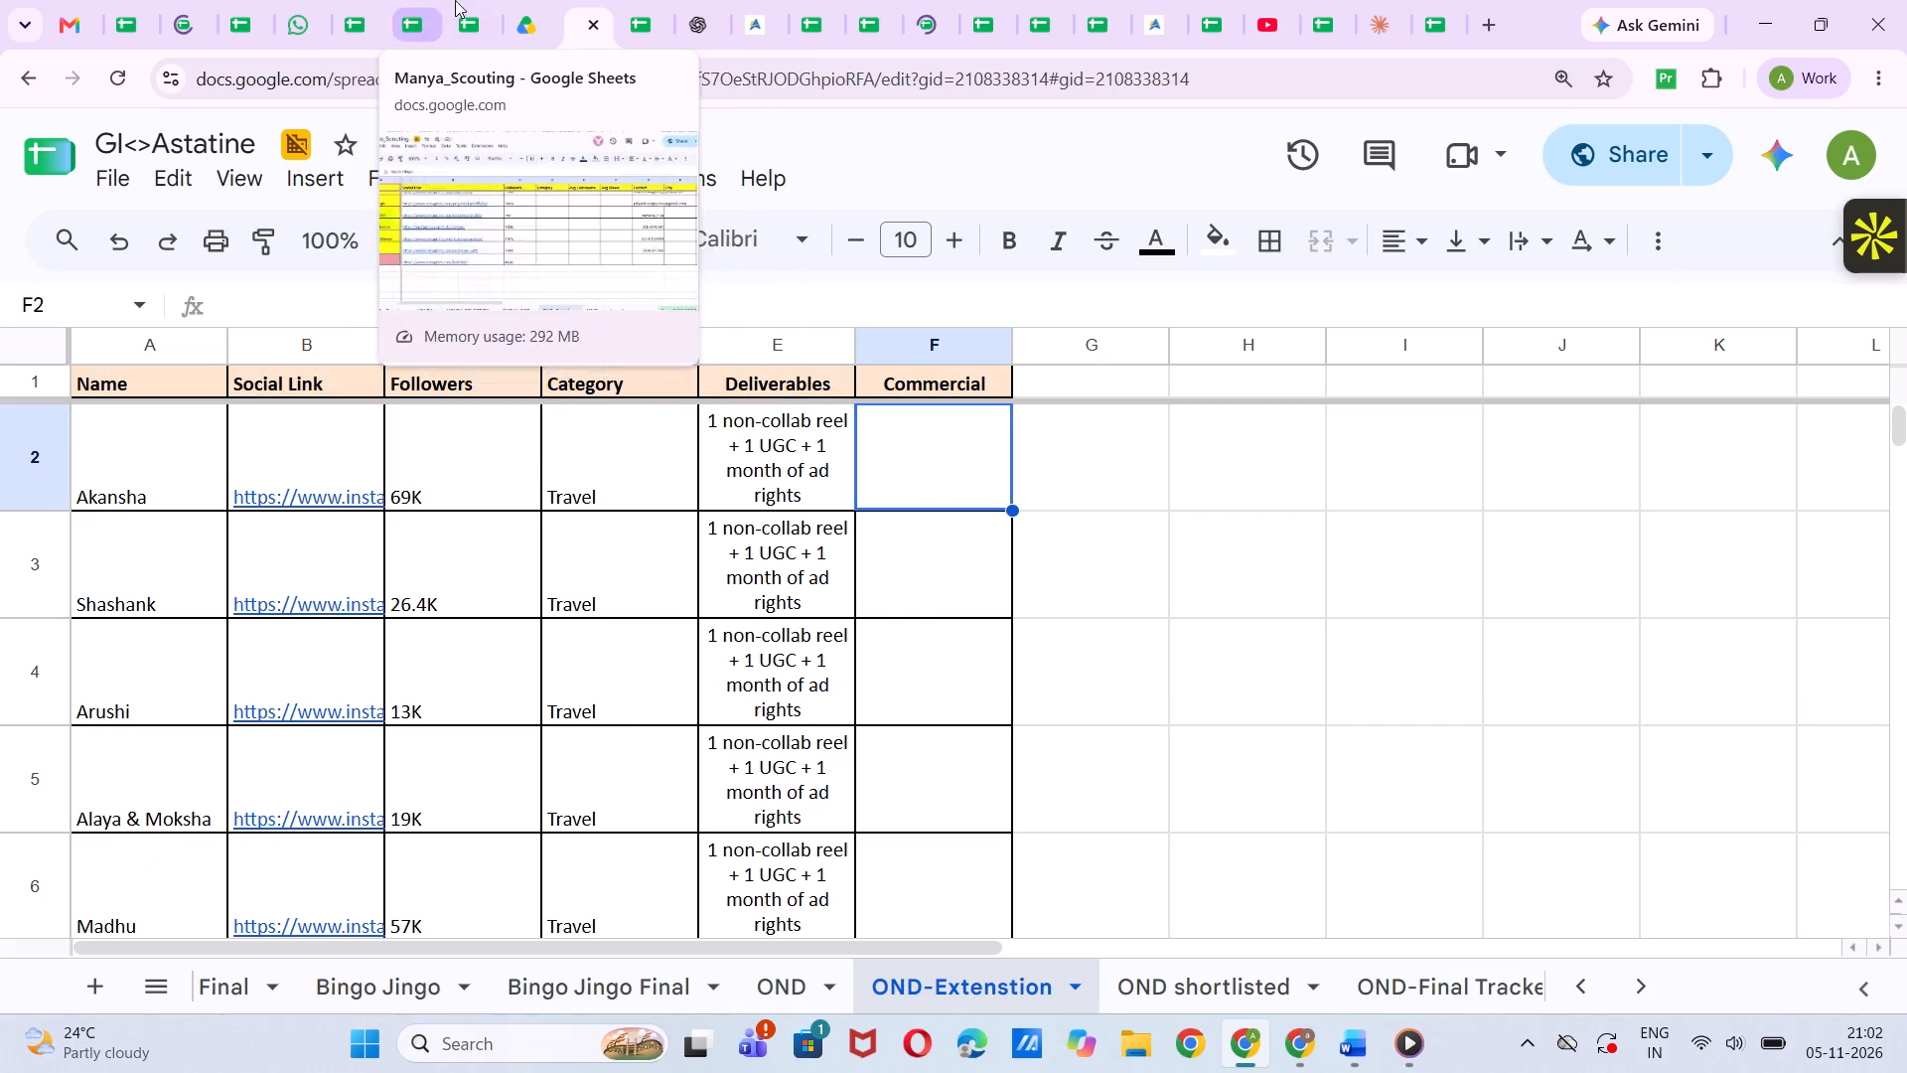
left_click(1416, 0)
scroll(1316, 630, "left", 3)
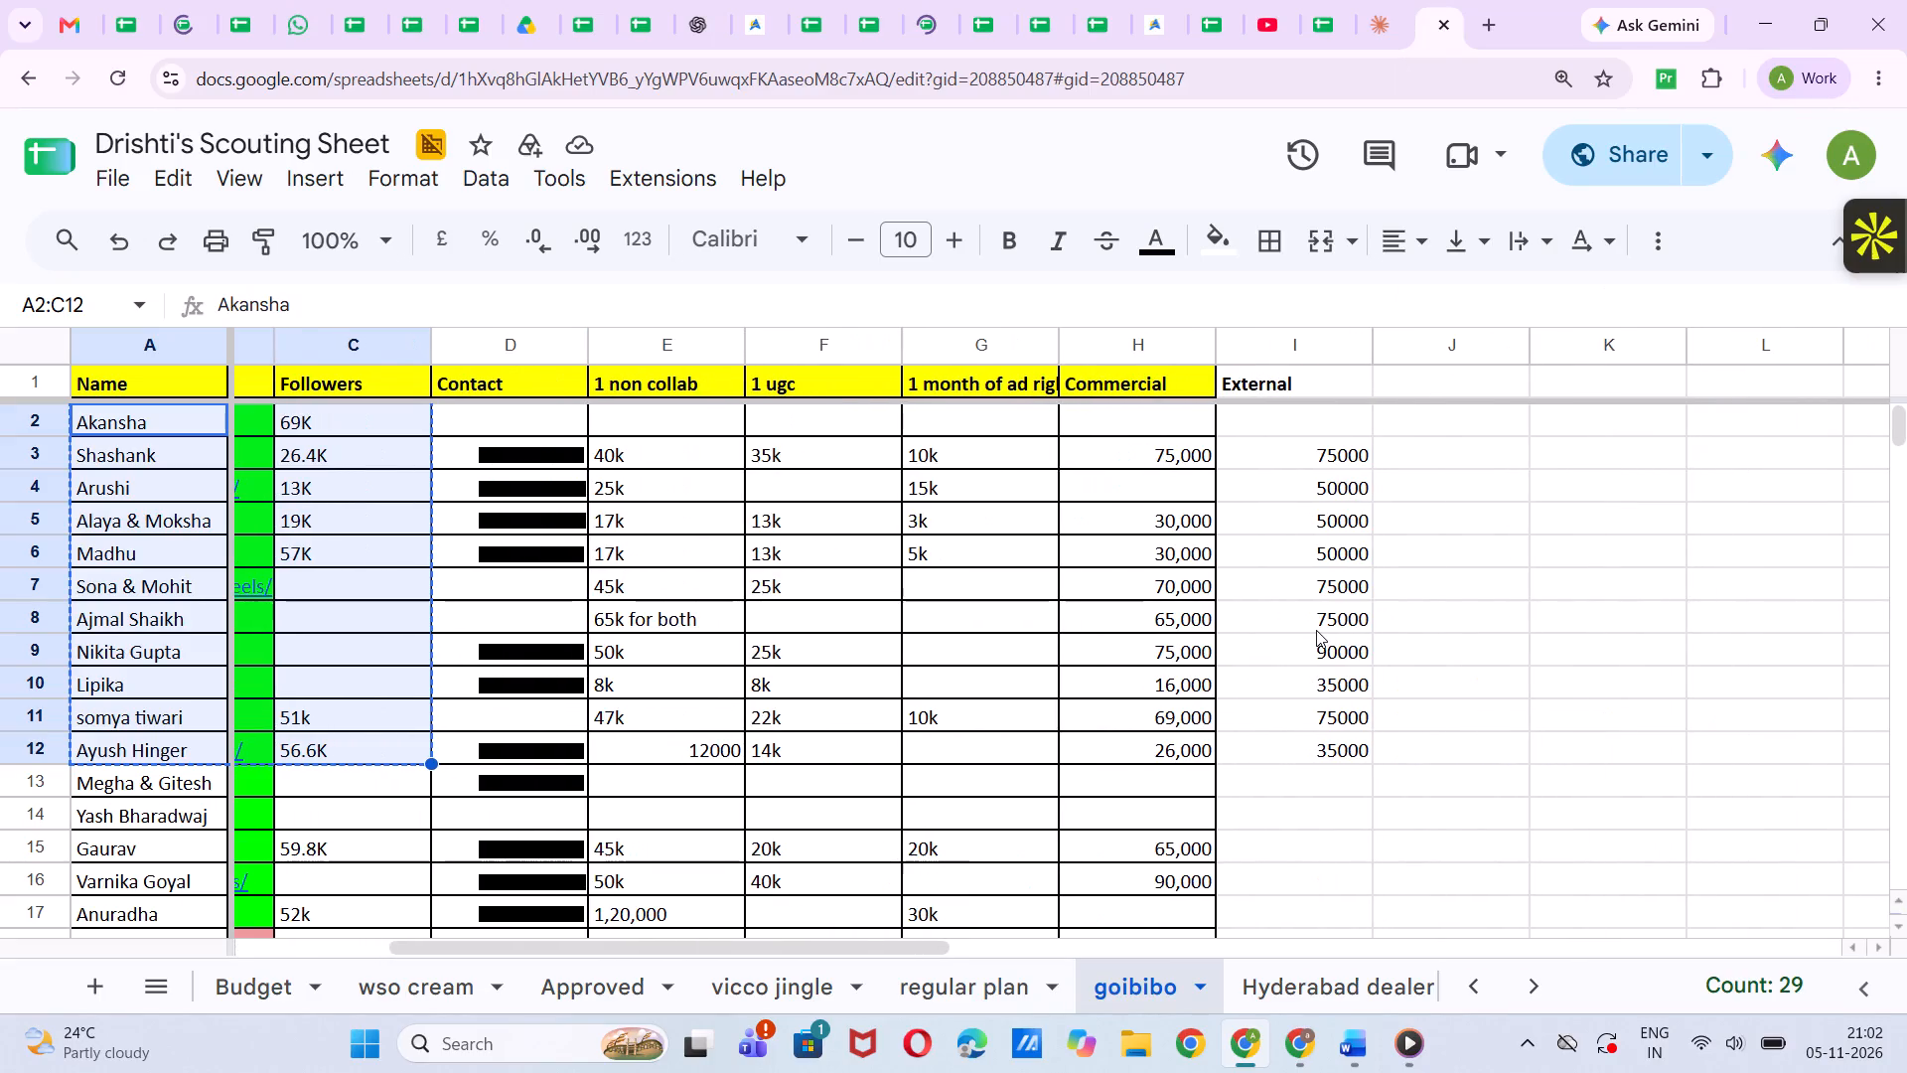
scroll(1316, 630, "up", 4)
scroll(1316, 630, "right", 2)
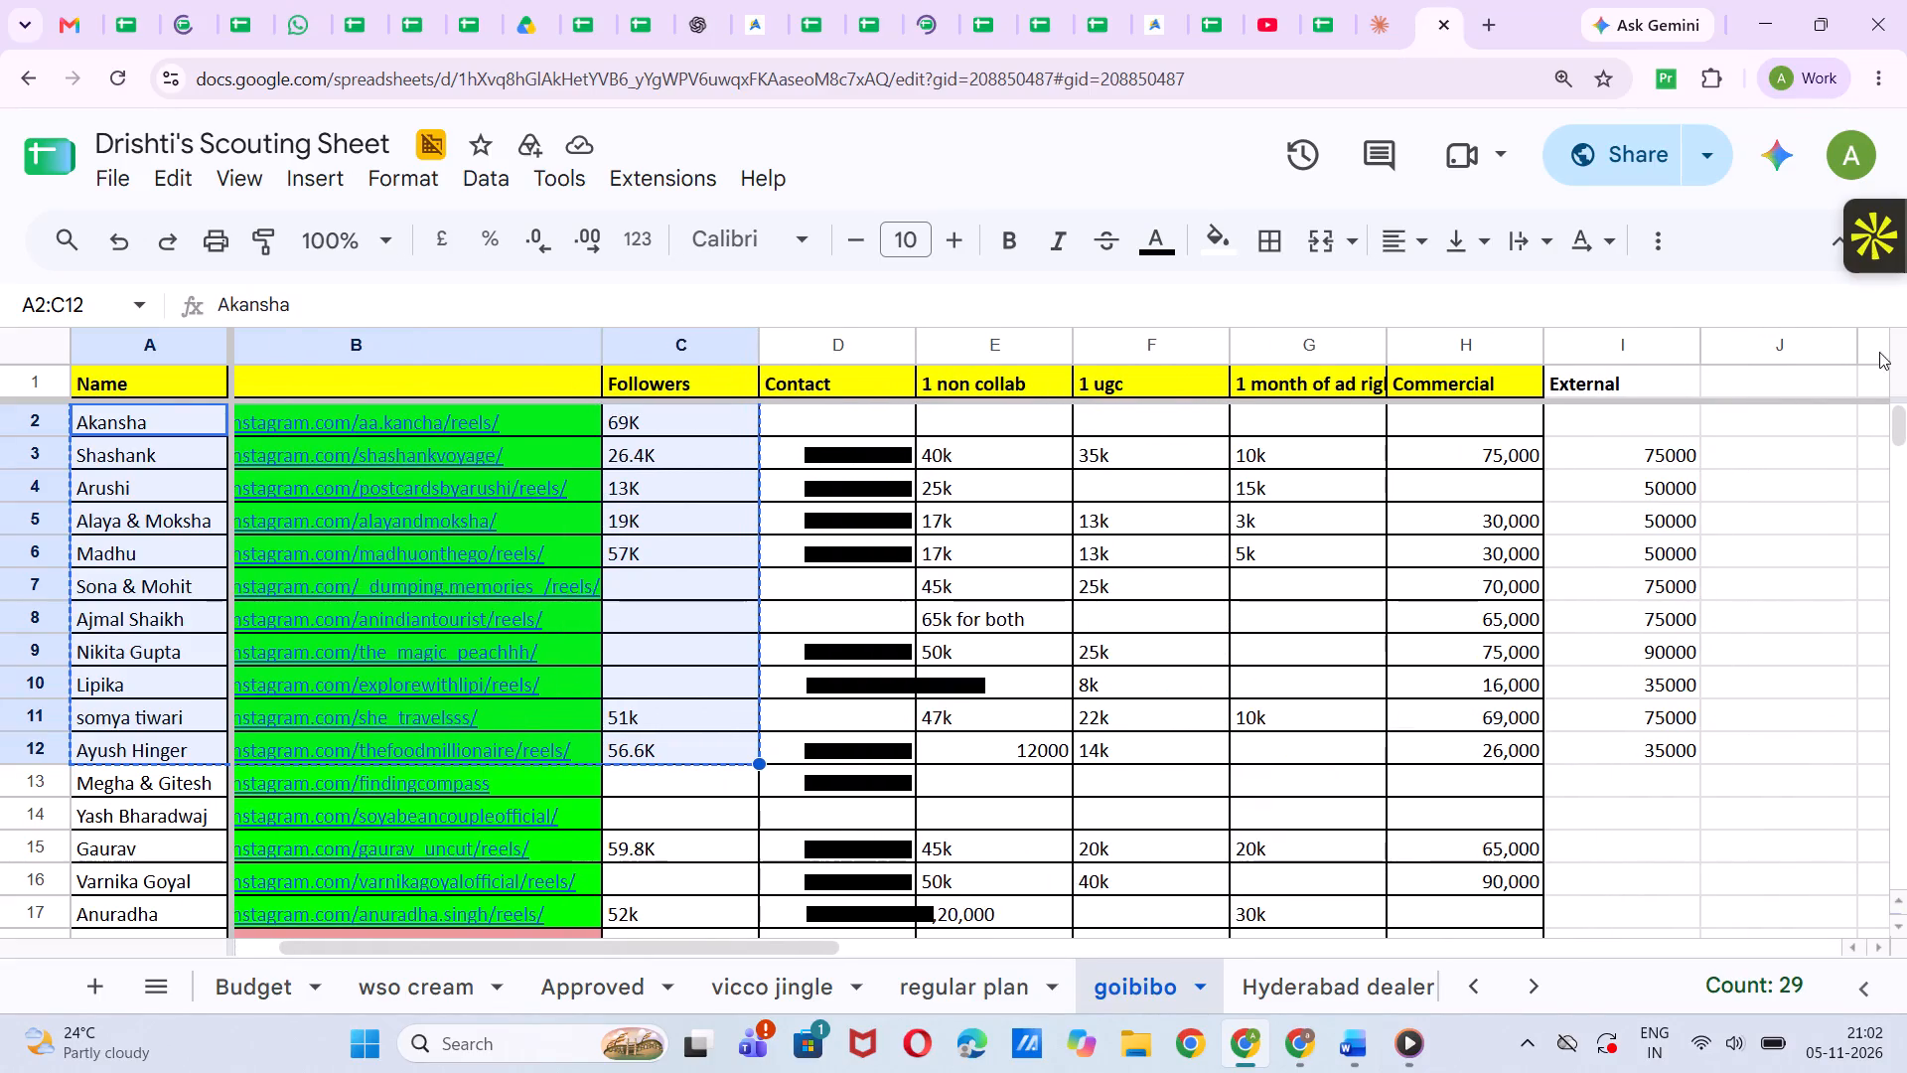
Copy the External values I2:I12 from Drishti's goibibo sheet into the Commercial column of GI<>Astatine's OND-Extenstion sheet, starting at F2.
left_click_drag(1646, 428, 1665, 759)
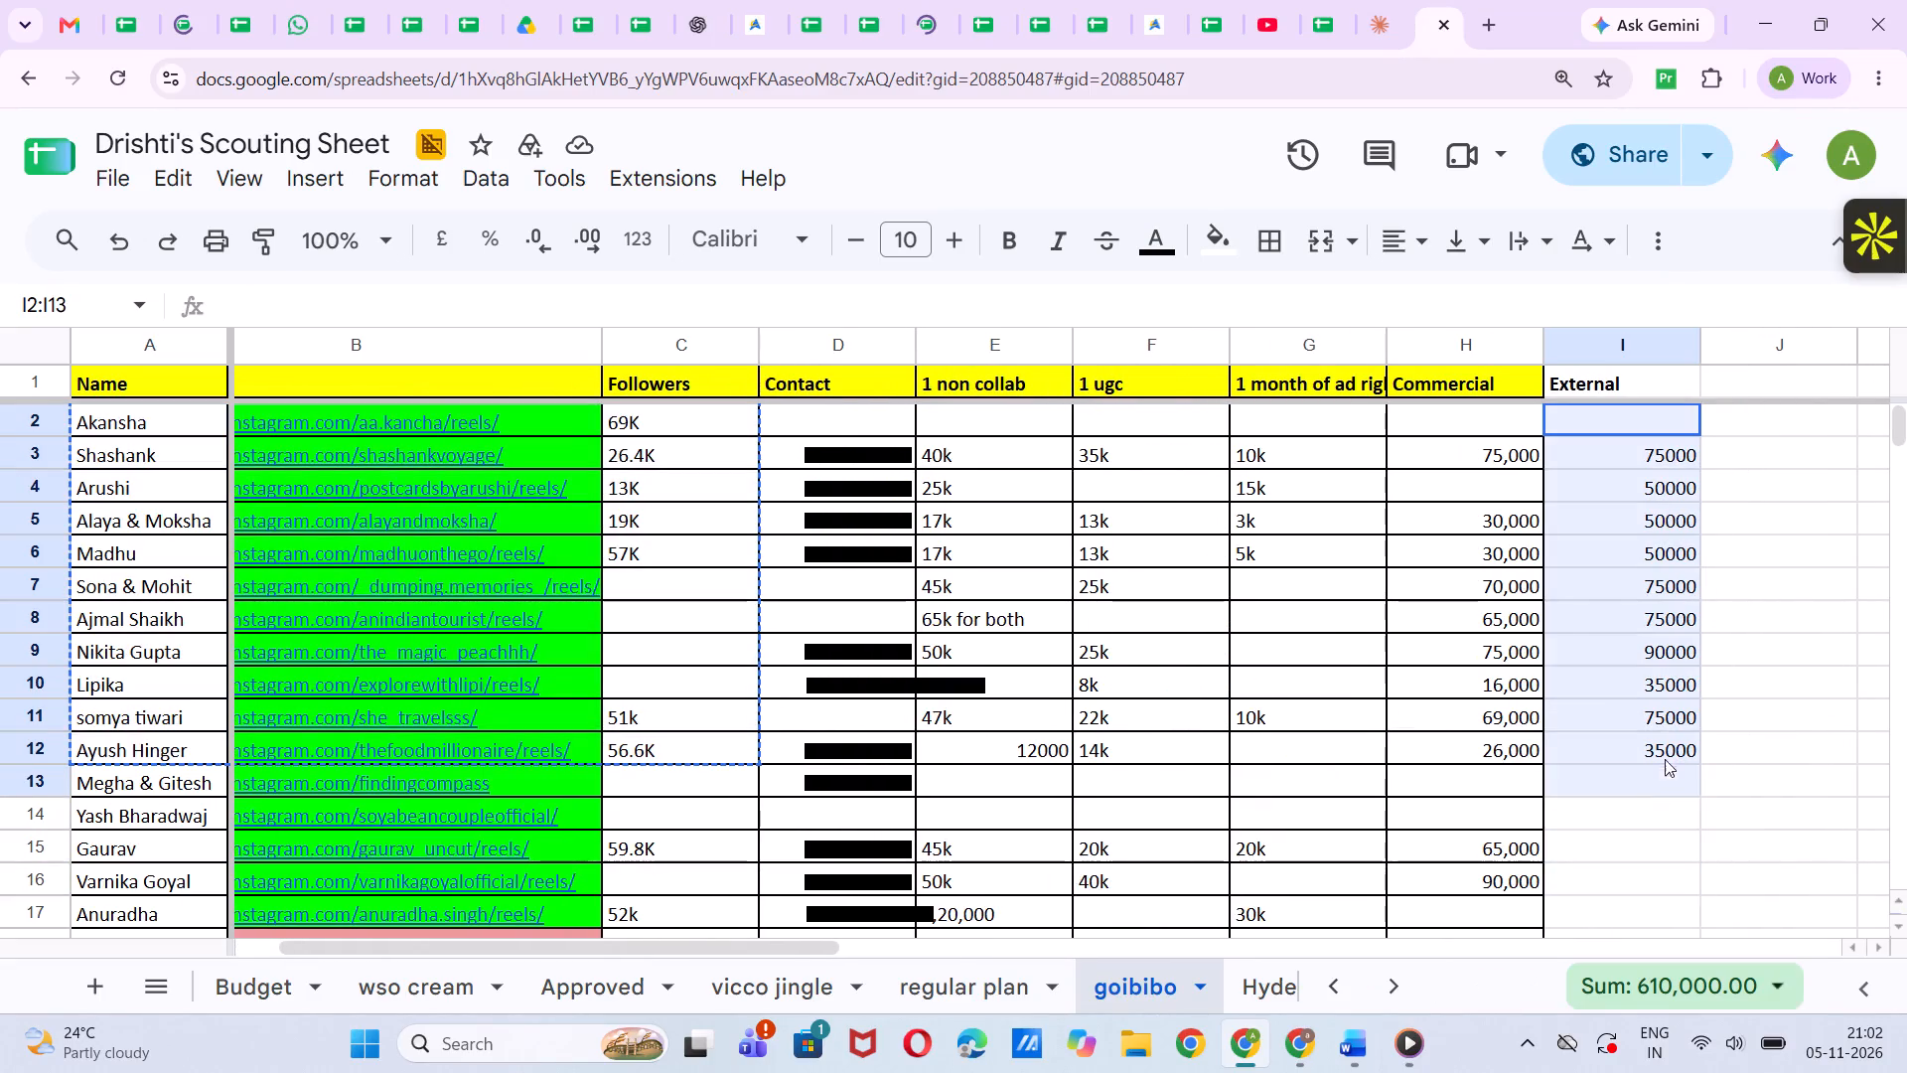
left_click_drag(1665, 759, 1665, 750)
key("ctrl+c")
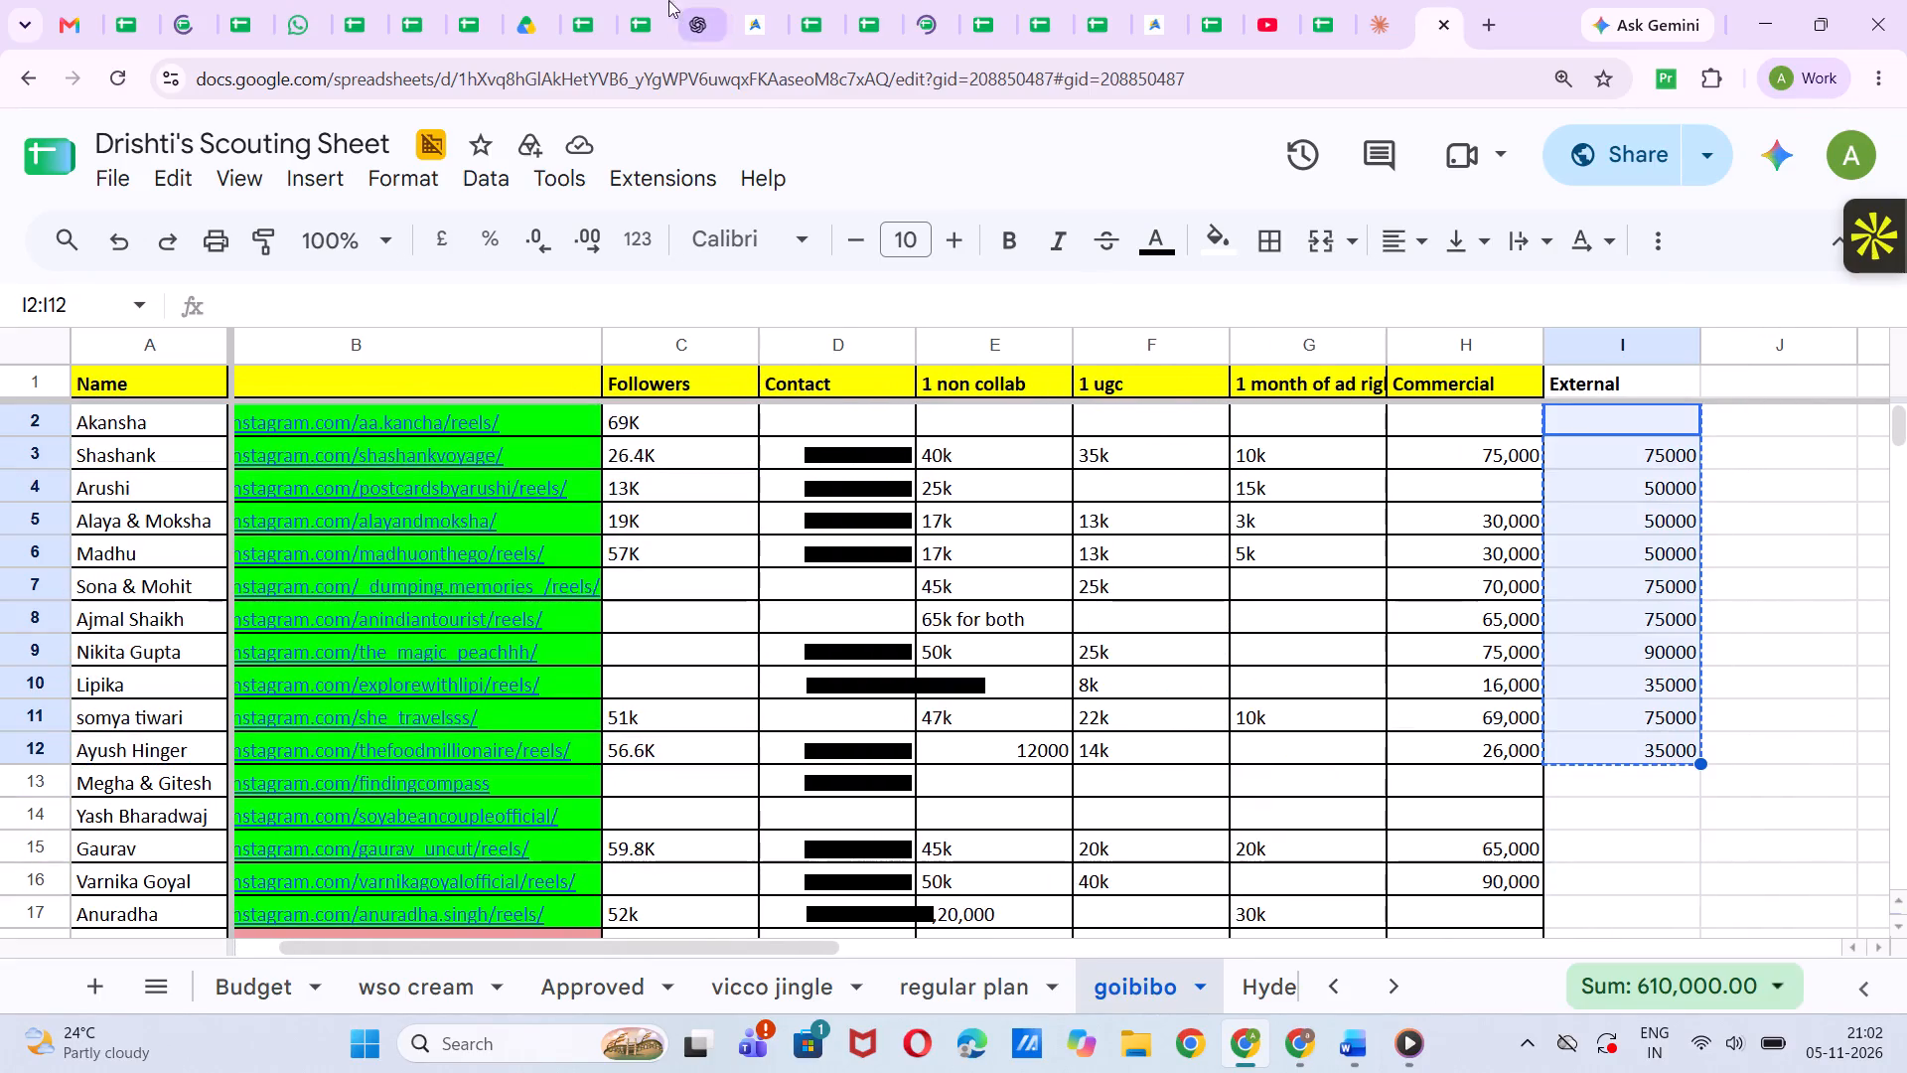
left_click(573, 0)
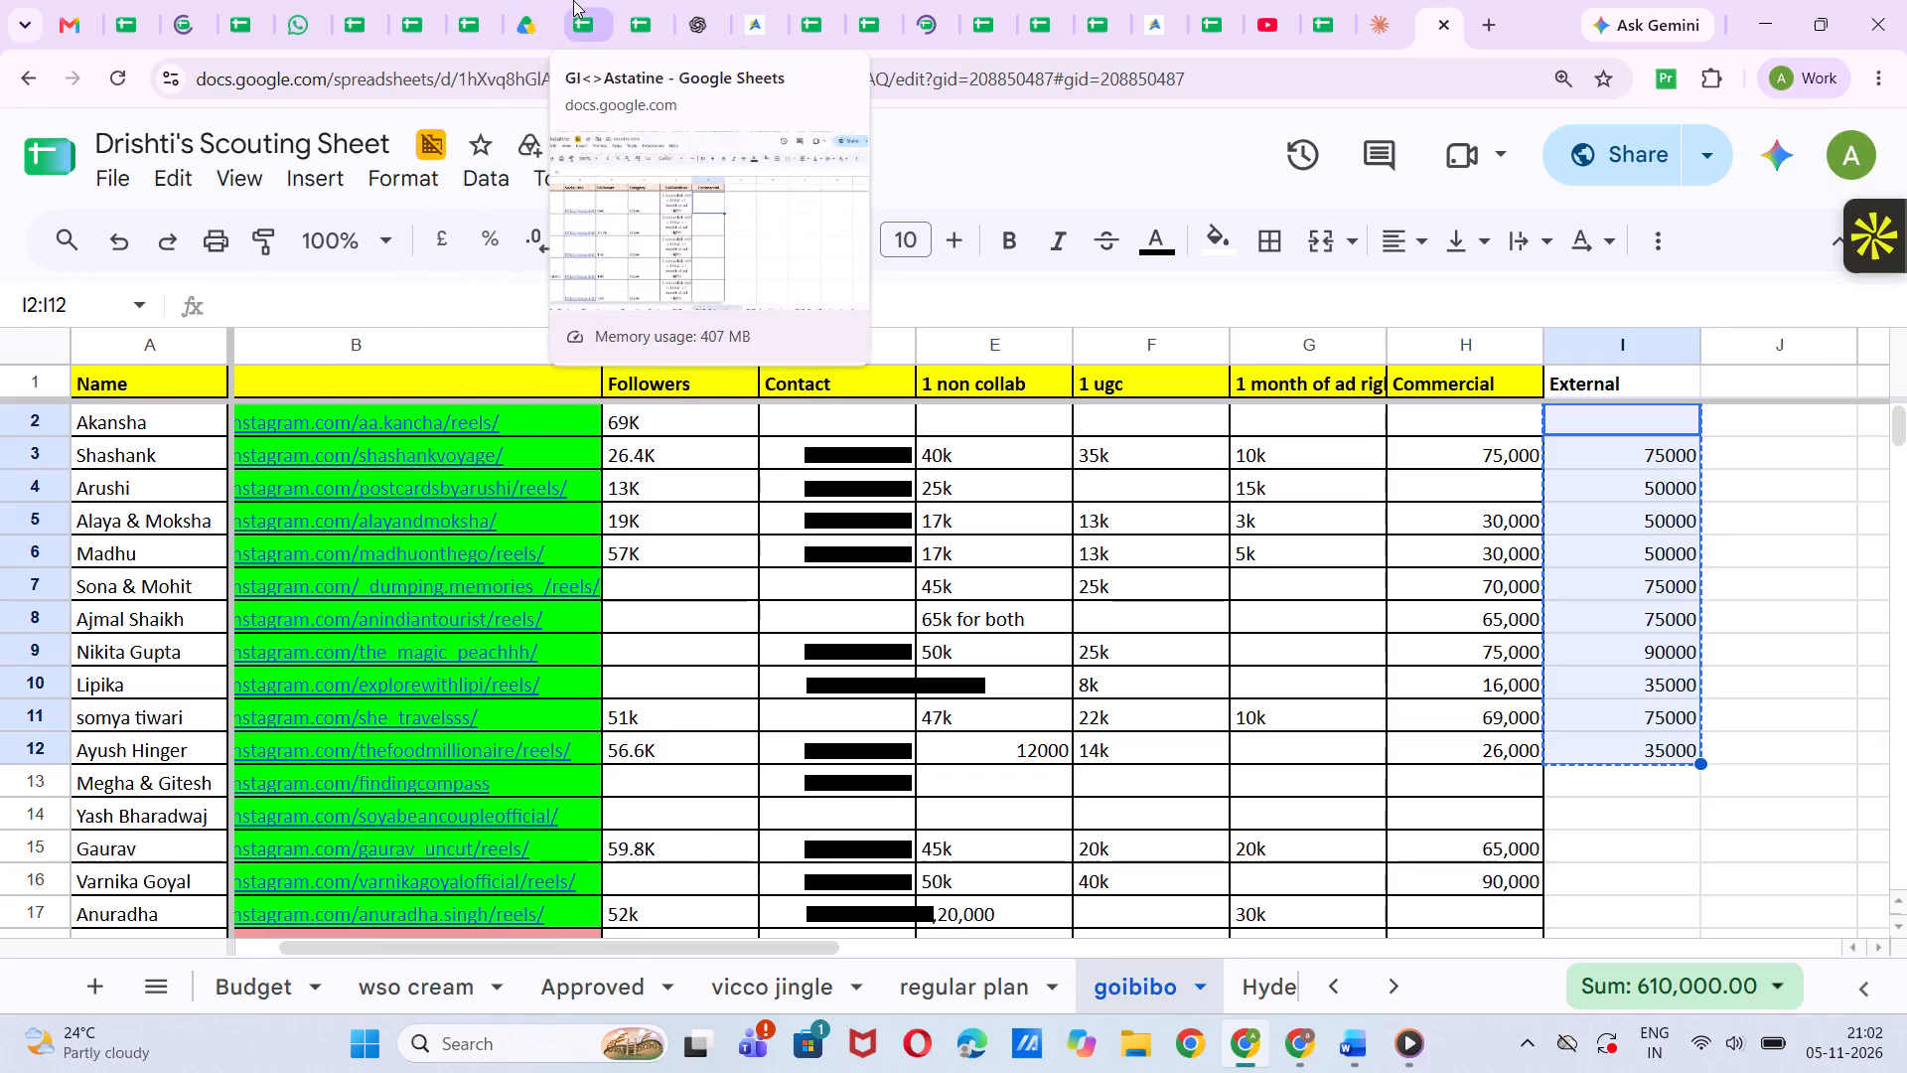
key("ctrl+v")
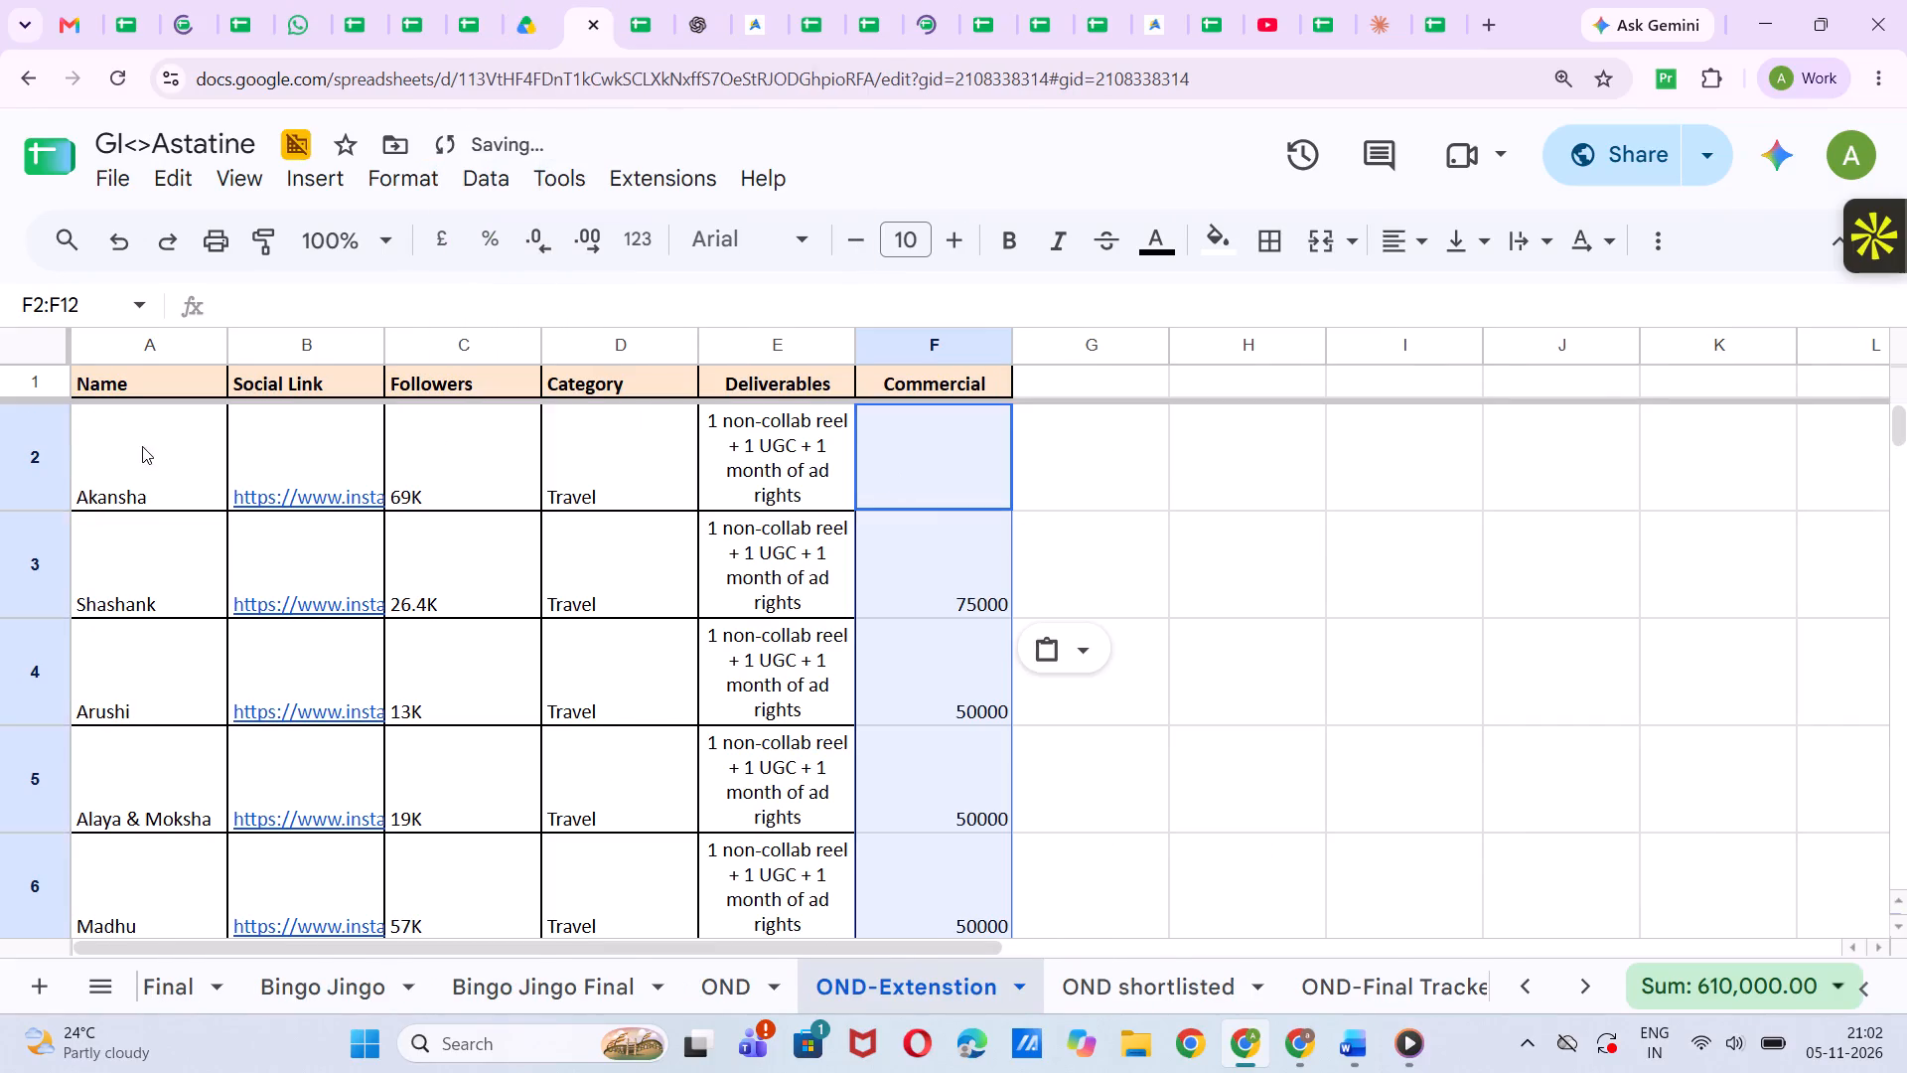
Delete Akansha's row, row 2, from the OND-Extenstion sheet after checking her entry in Drishti's goibibo sheet.
right_click(0, 456)
left_click(924, 451)
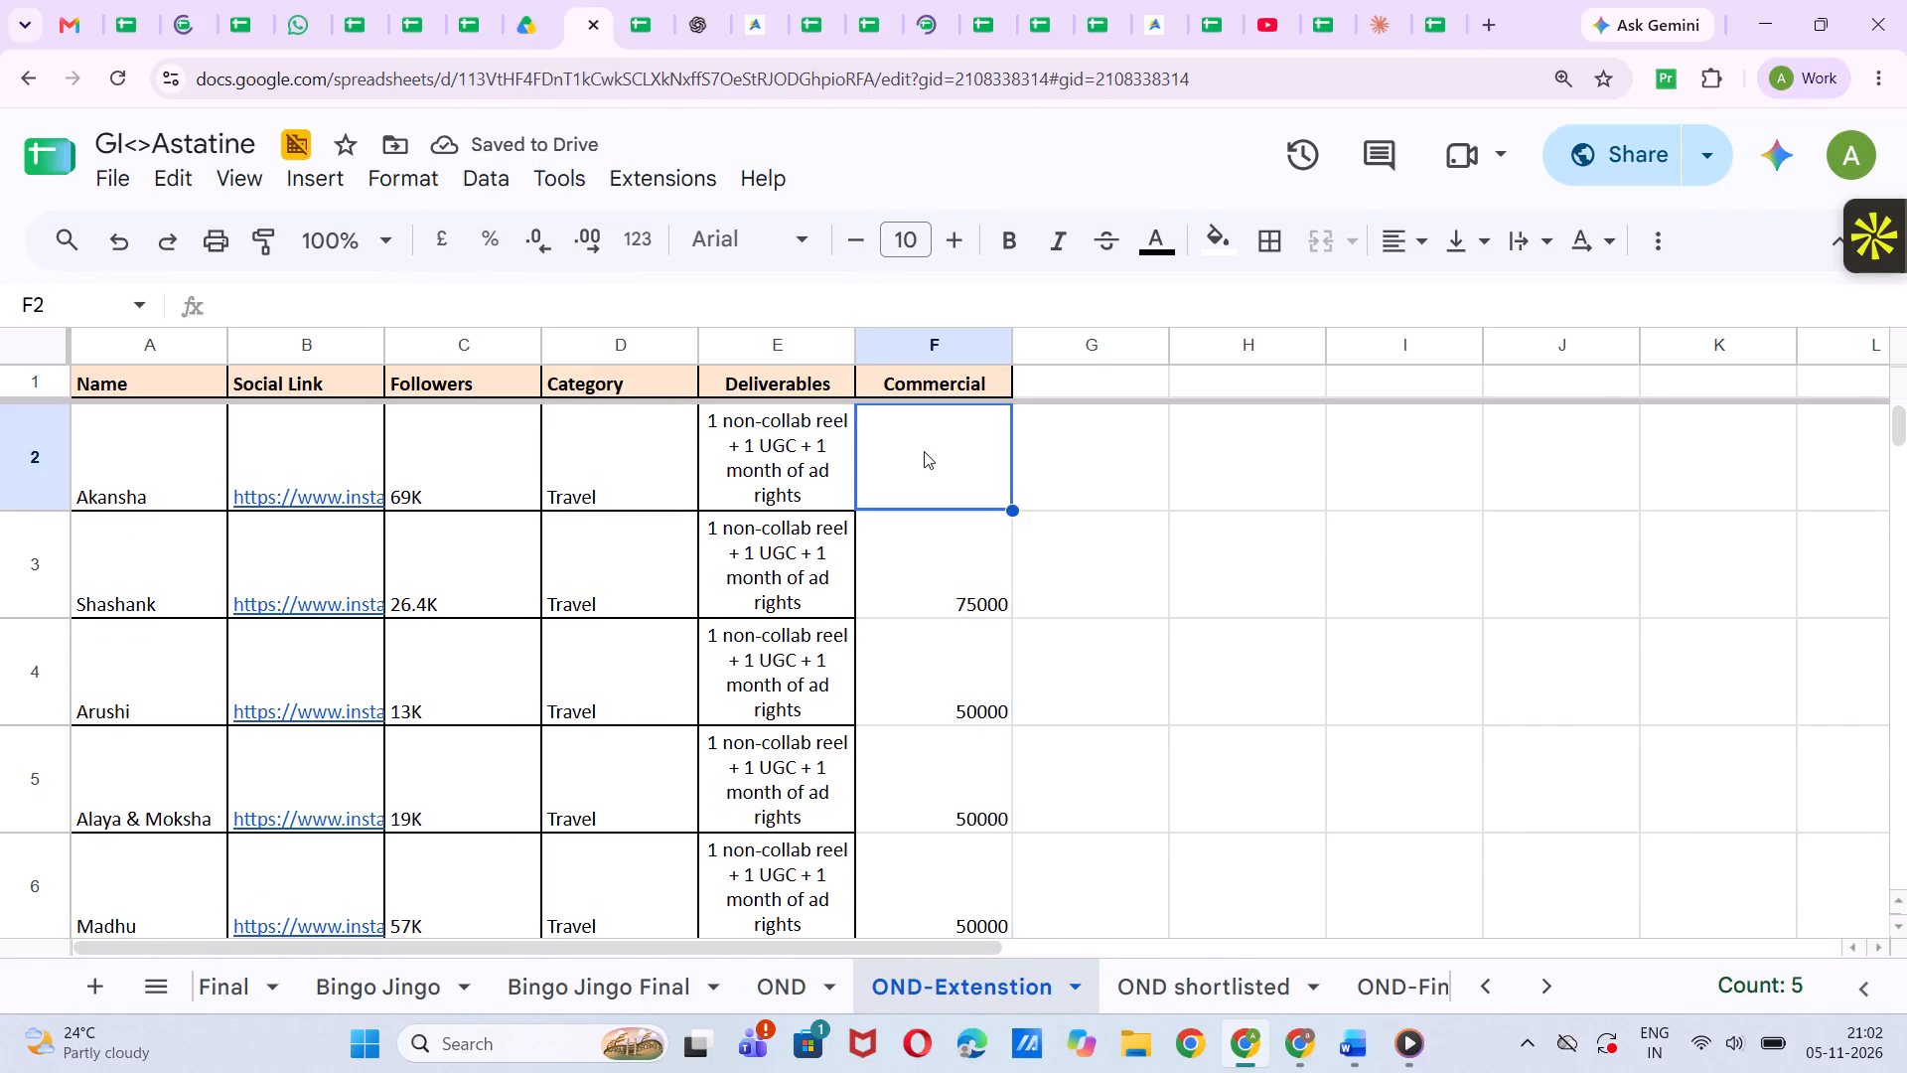
left_click(1445, 0)
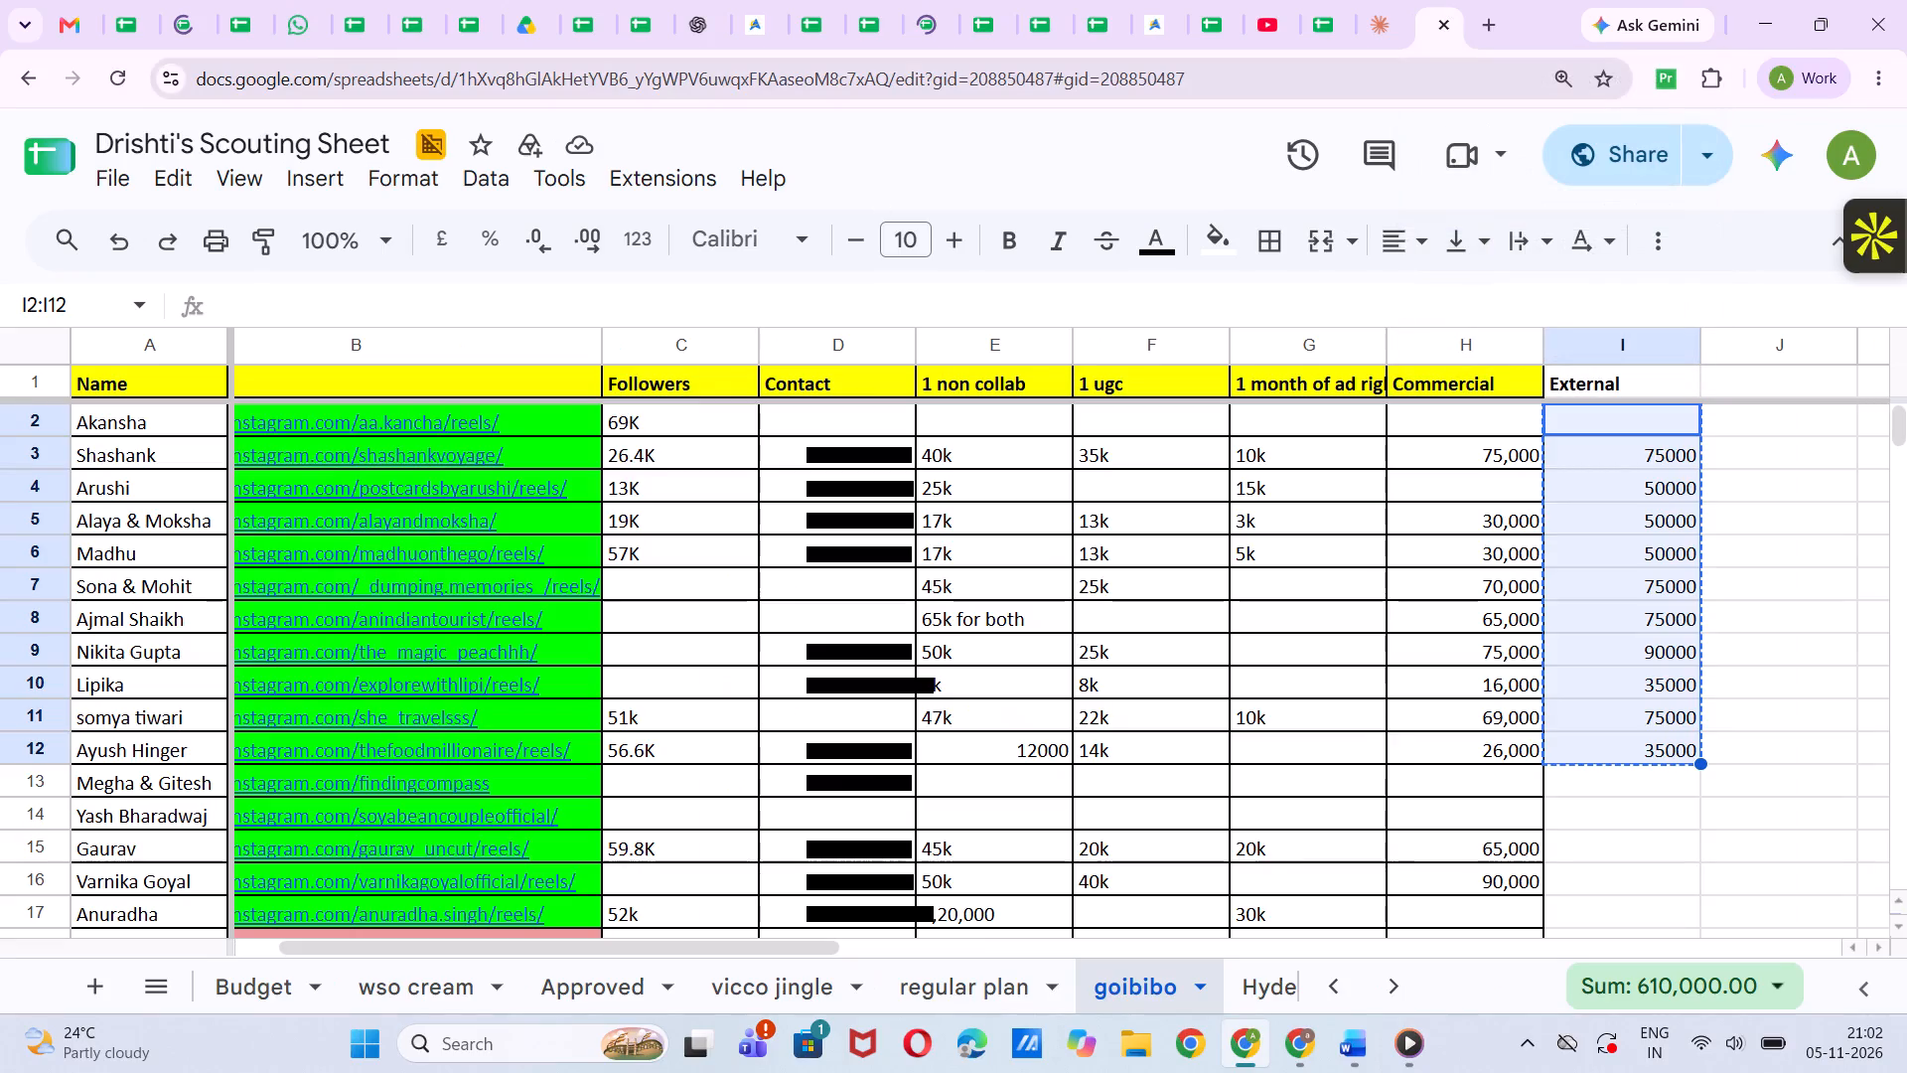
left_click(607, 0)
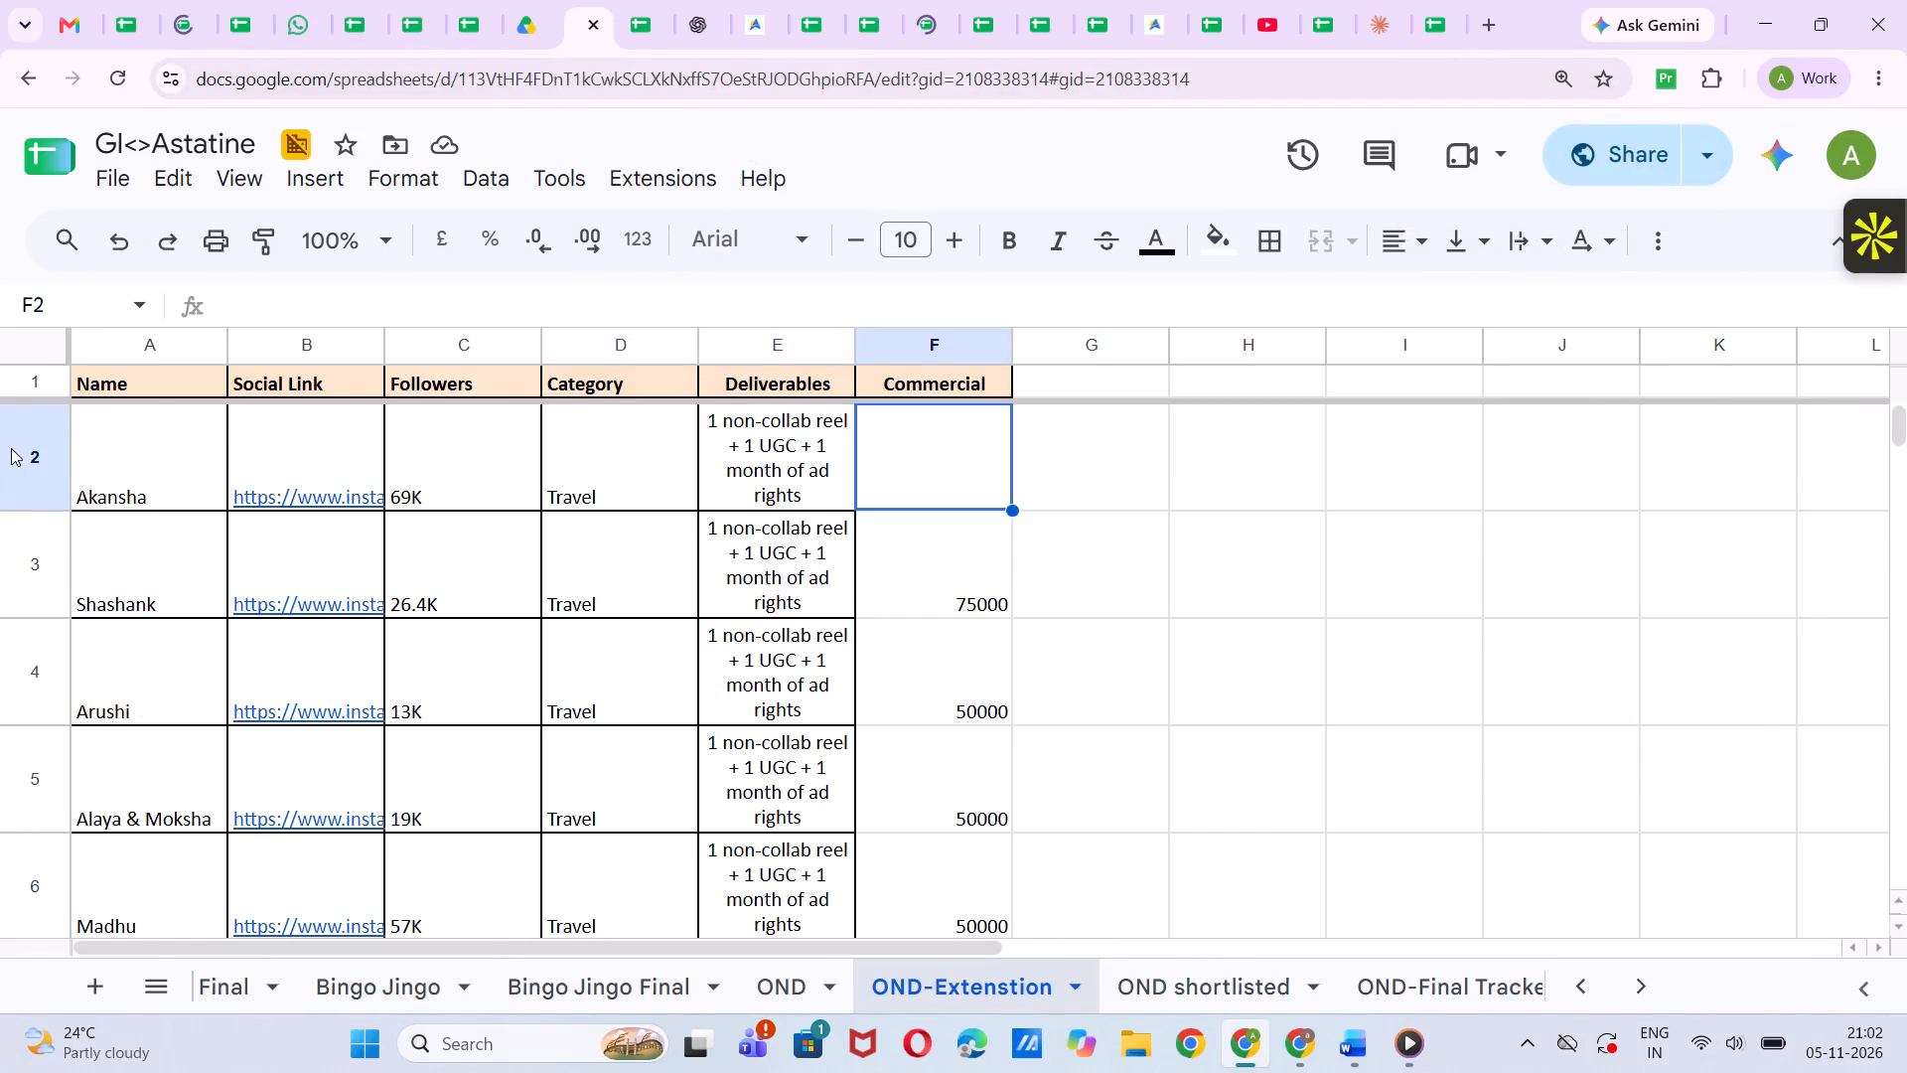
right_click(11, 448)
left_click(199, 579)
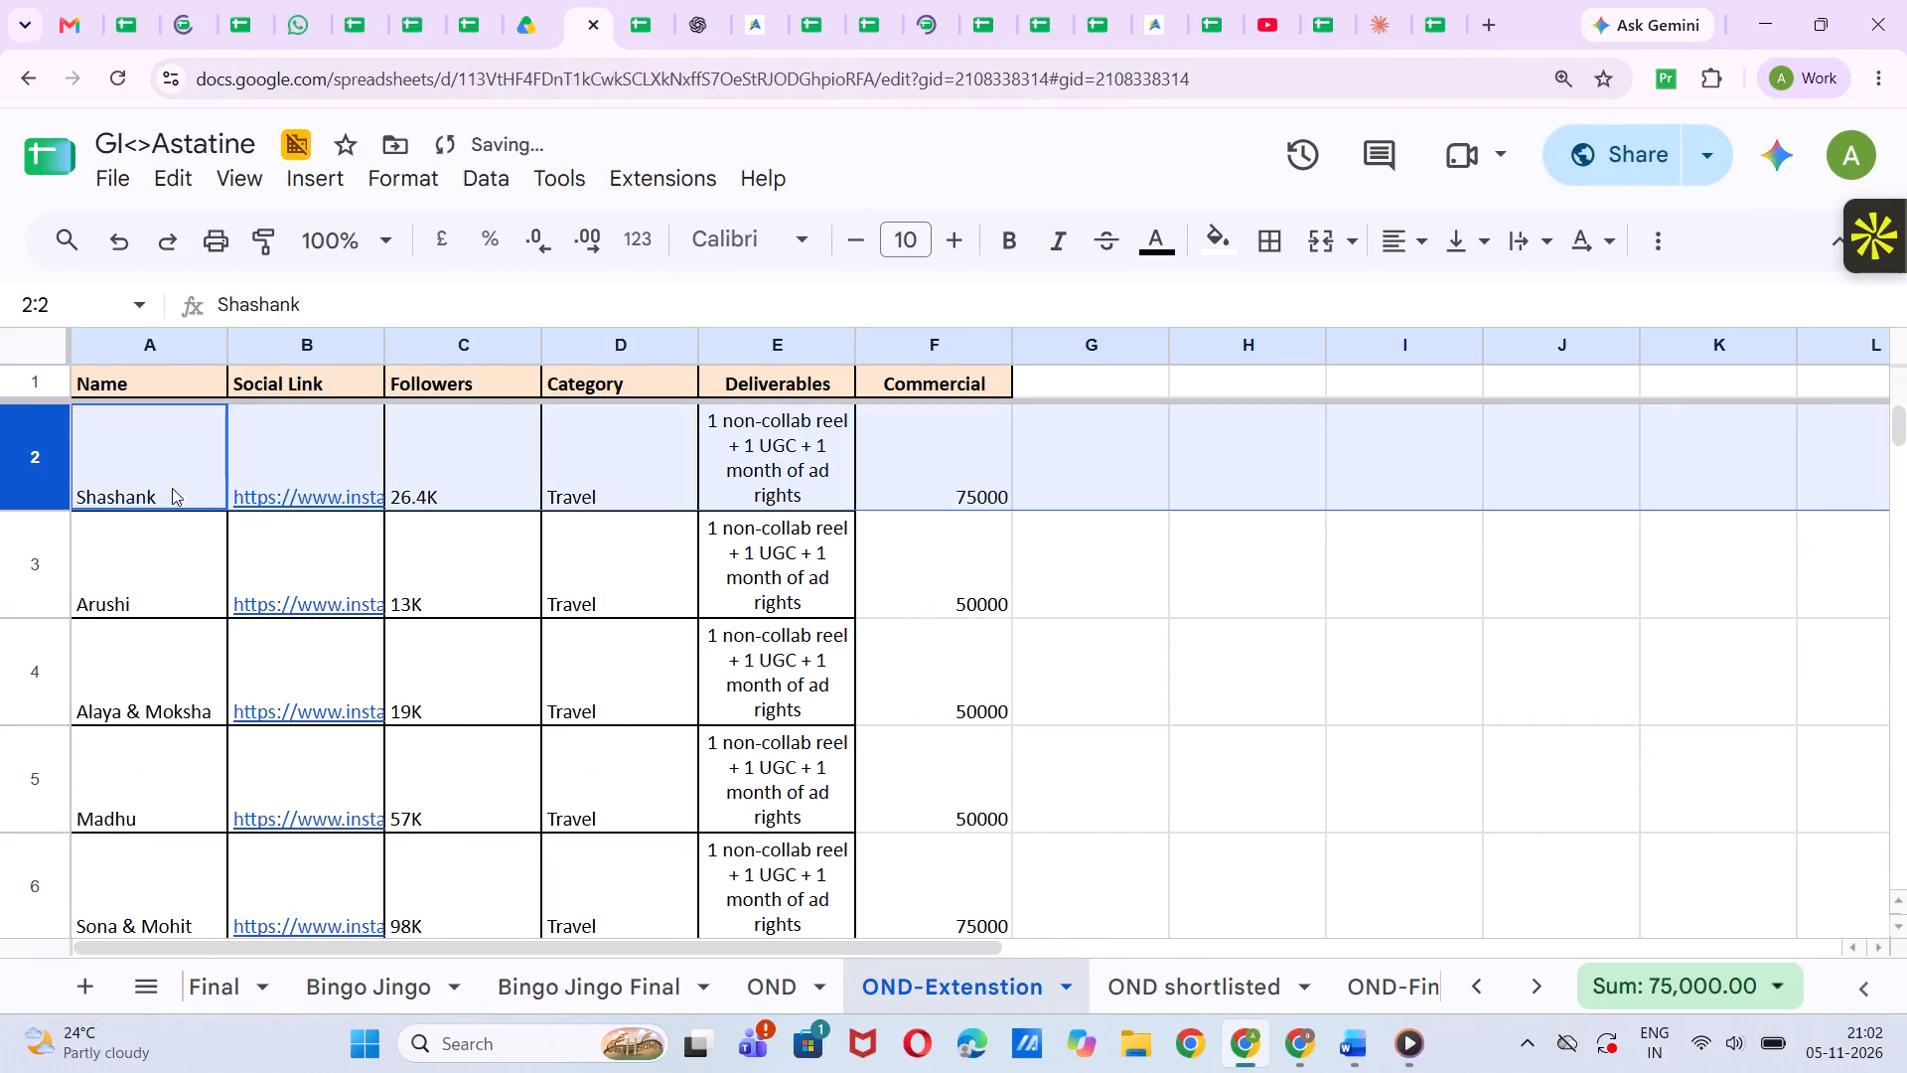
Apply all borders to the whole creator table A1:F11, including the Commercial column.
left_click_drag(172, 488, 205, 681)
scroll(205, 681, "up", 2)
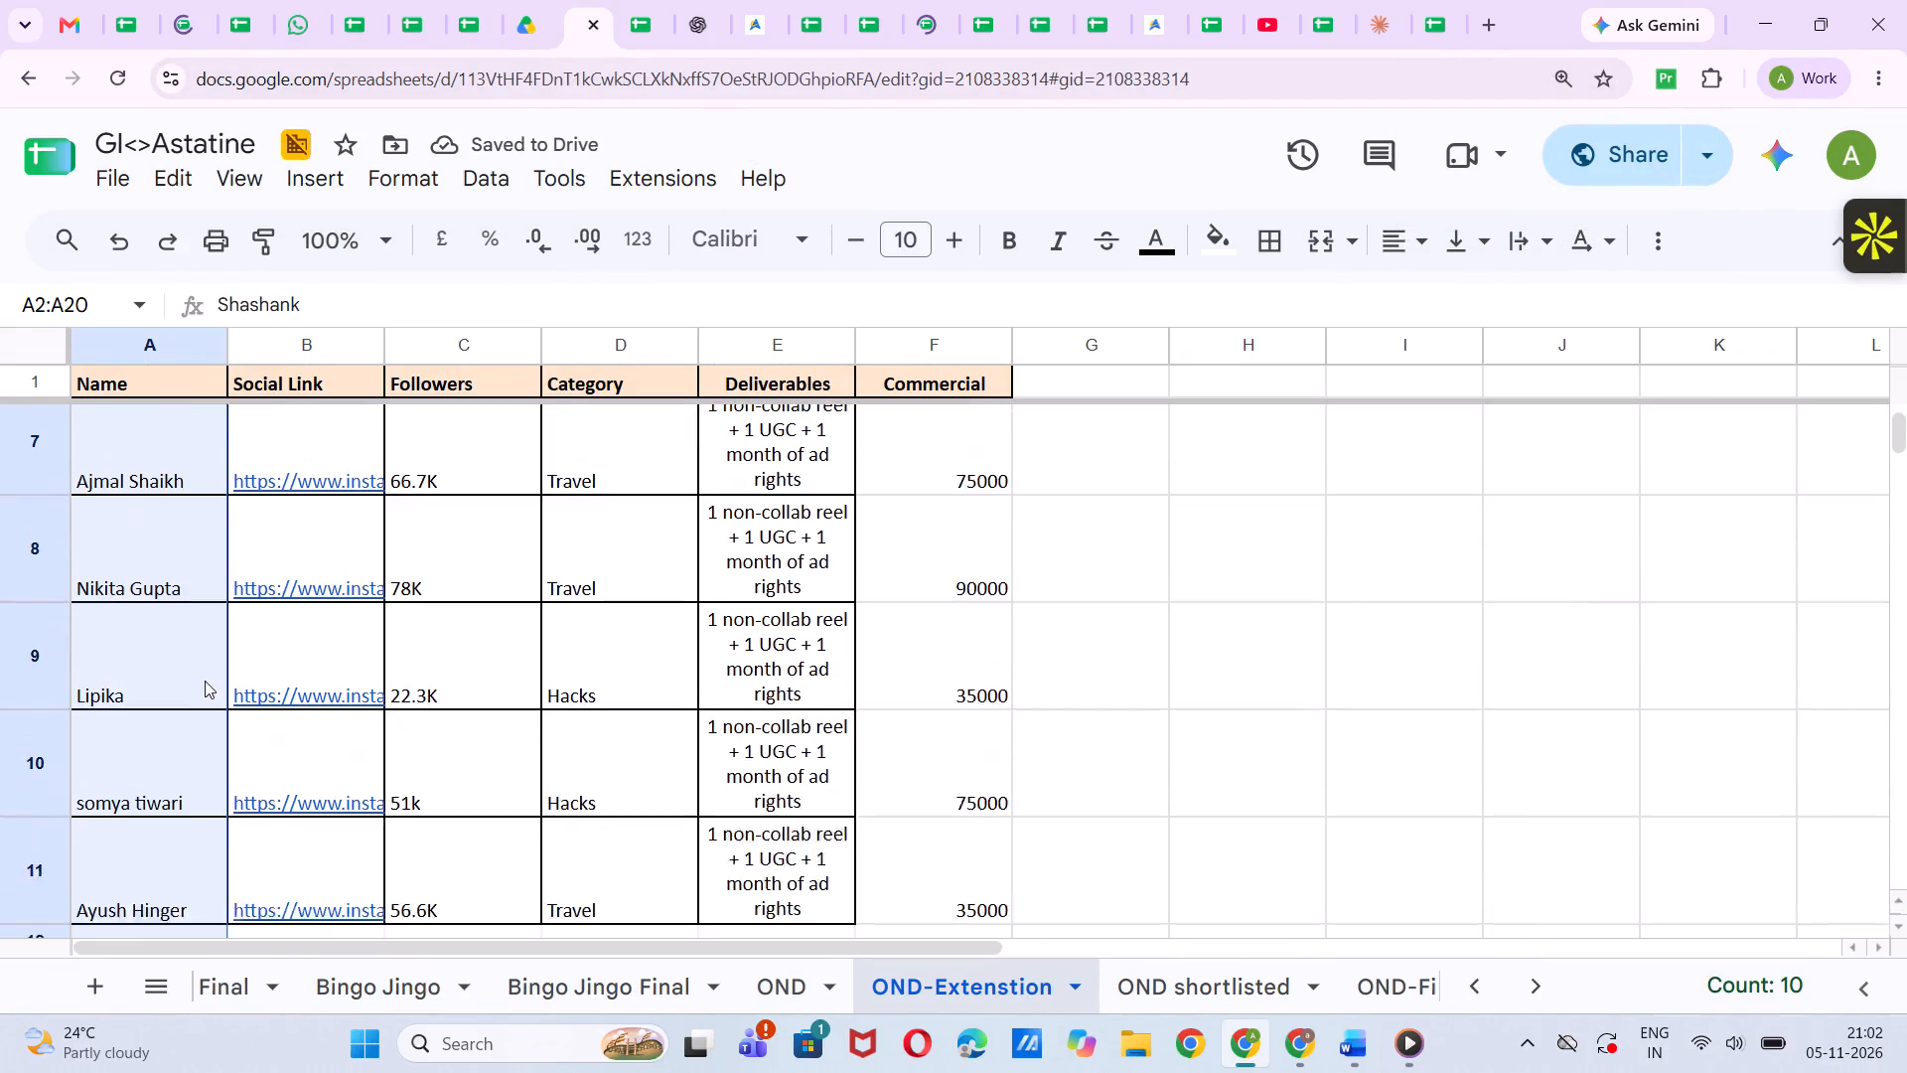
scroll(205, 681, "up", 2)
left_click(925, 896)
scroll(925, 896, "down", 1)
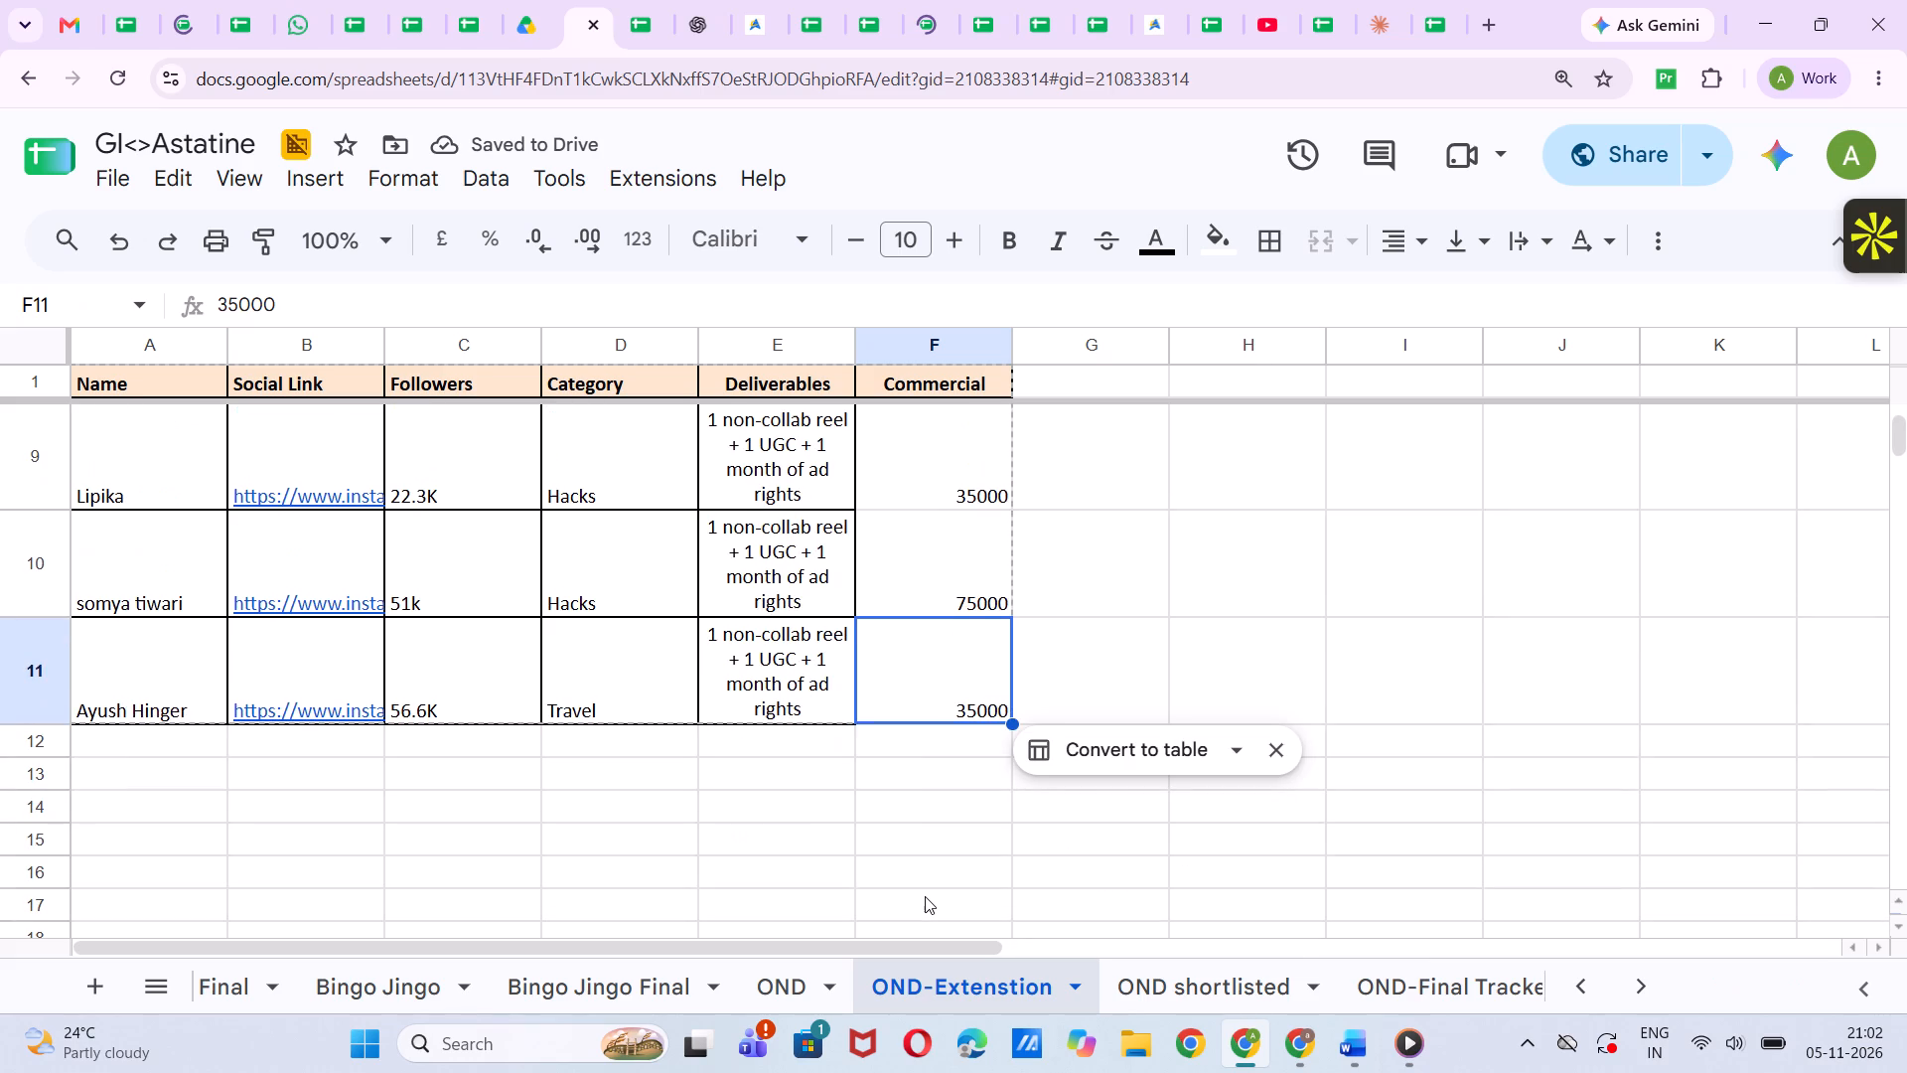
key("ctrl+a")
left_click(1276, 239)
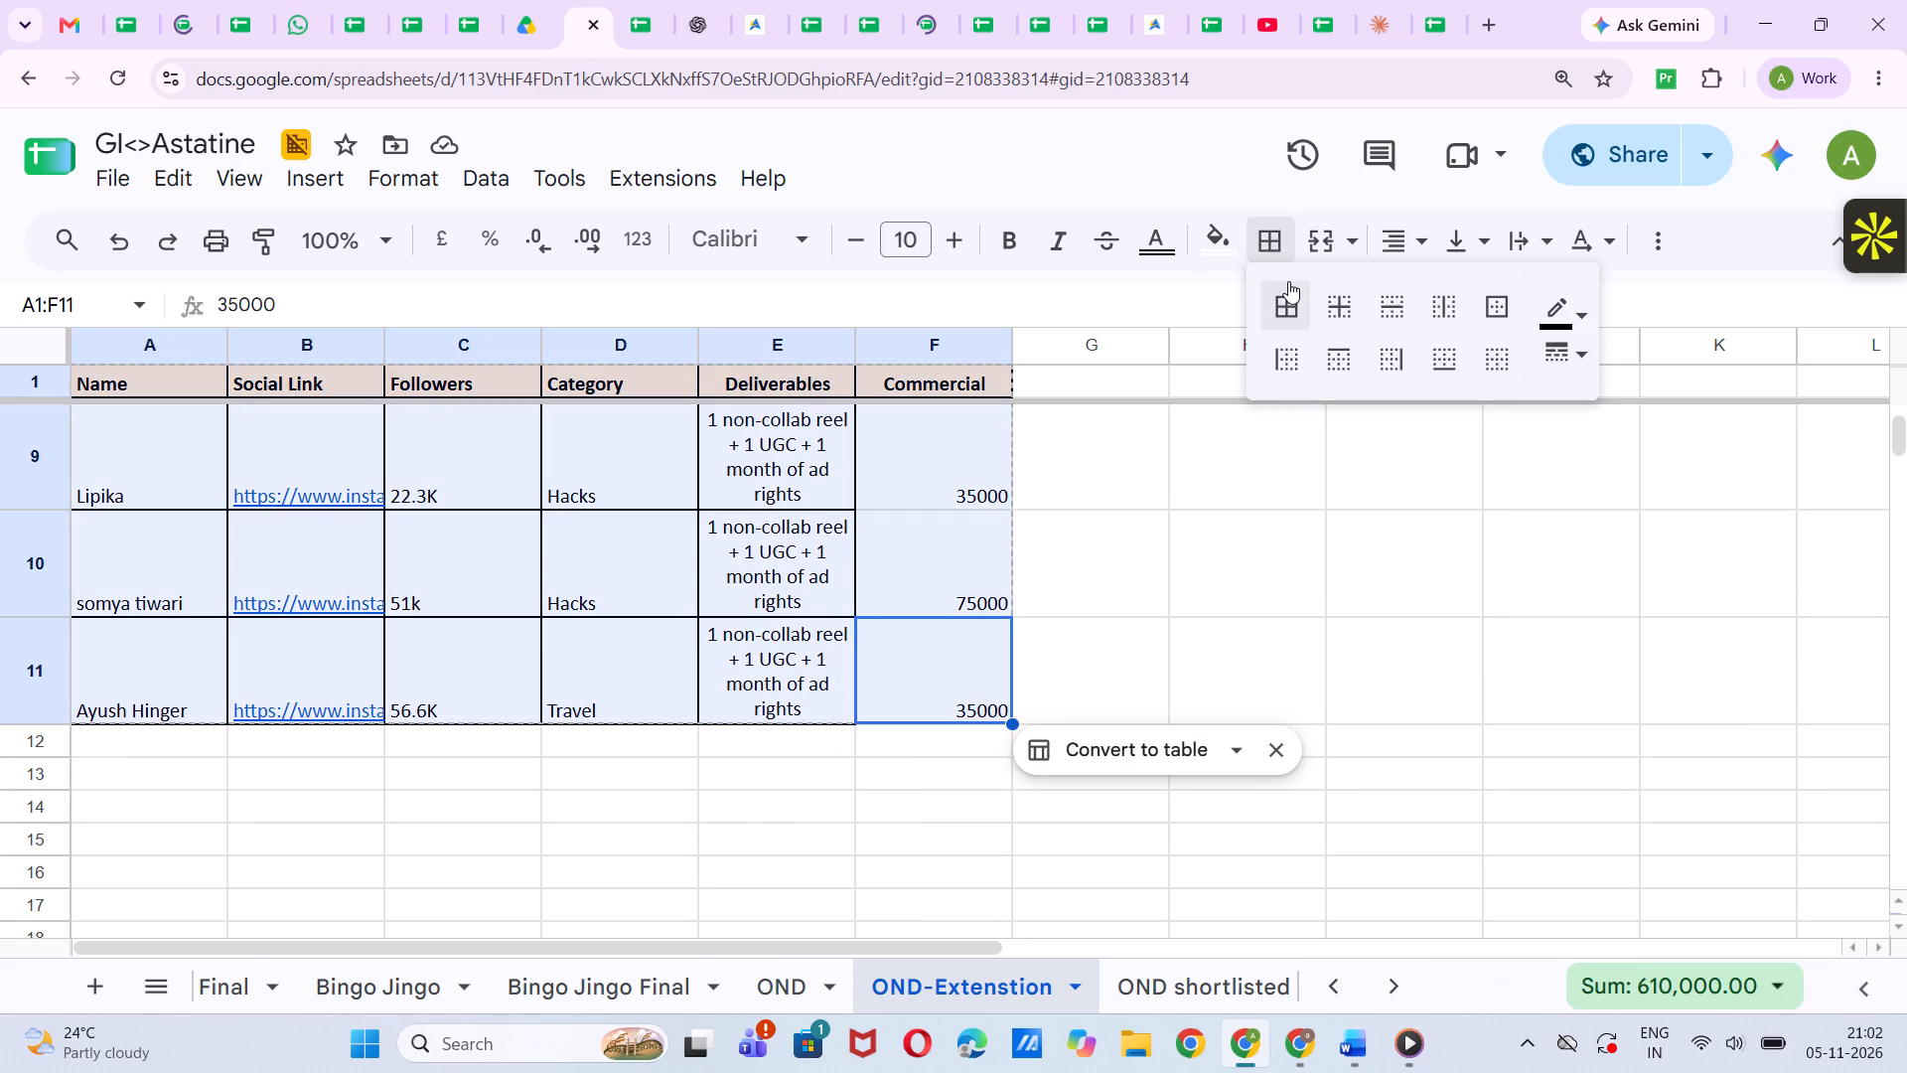
left_click(1281, 299)
scroll(993, 527, "up", 6)
Insert one column between Category and Deliverables.
left_click(836, 505)
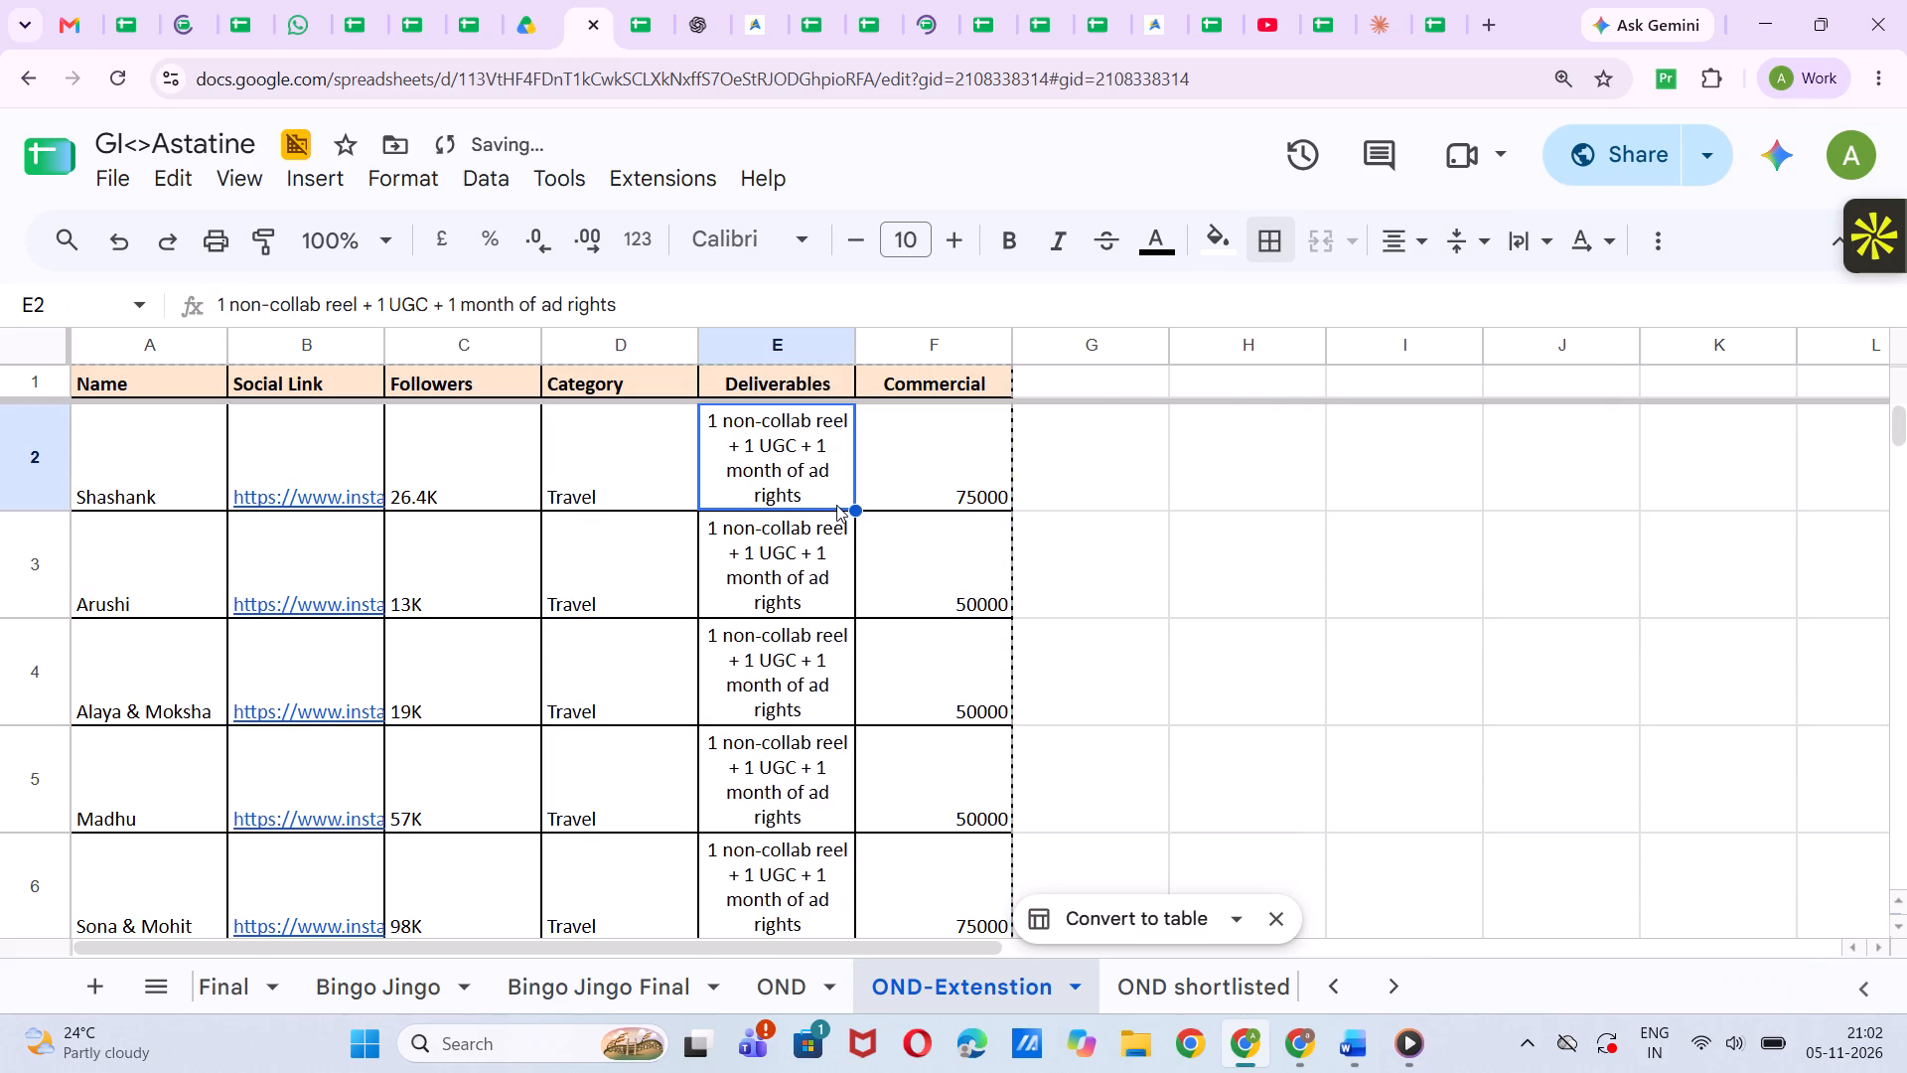
right_click(599, 343)
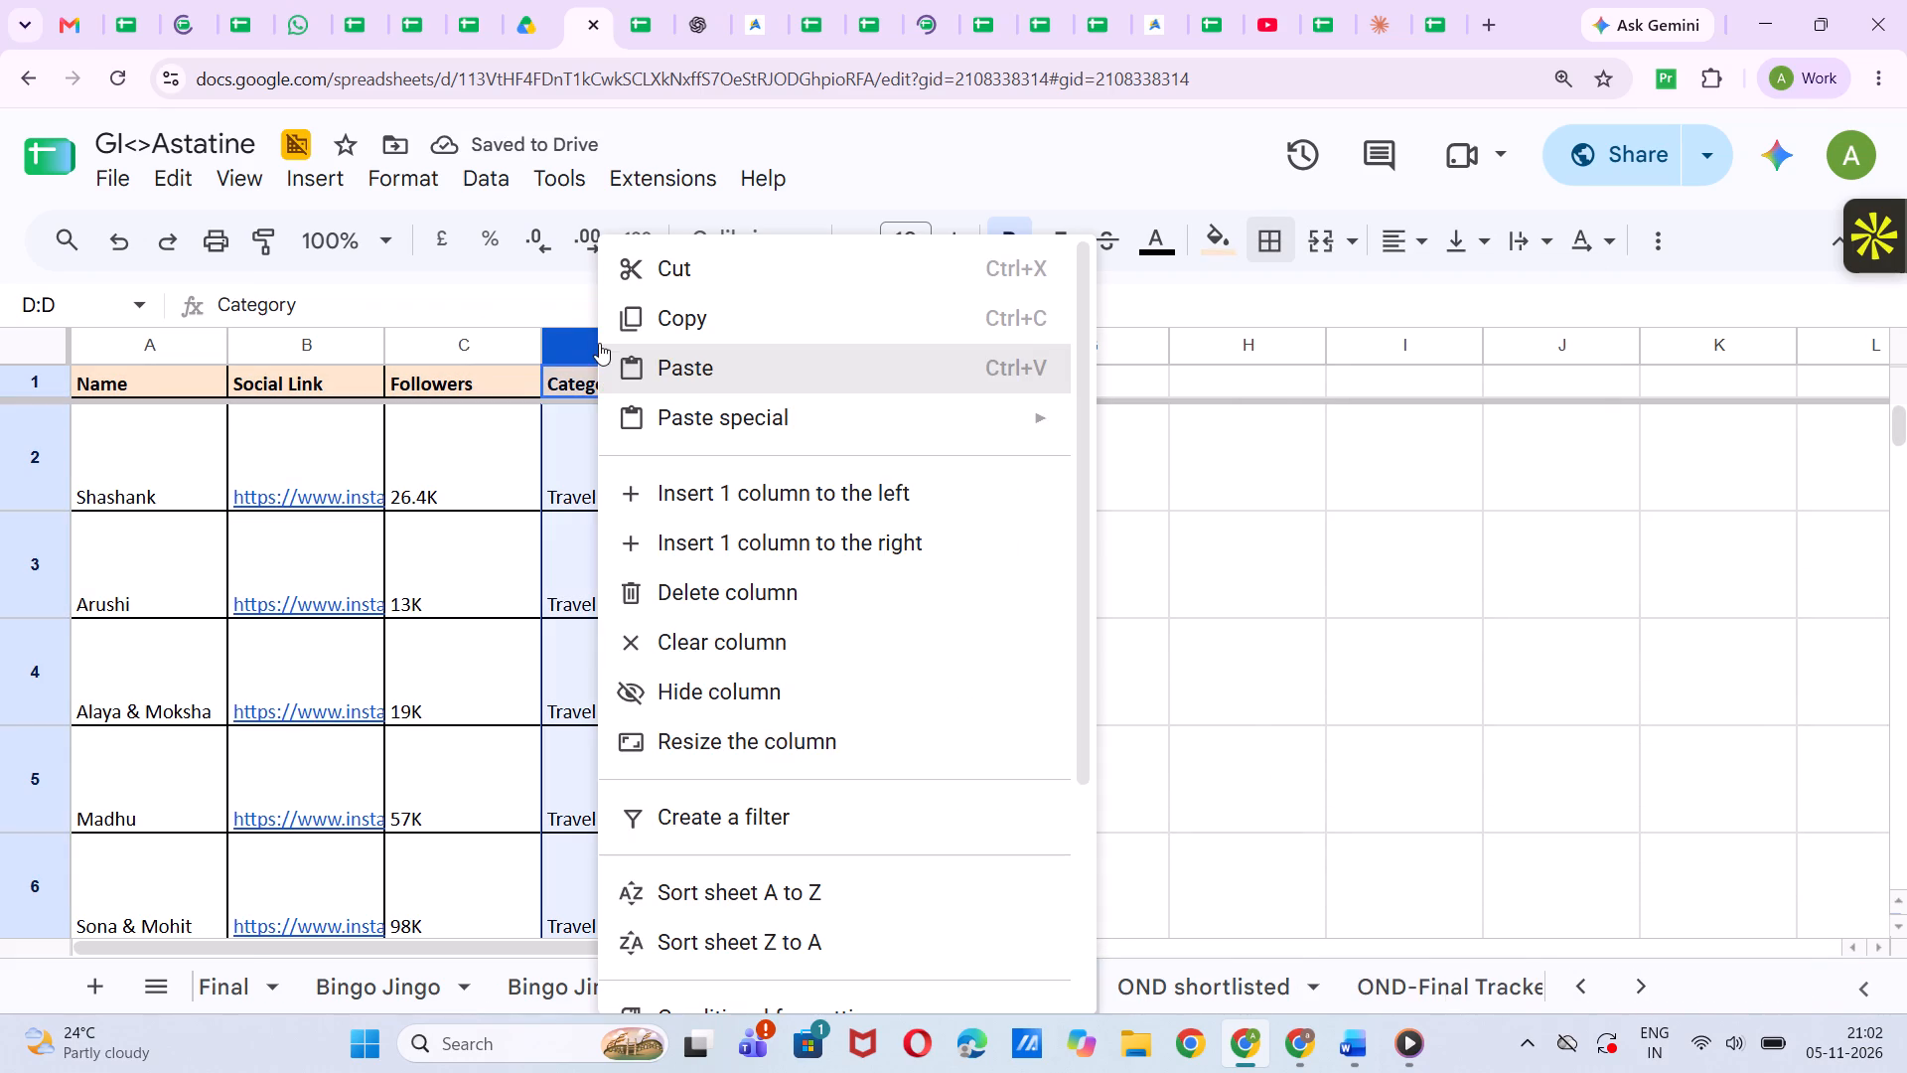
left_click(765, 545)
left_click(289, 422)
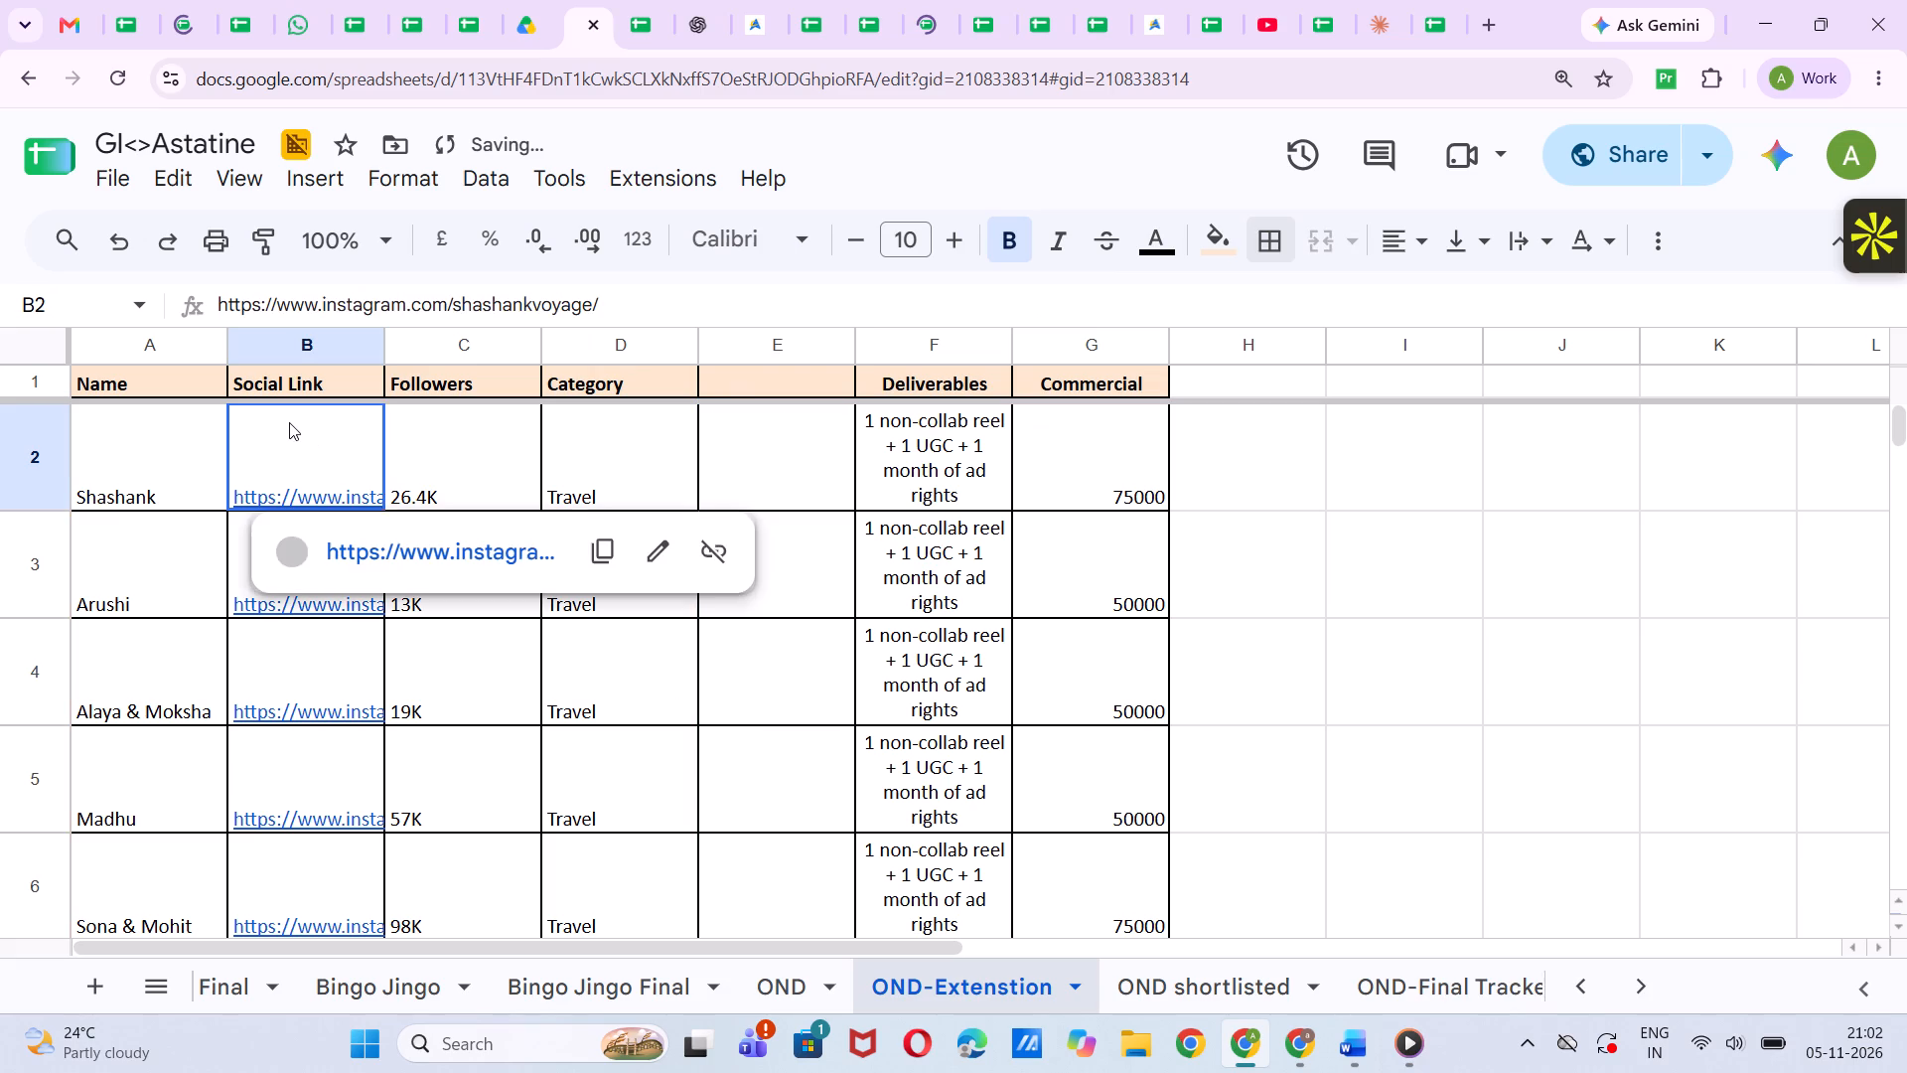
key("alt+Return")
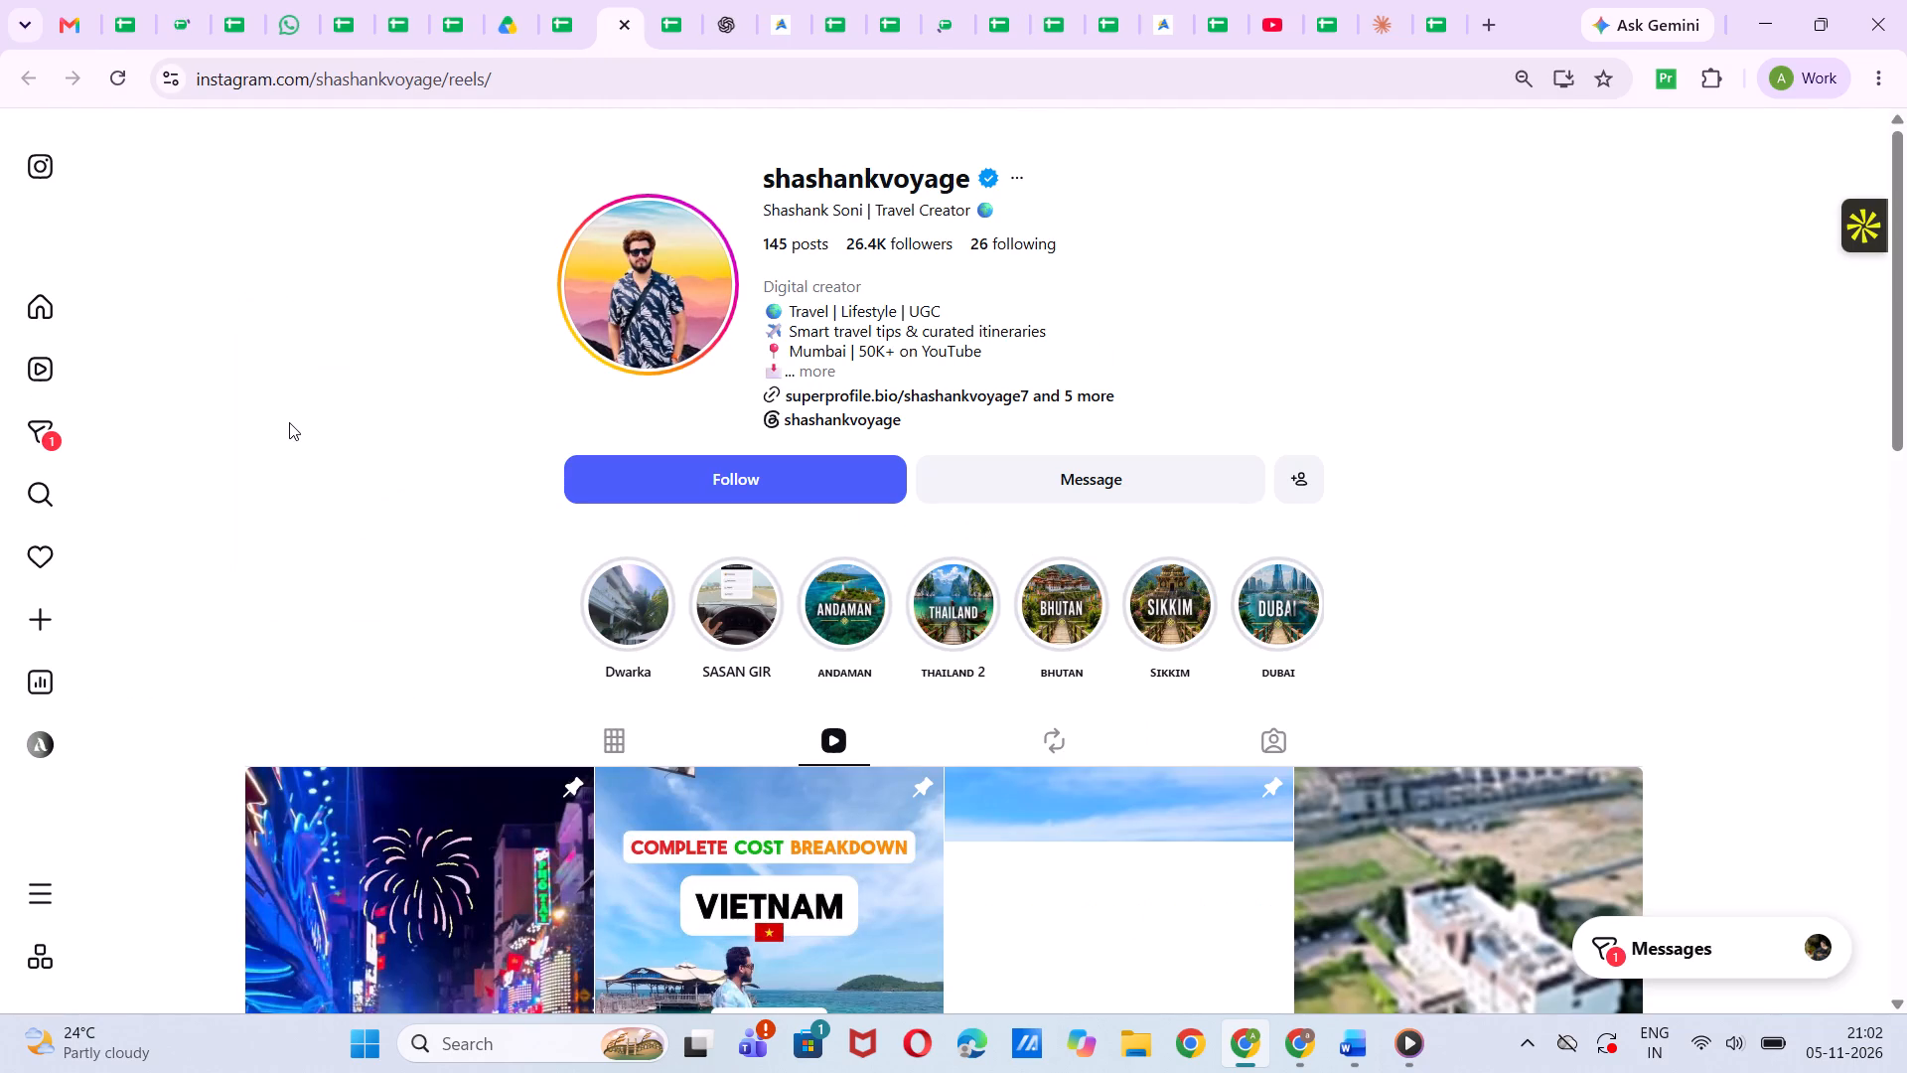
left_click(625, 28)
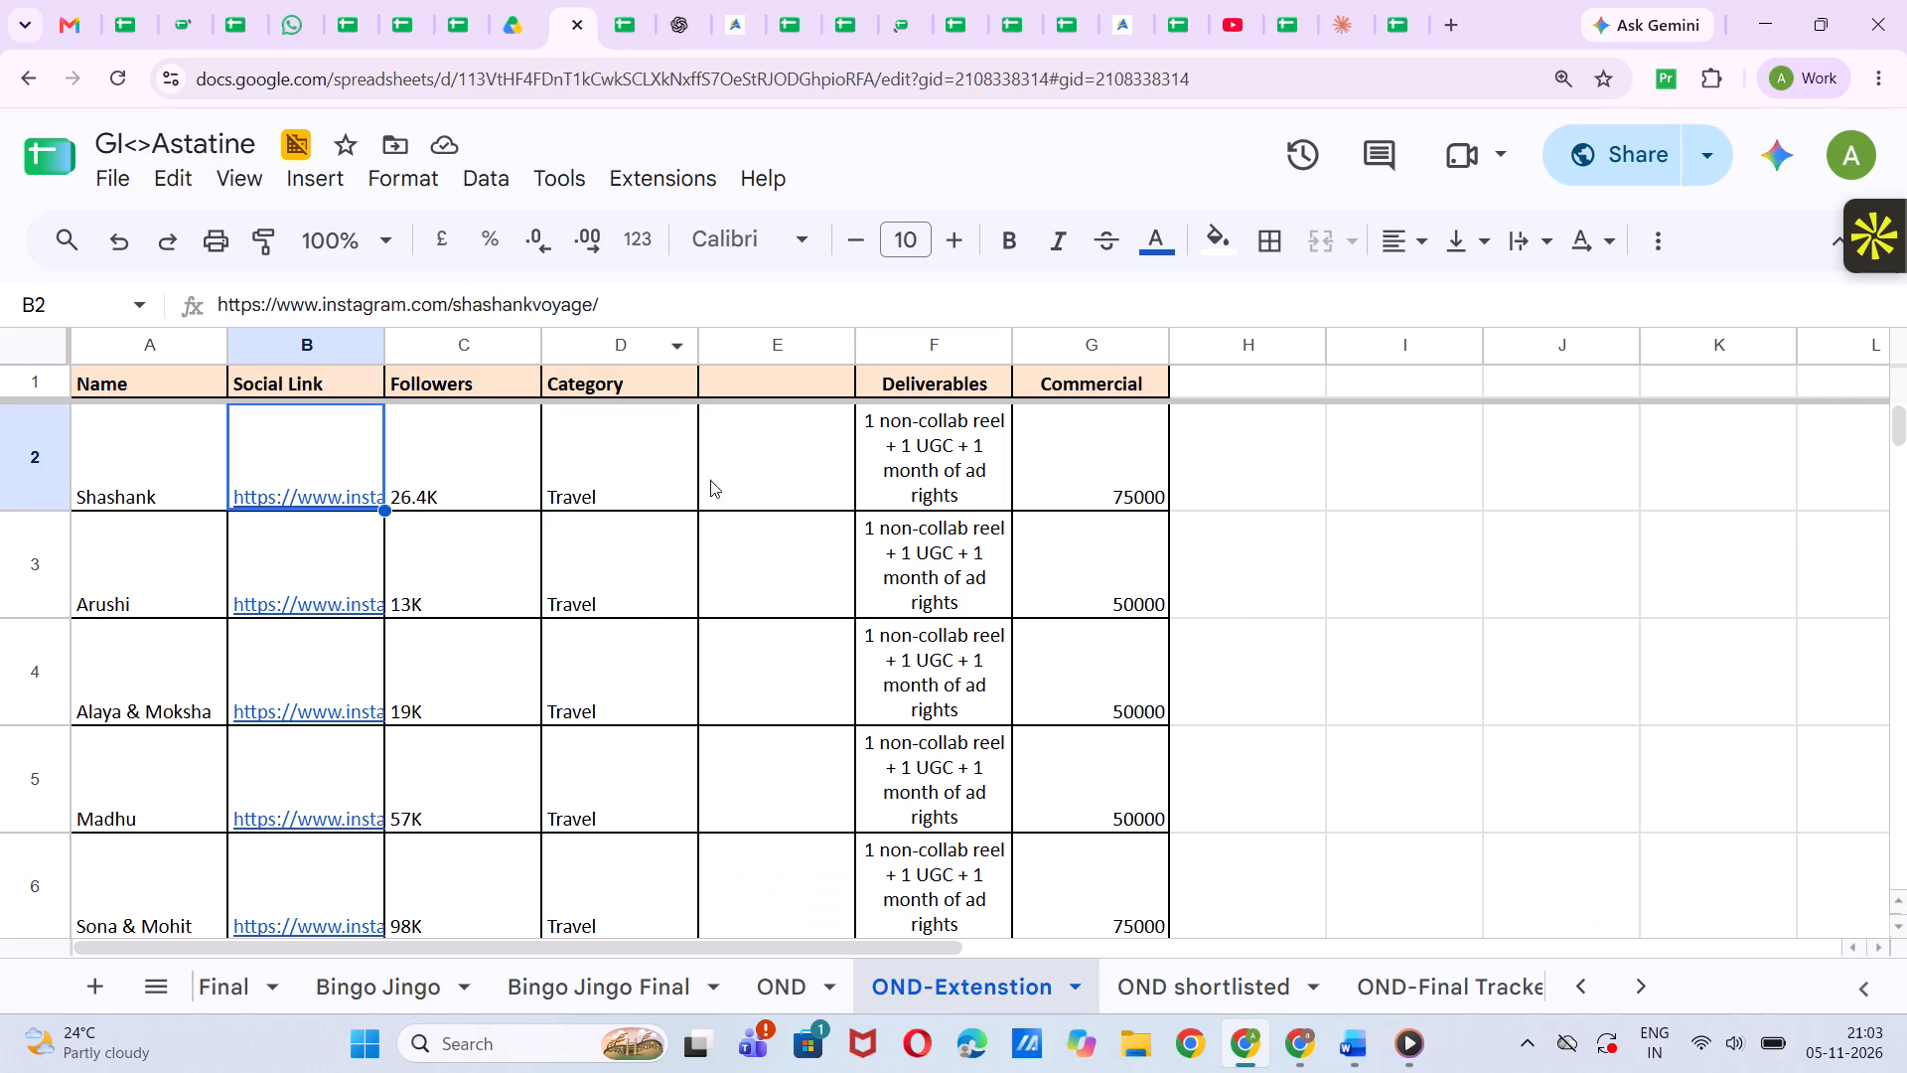
left_click(717, 463)
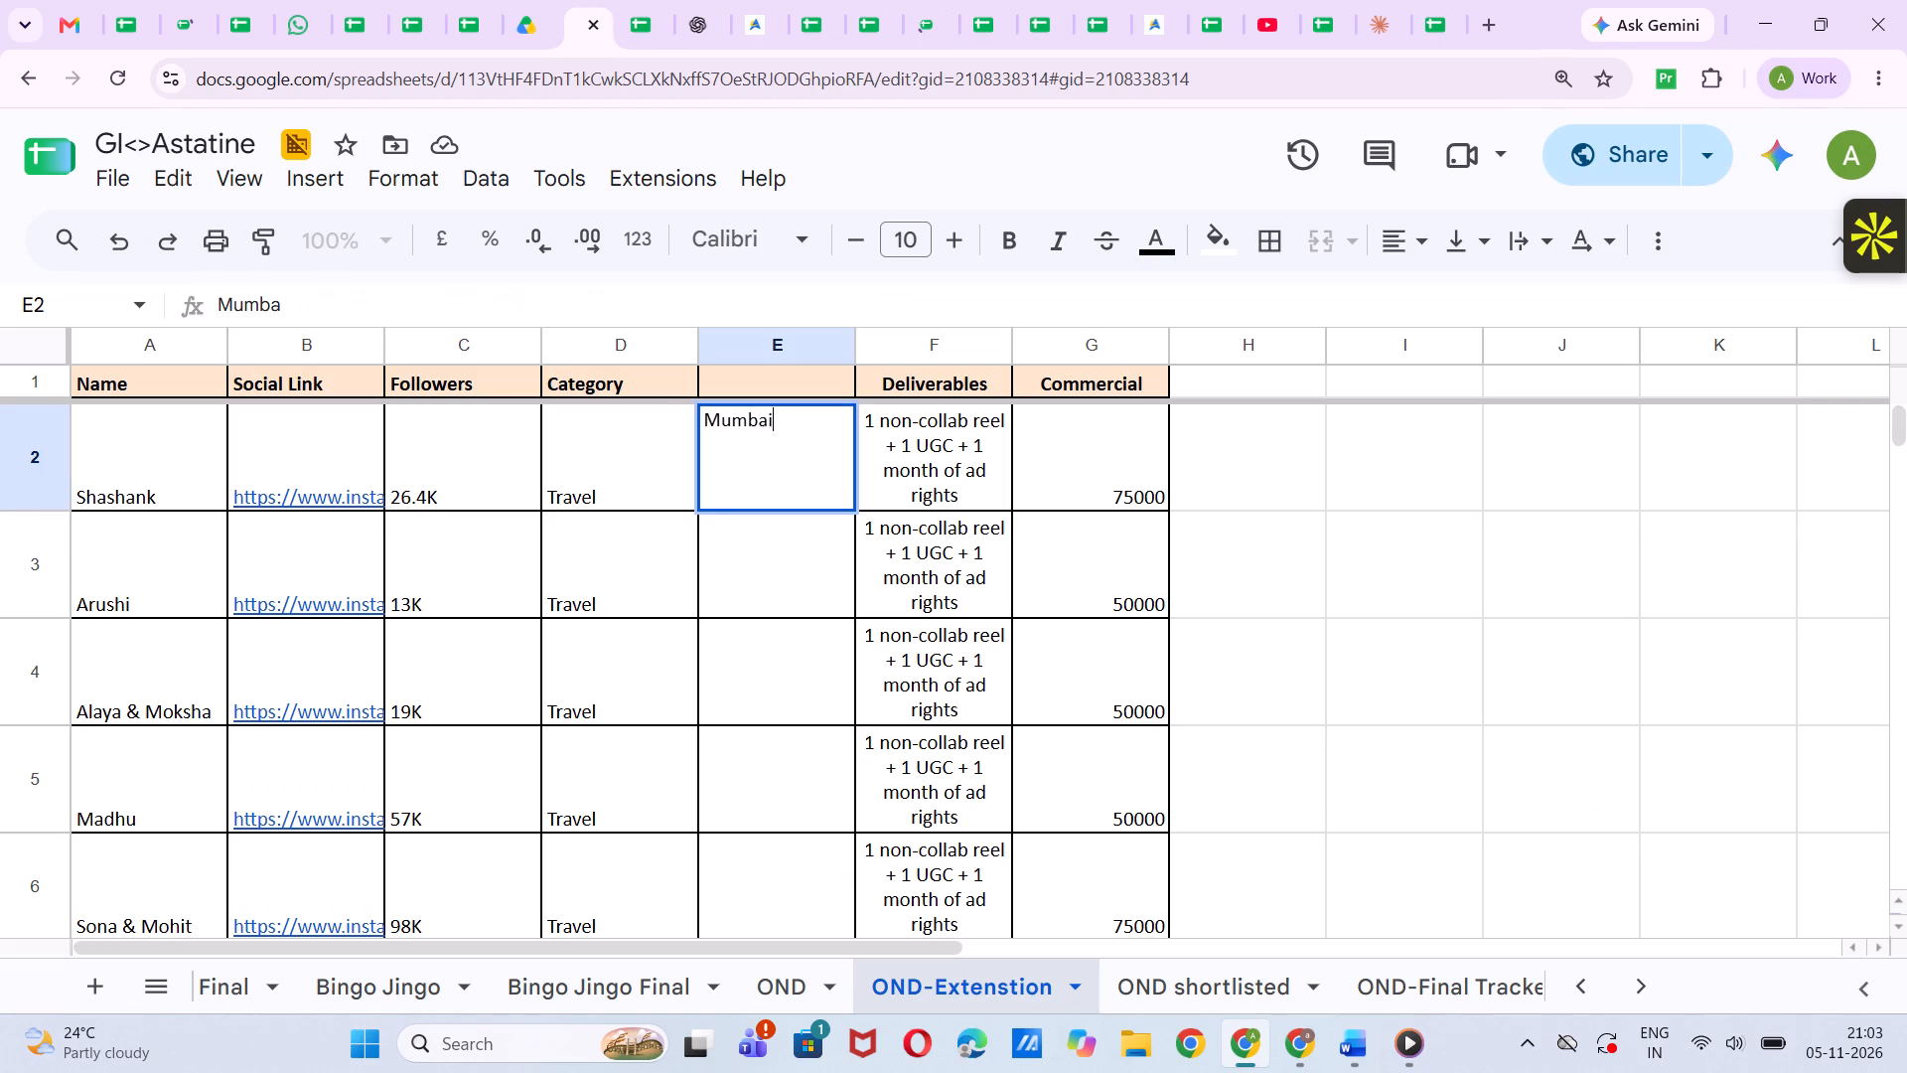
key("Return")
Open Arushi's linked Instagram profile for her city and enter Delhi in E3, without any stray character.
key("Left")
key("Left")
key("Left")
key("alt+Return")
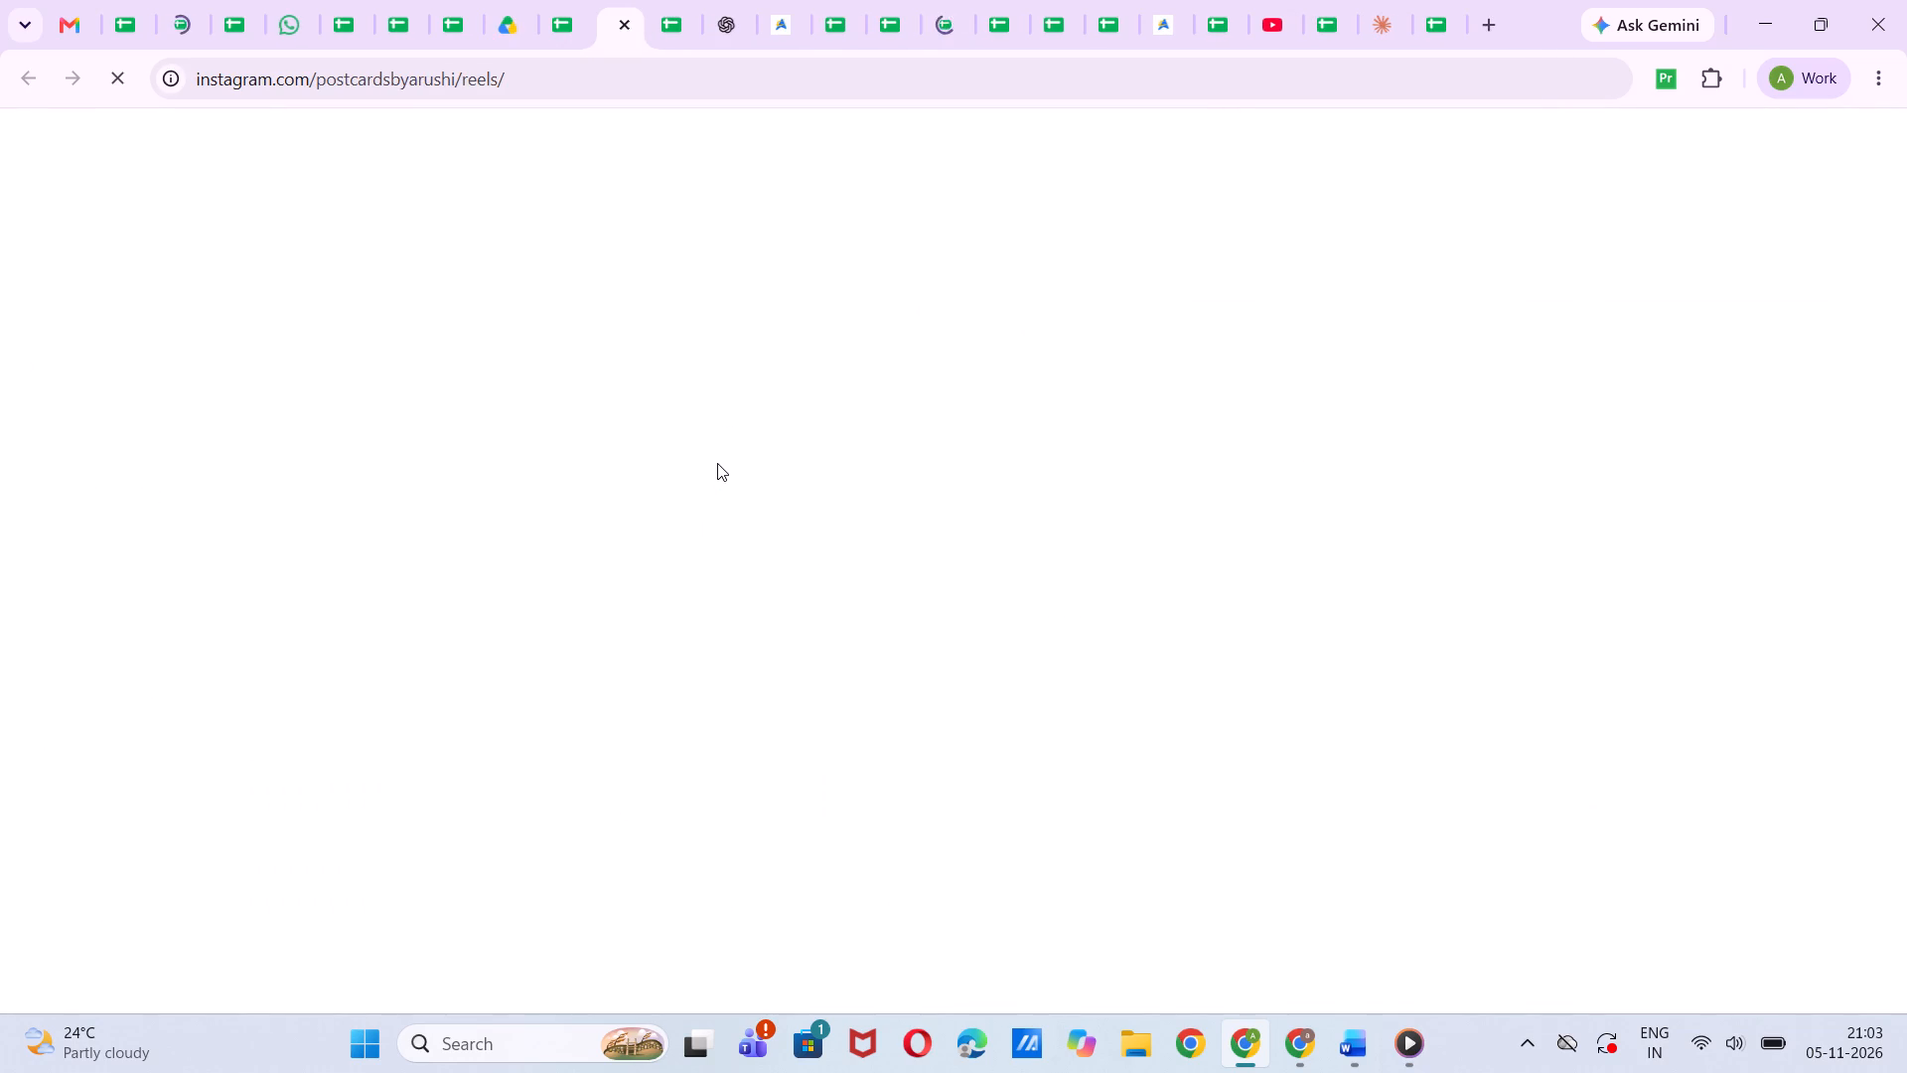
left_click(630, 36)
left_click(793, 559)
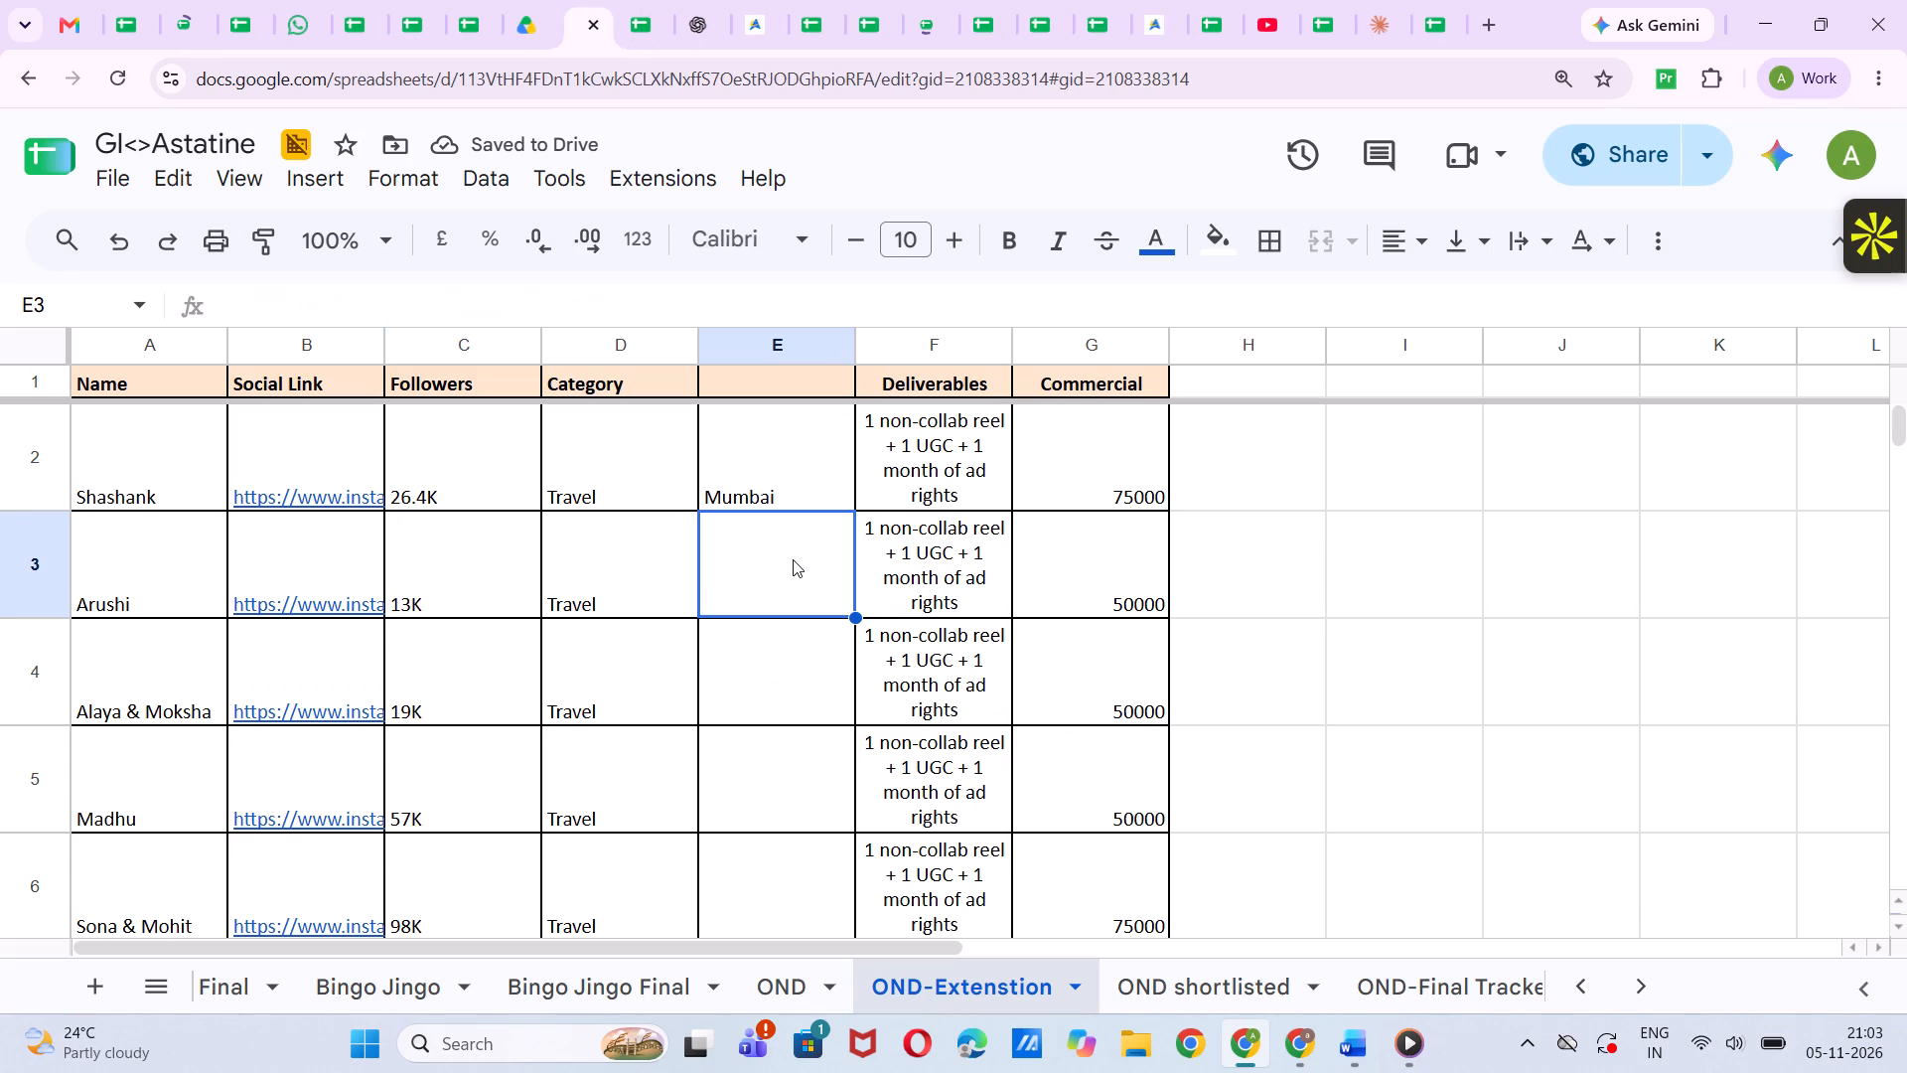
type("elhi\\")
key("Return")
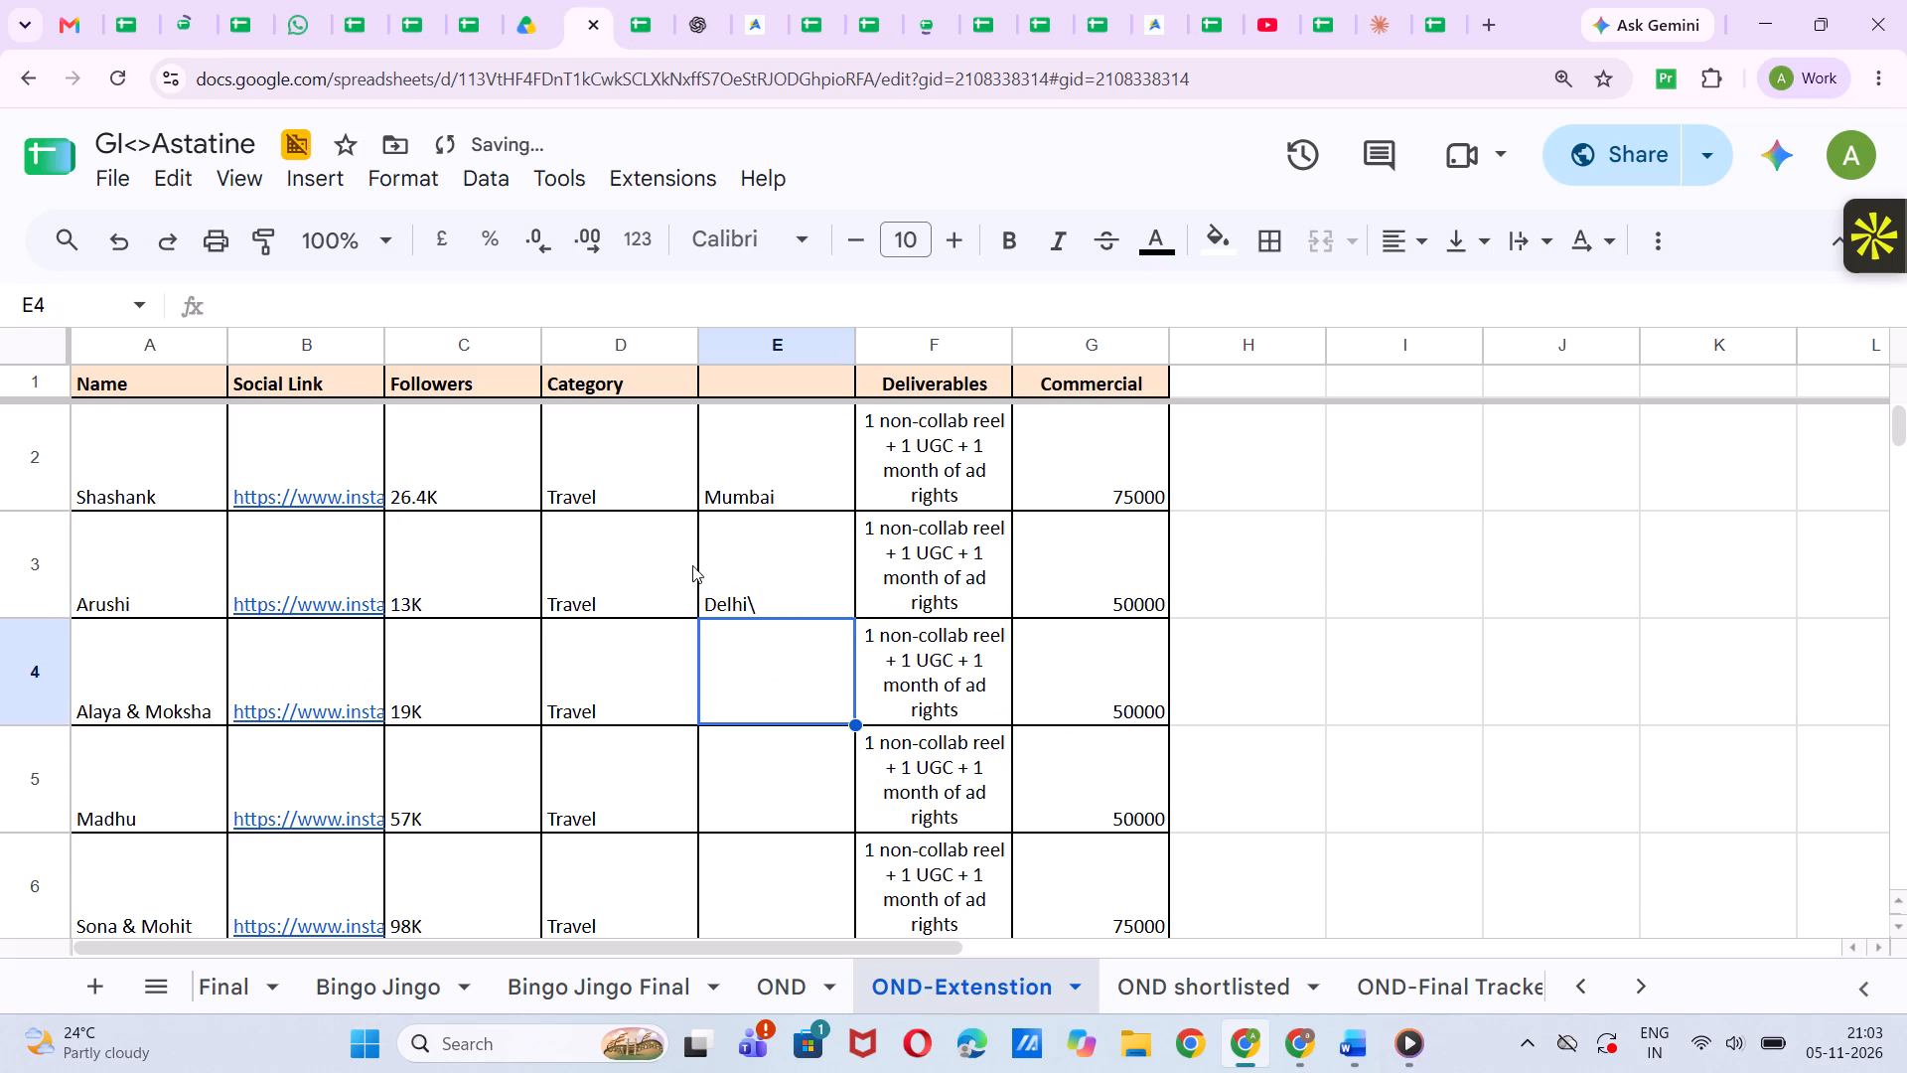
double_click(832, 584)
key("BackSpace")
key("Return")
Check Alaya & Moksha's linked Instagram profile for their city and enter Mumbai in E4.
left_click(354, 690)
left_click(462, 400)
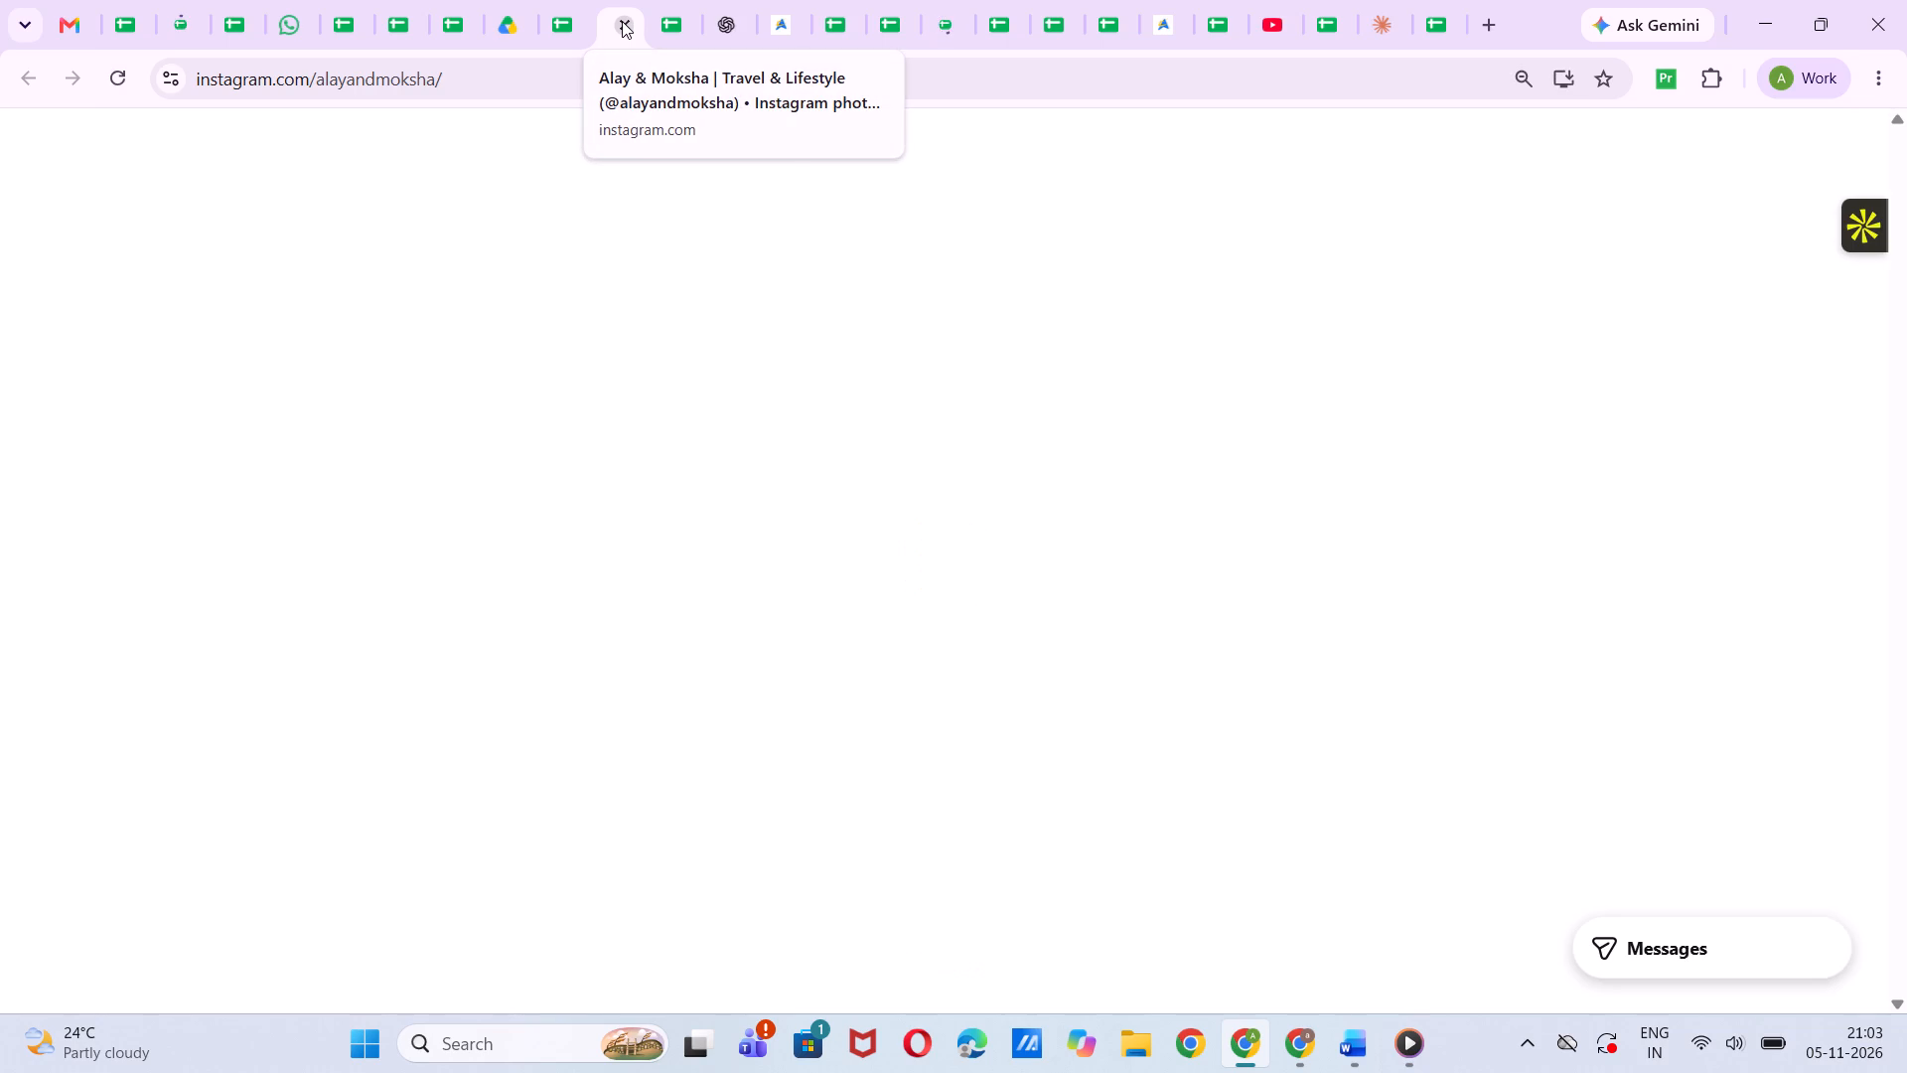
left_click(1008, 324)
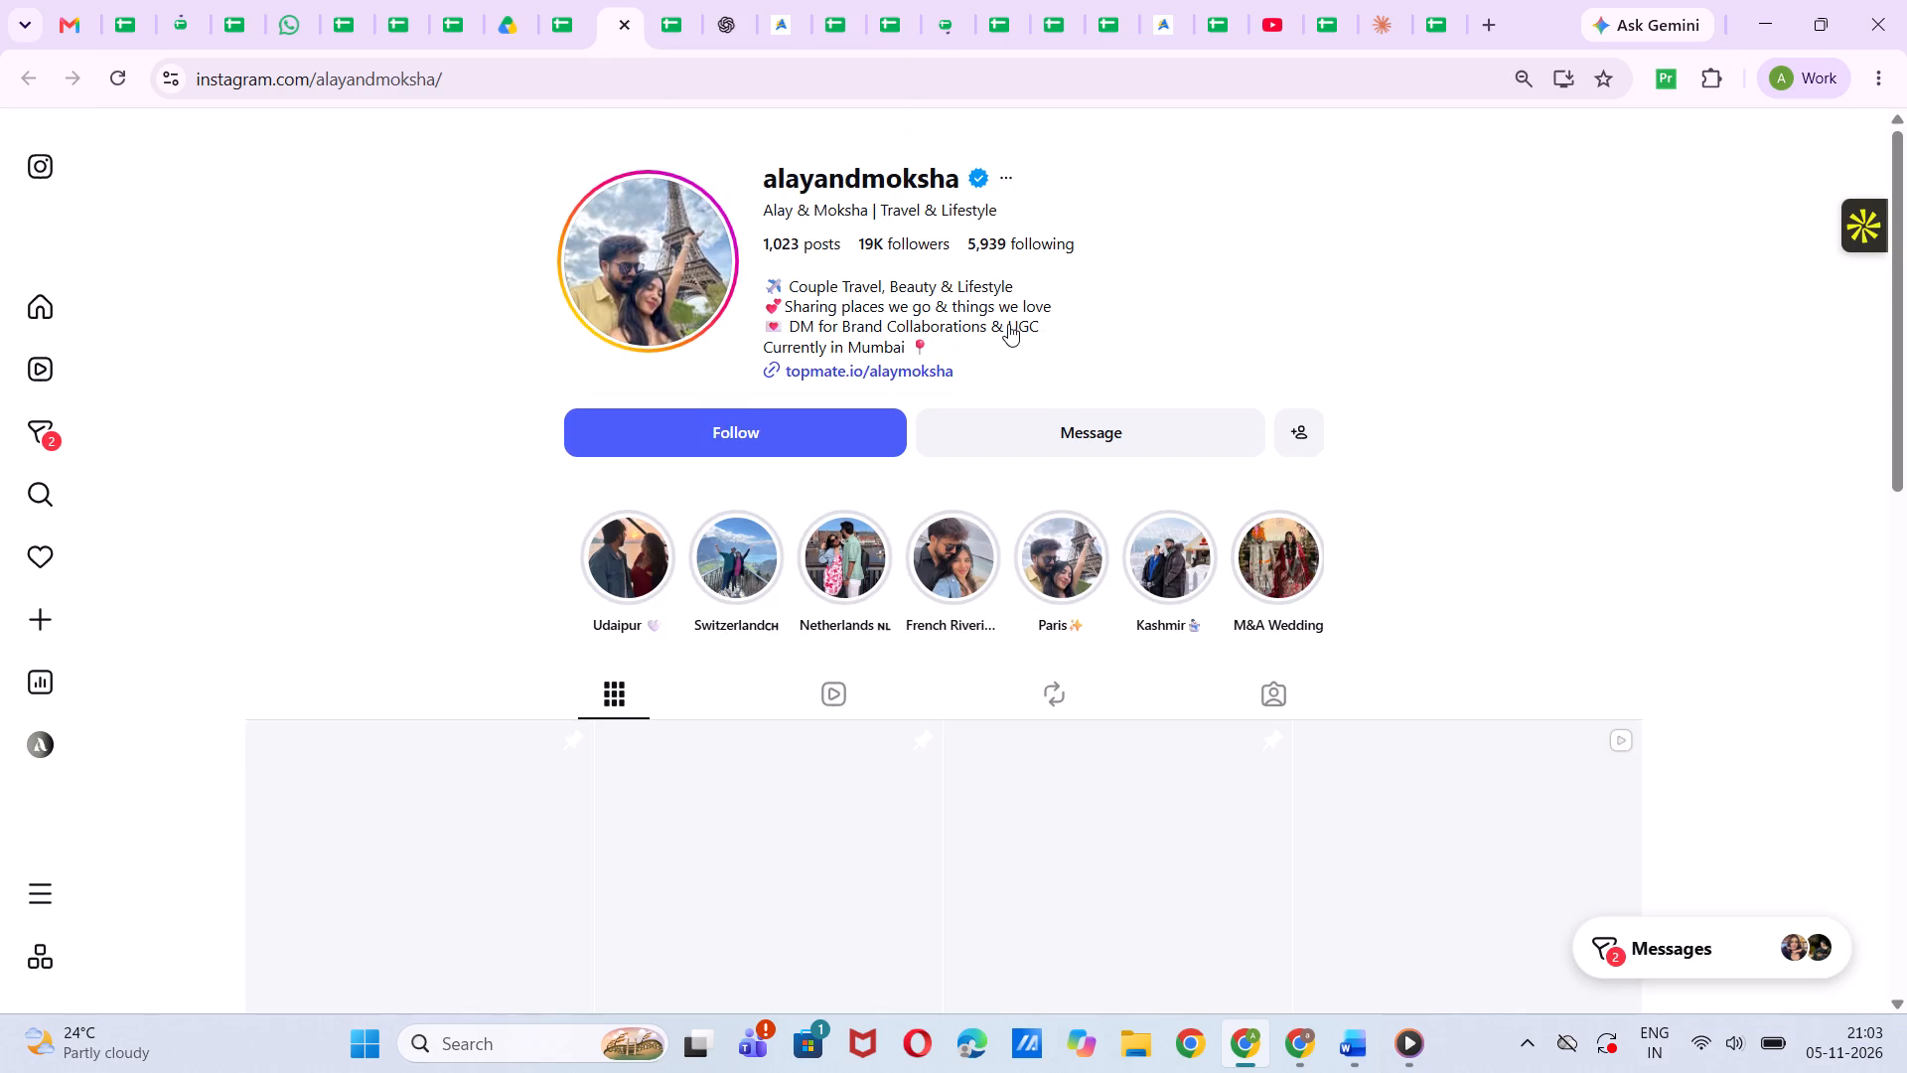
left_click(625, 27)
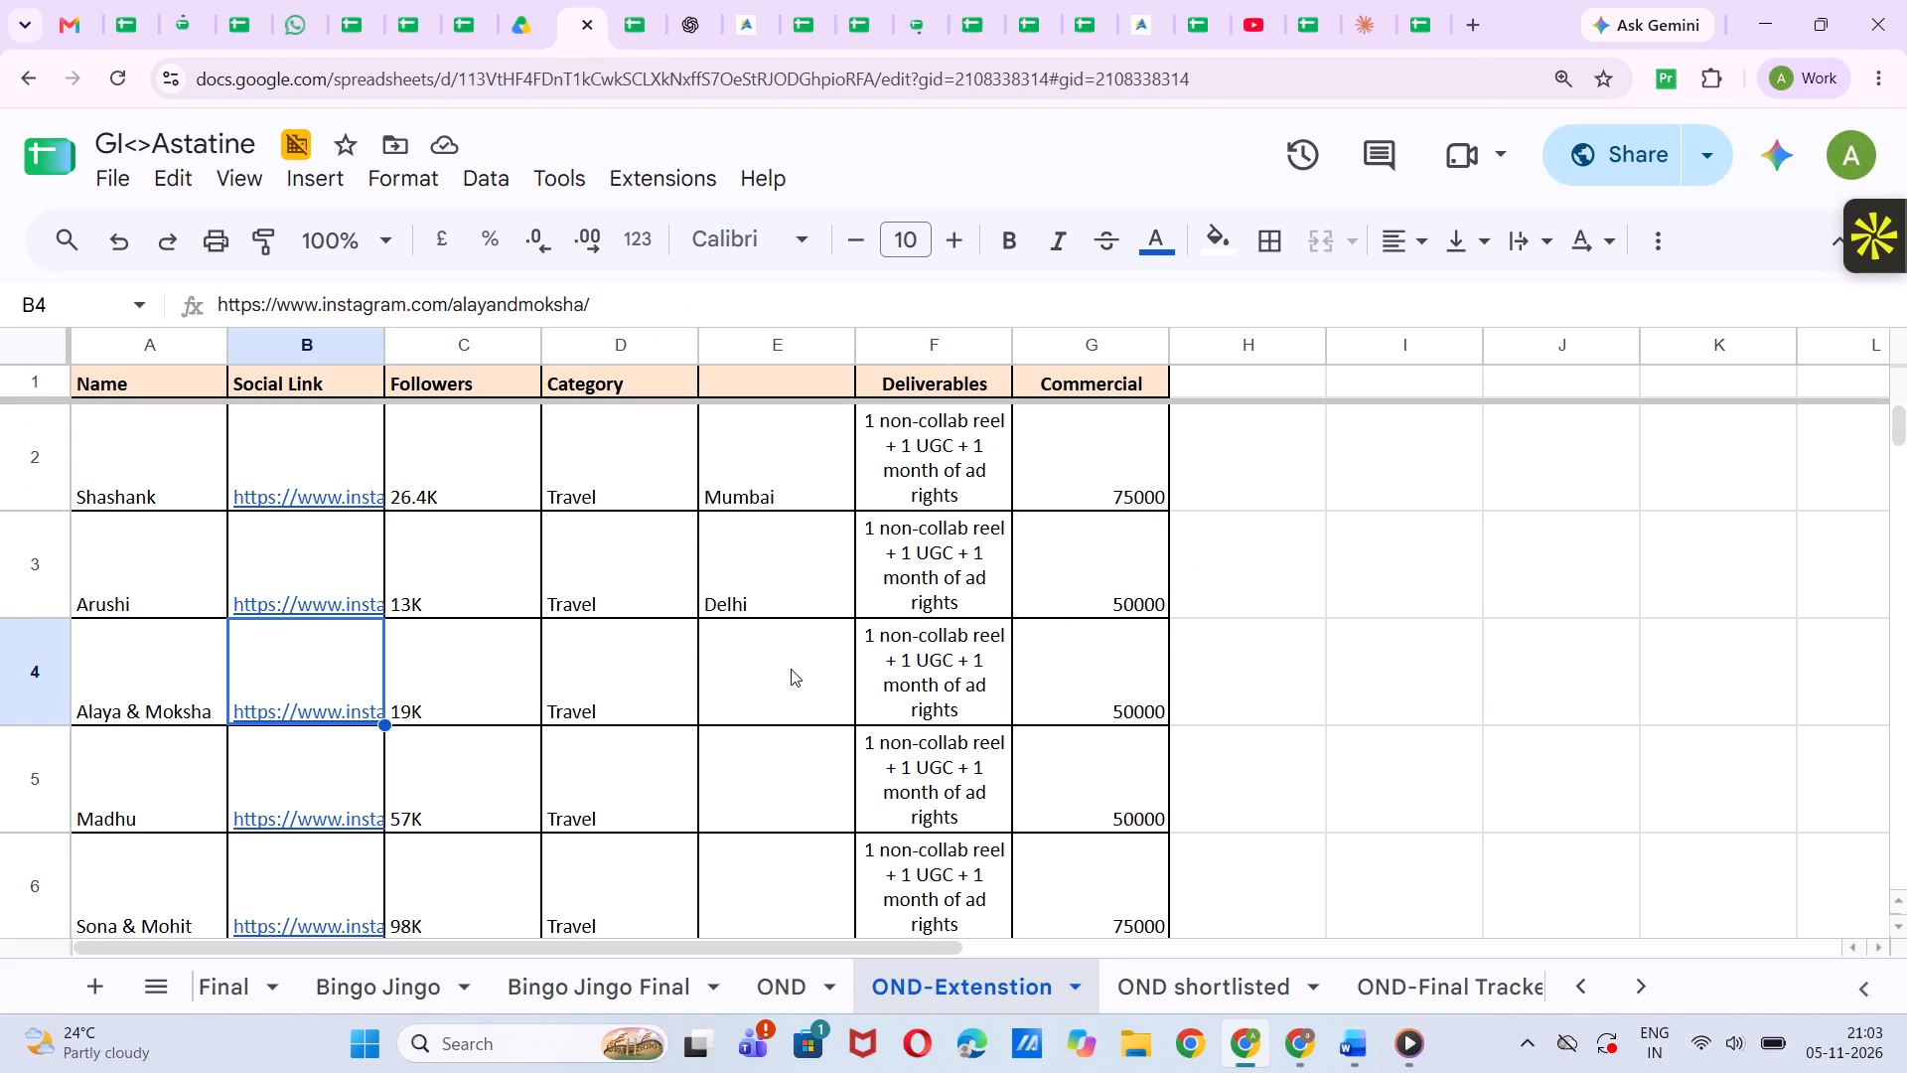
left_click(790, 670)
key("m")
key("Return")
Check the full bio on Madhu's linked Instagram profile for her city and enter Bangalore in E5.
key("Left")
key("Left")
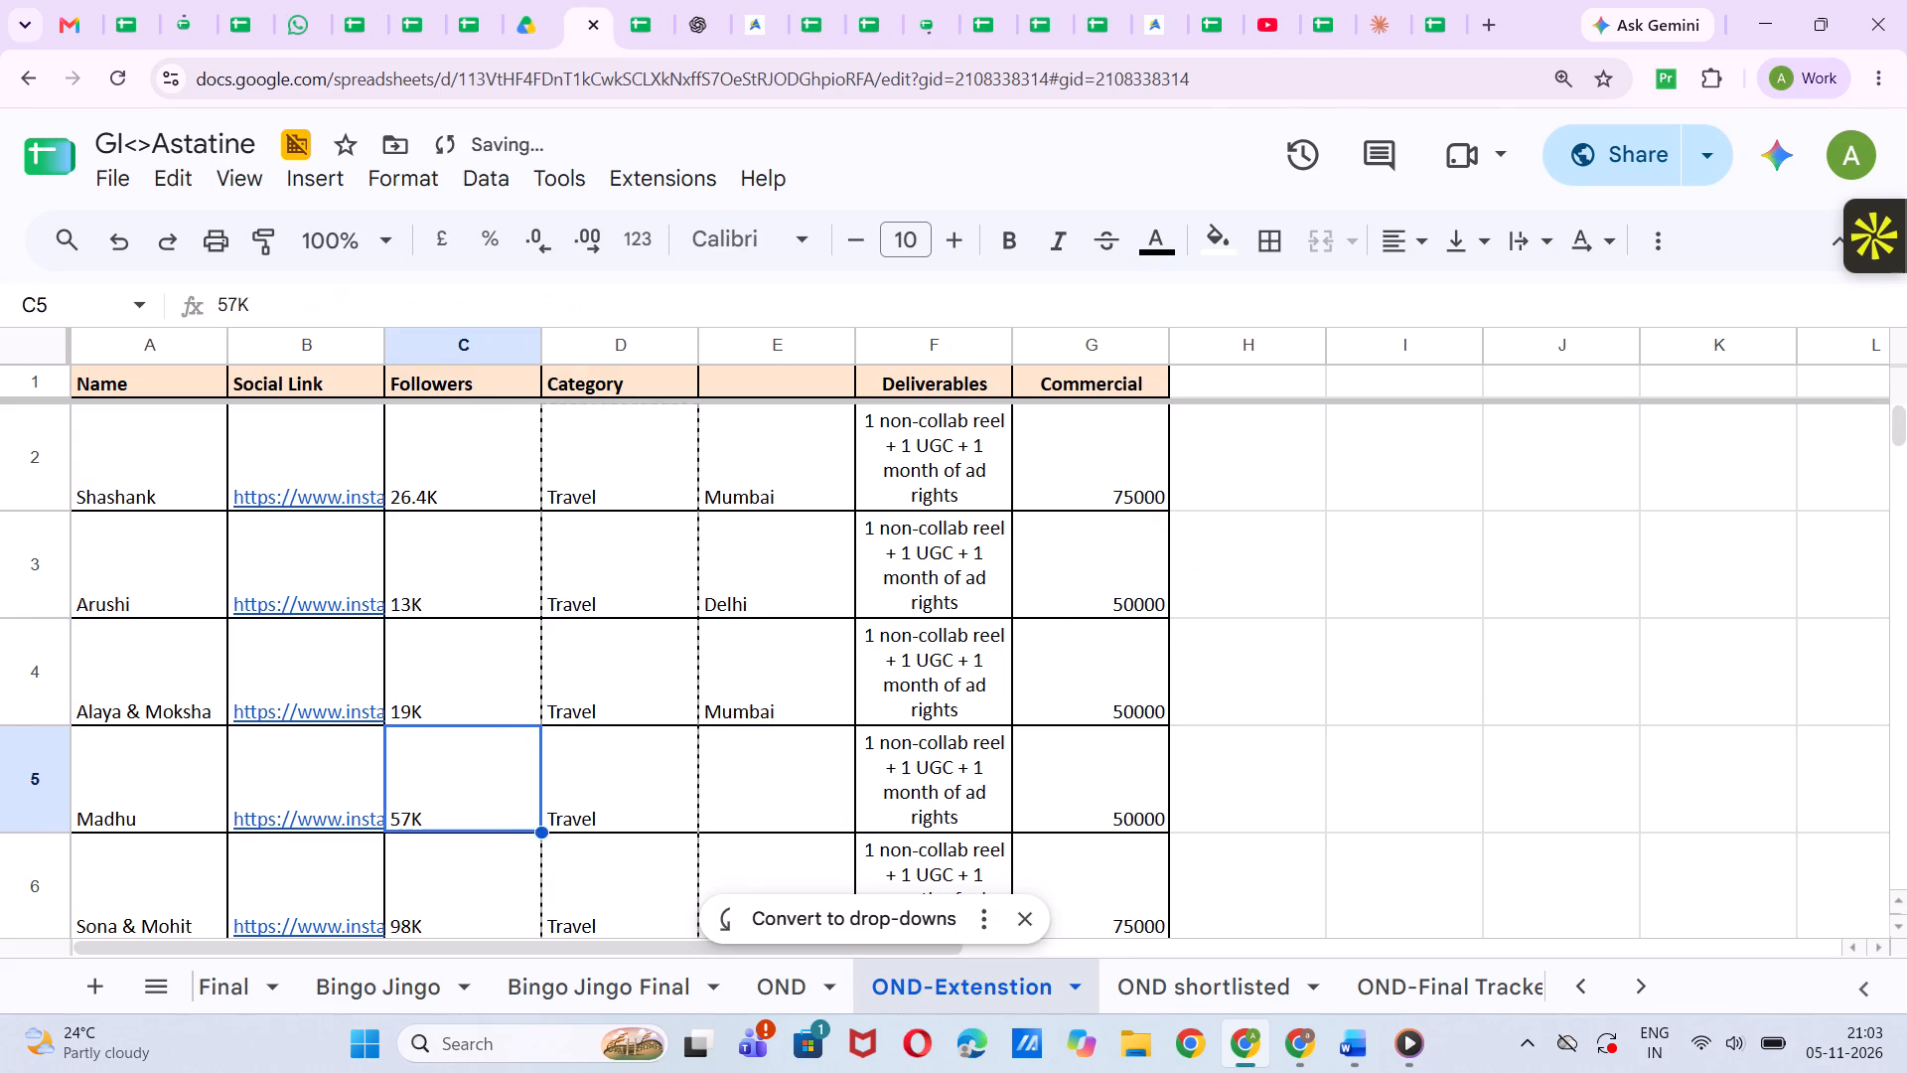
key("Left")
key("alt+Return")
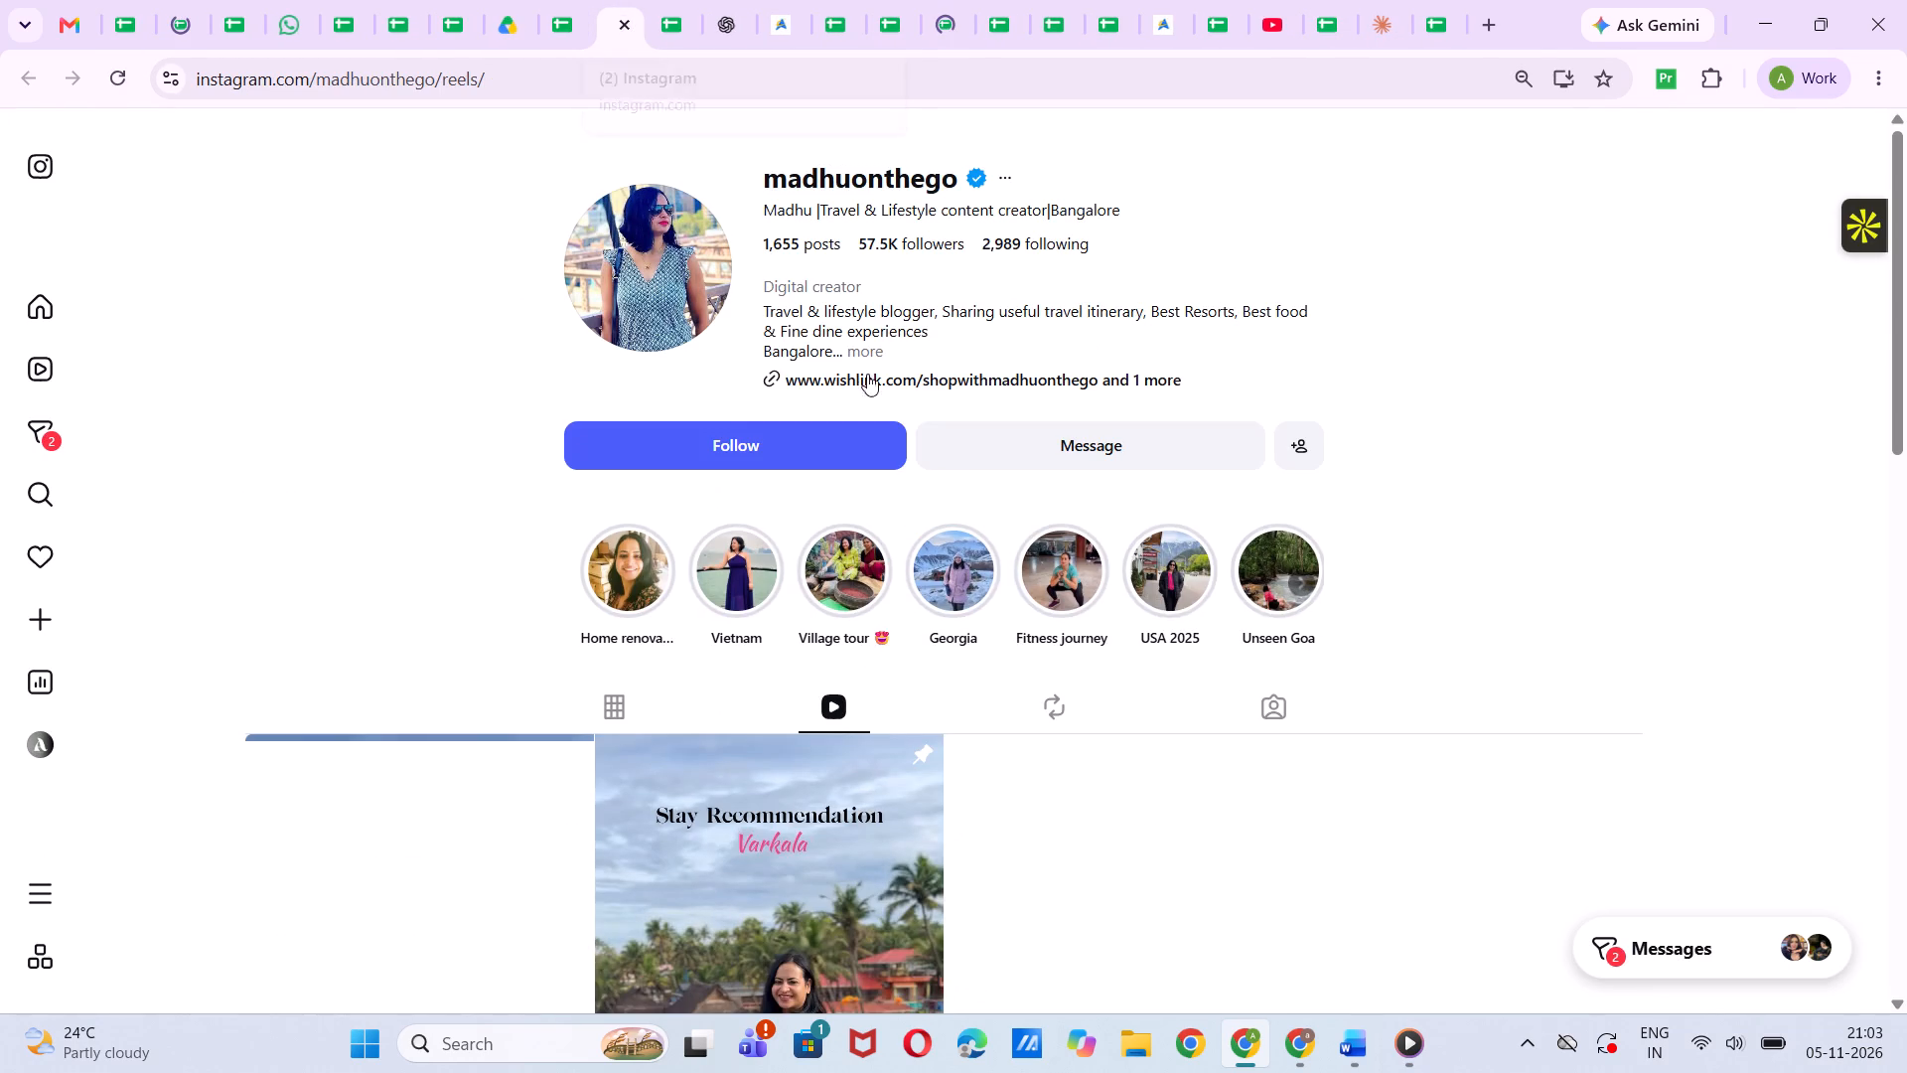
left_click(857, 355)
left_click(622, 22)
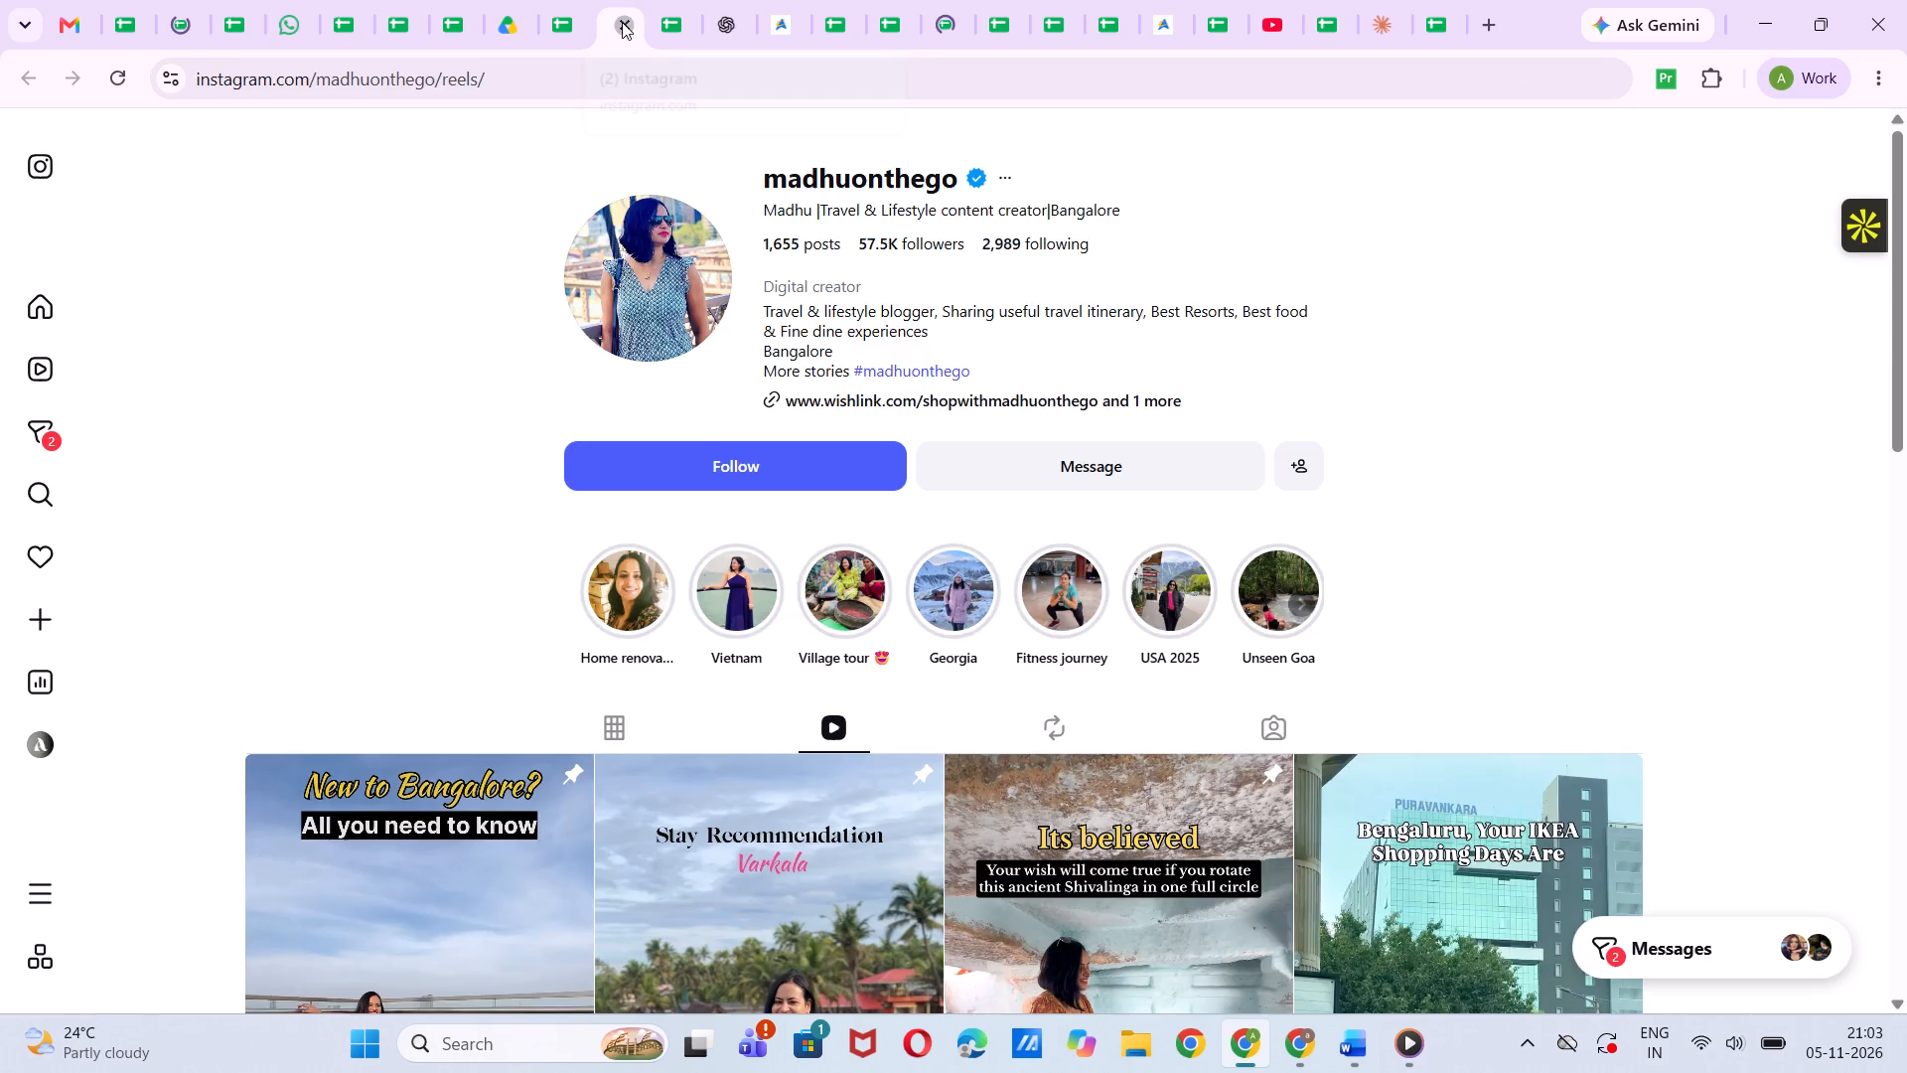
left_click(795, 820)
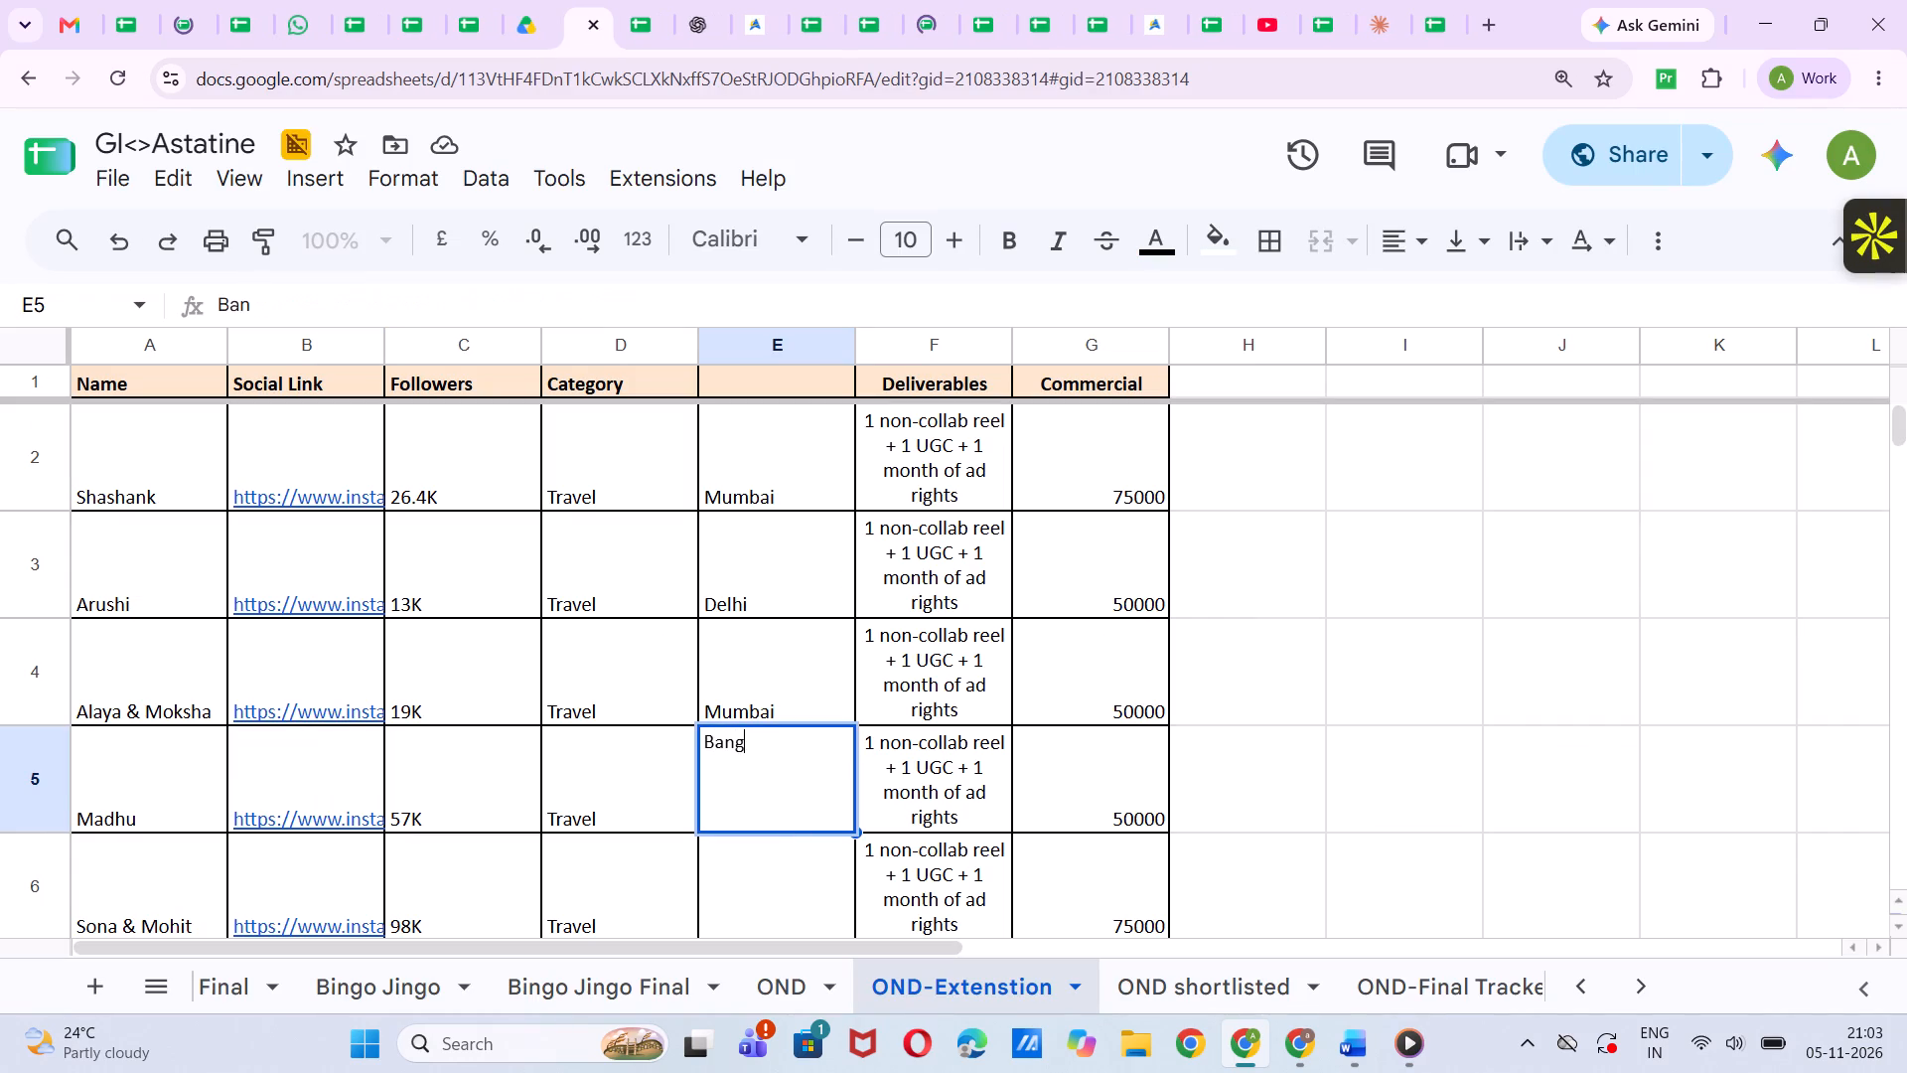
key("BackSpace")
key("BackSpace")
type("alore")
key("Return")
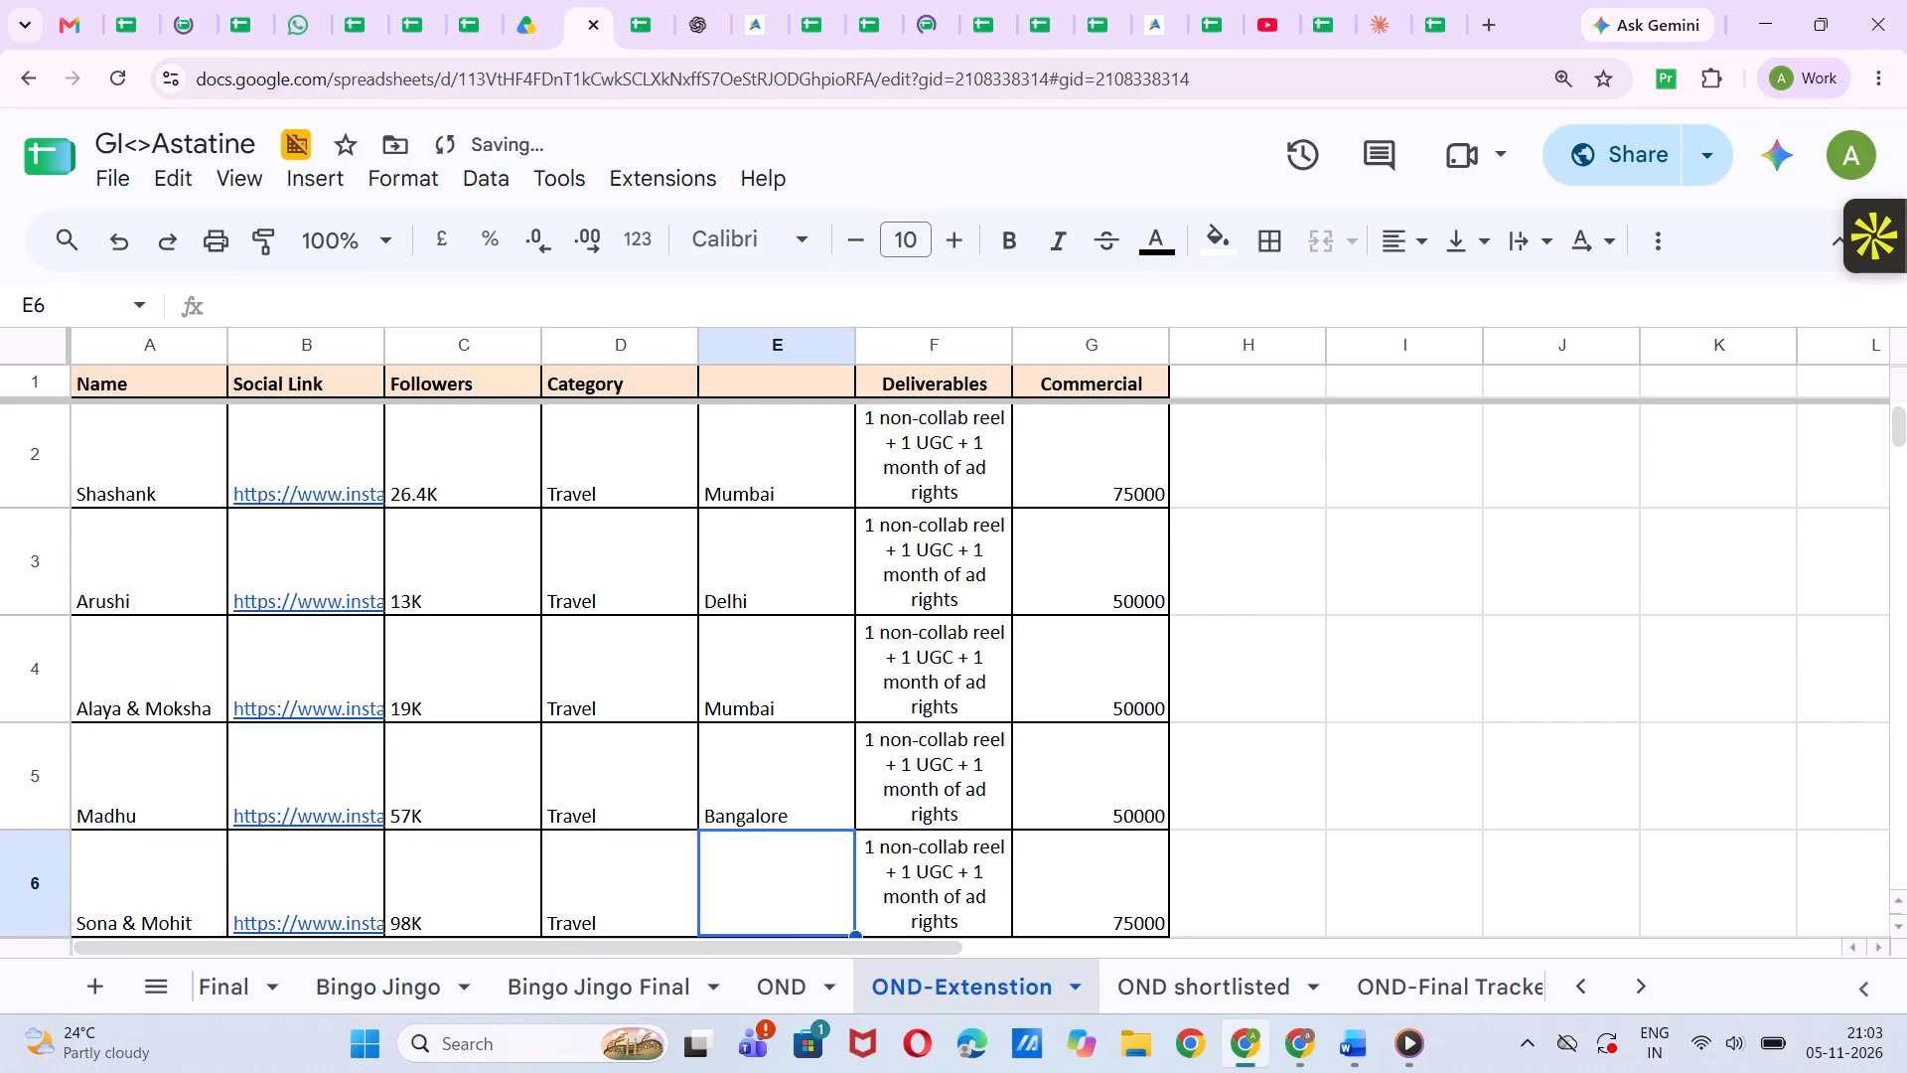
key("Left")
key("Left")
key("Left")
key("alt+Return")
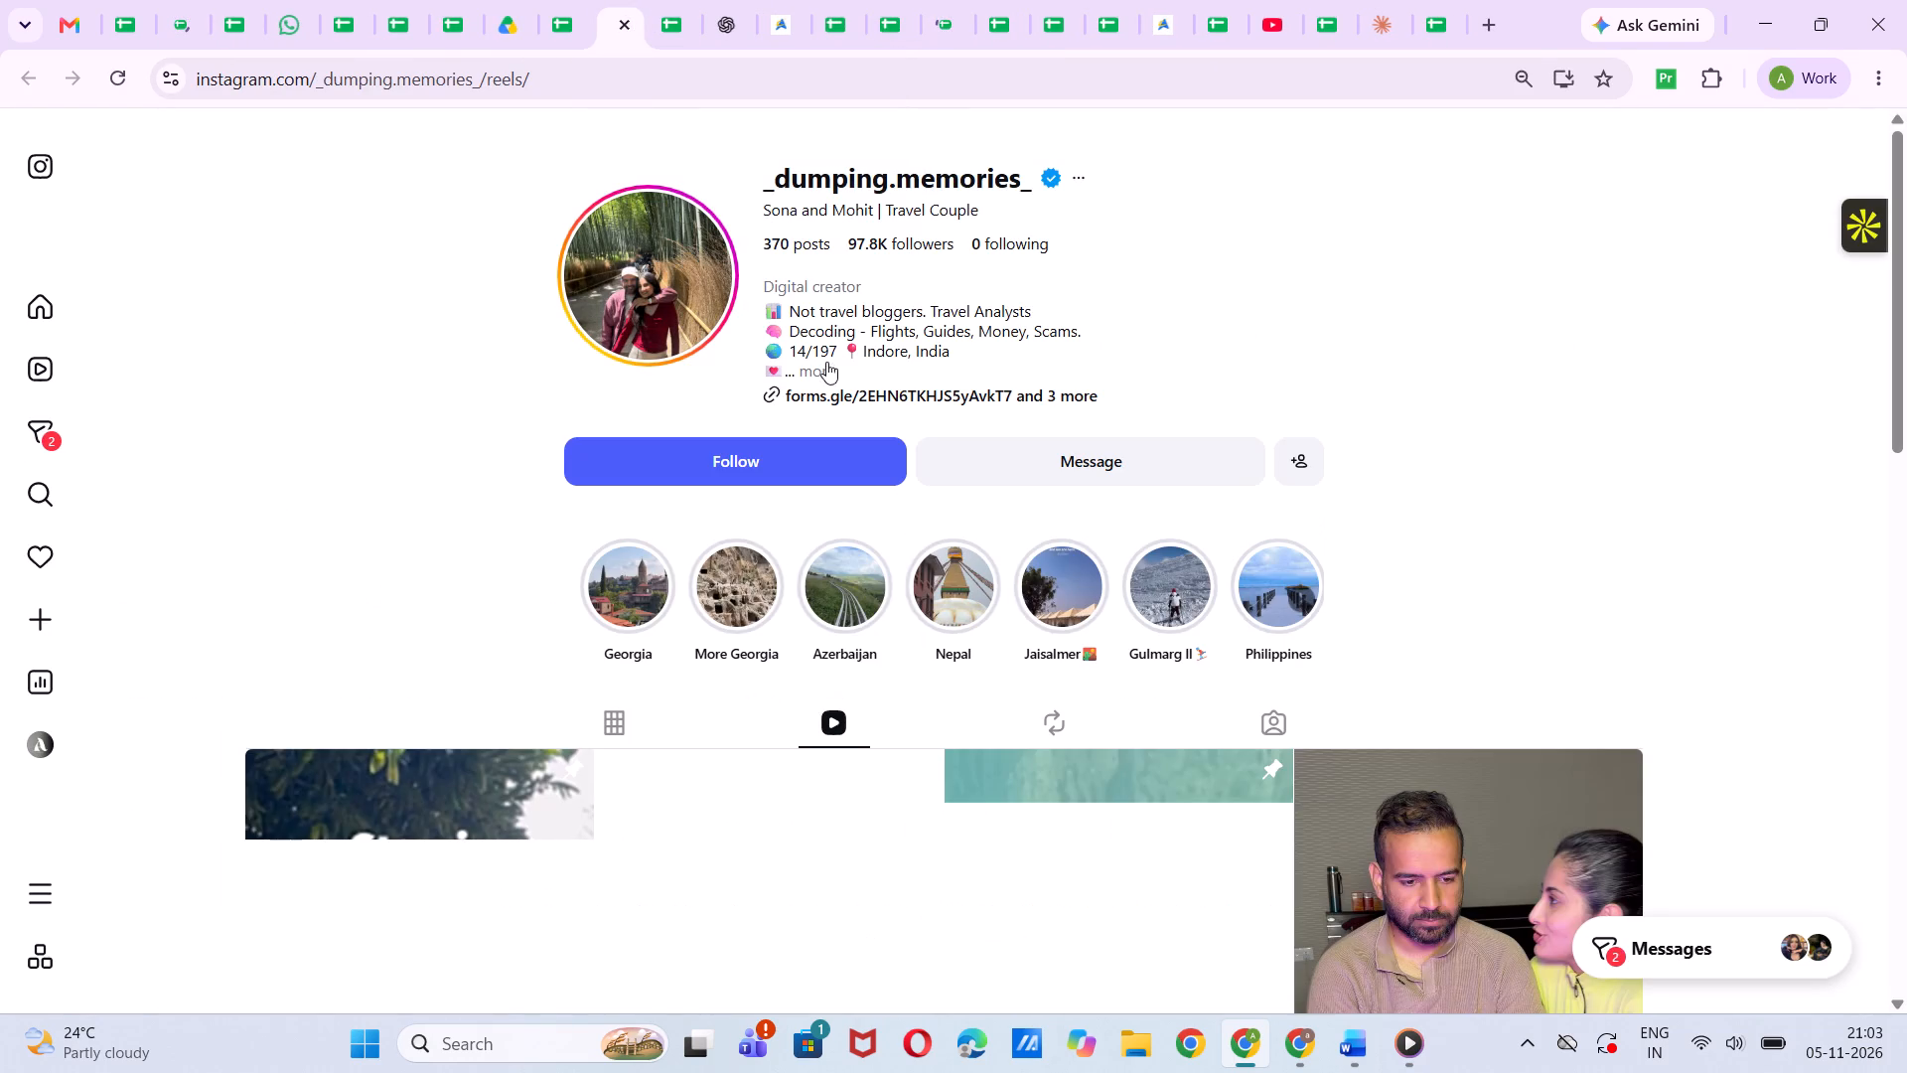
left_click(822, 369)
left_click(619, 24)
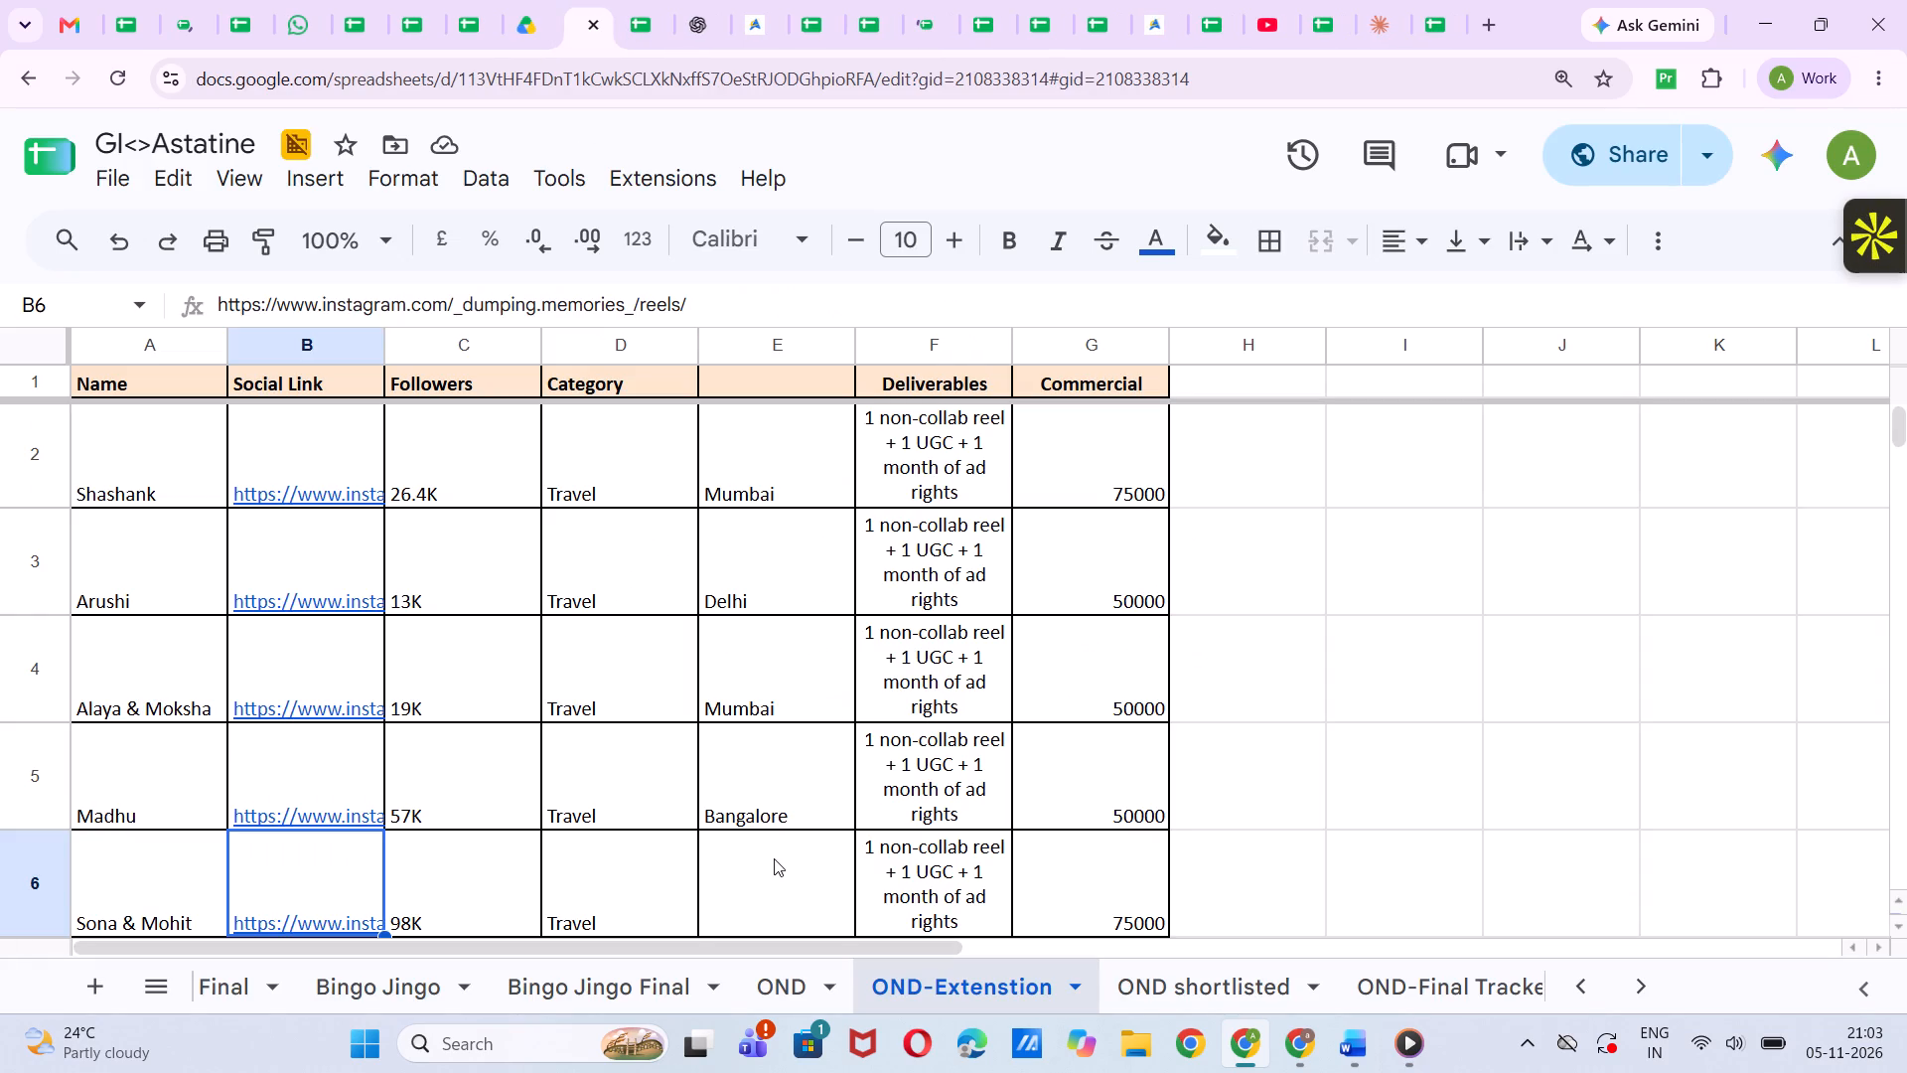
key("Return")
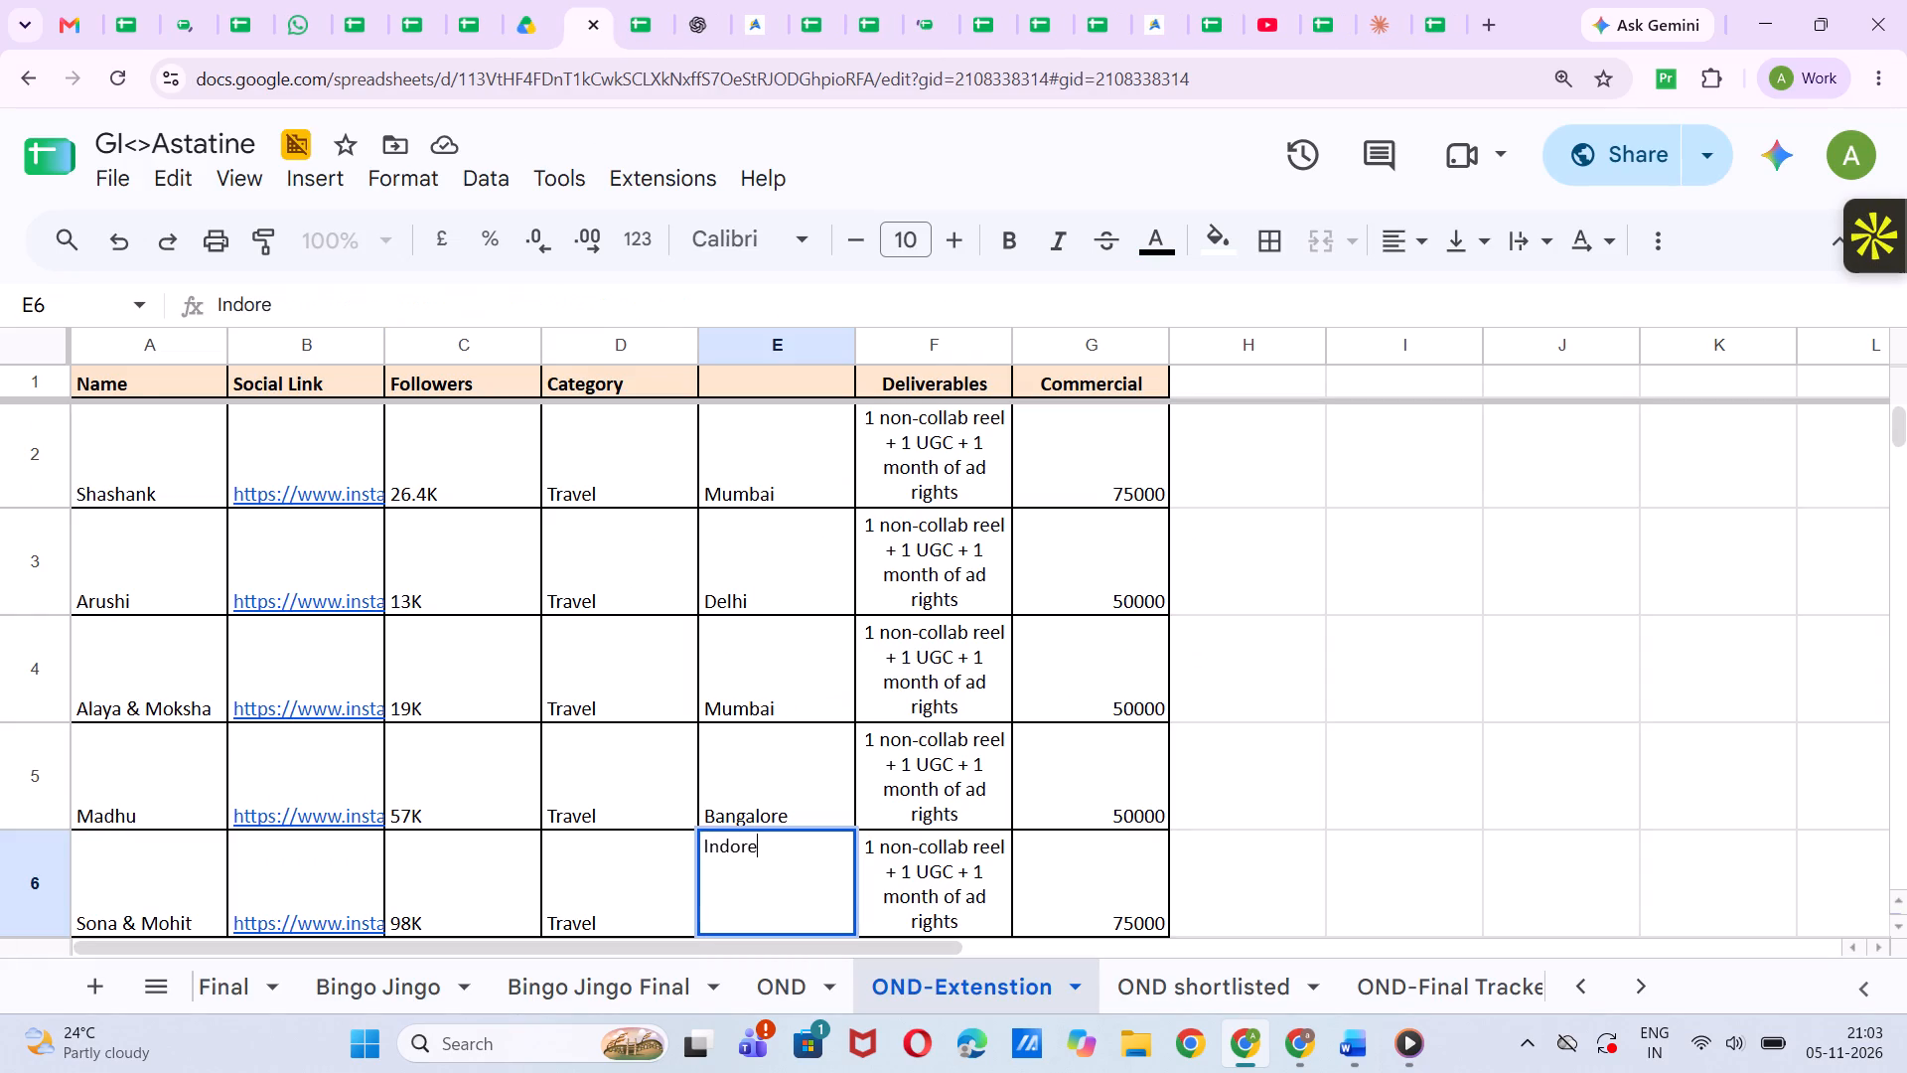
key("Left")
key("Left")
key("Left")
key("alt+Return")
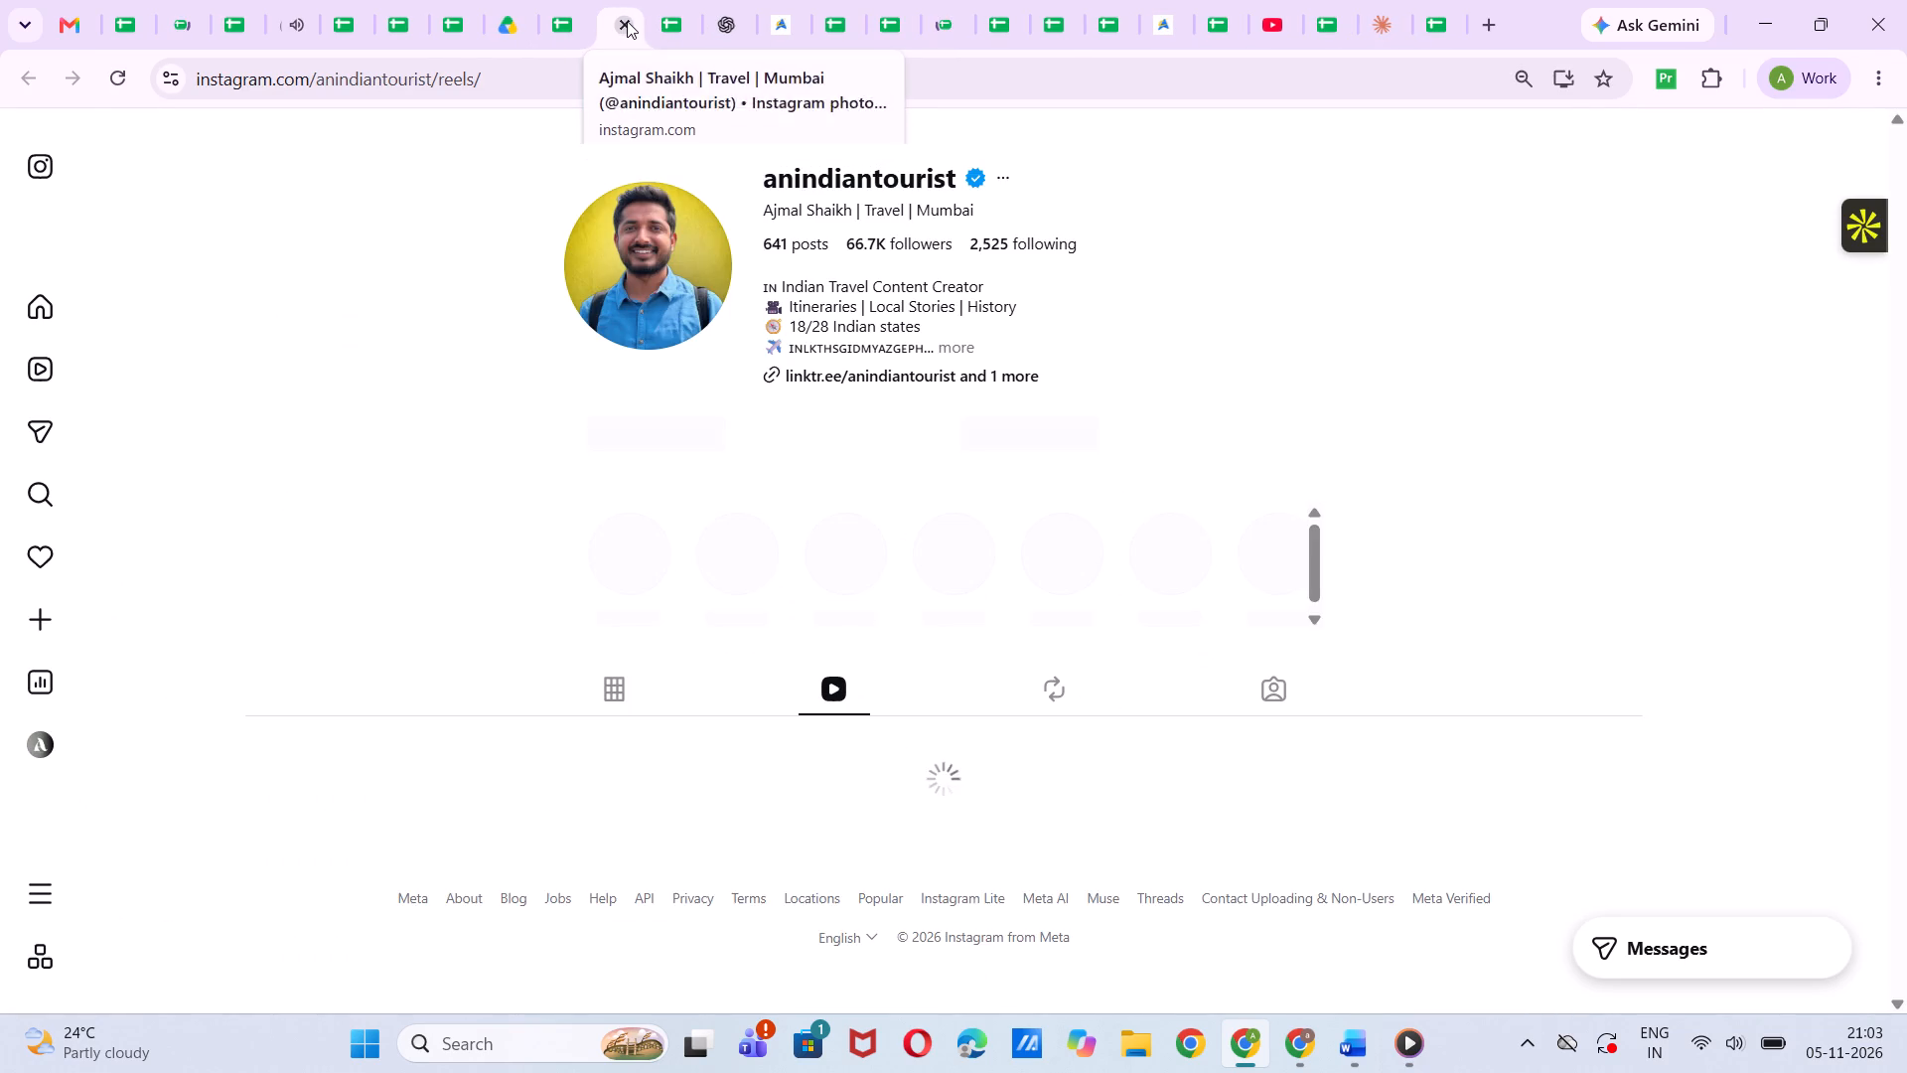
left_click(886, 341)
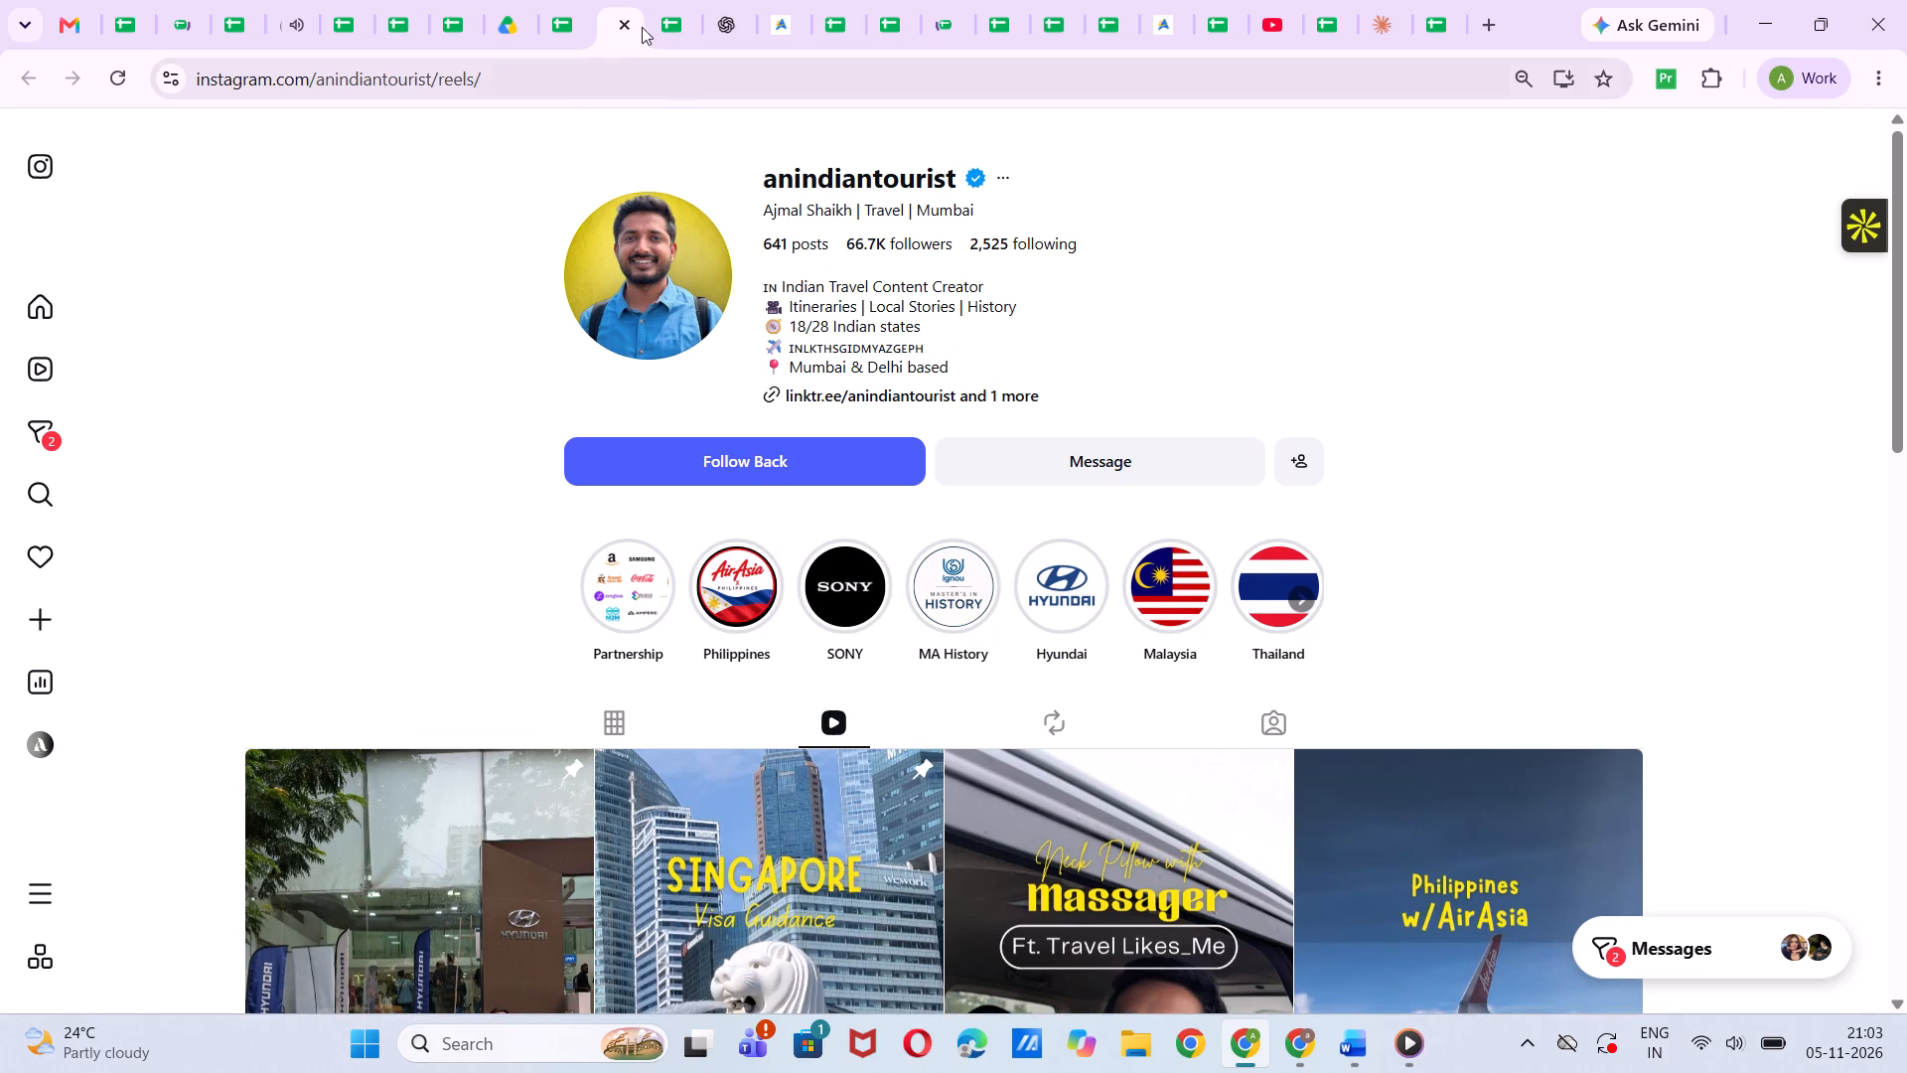
left_click(627, 28)
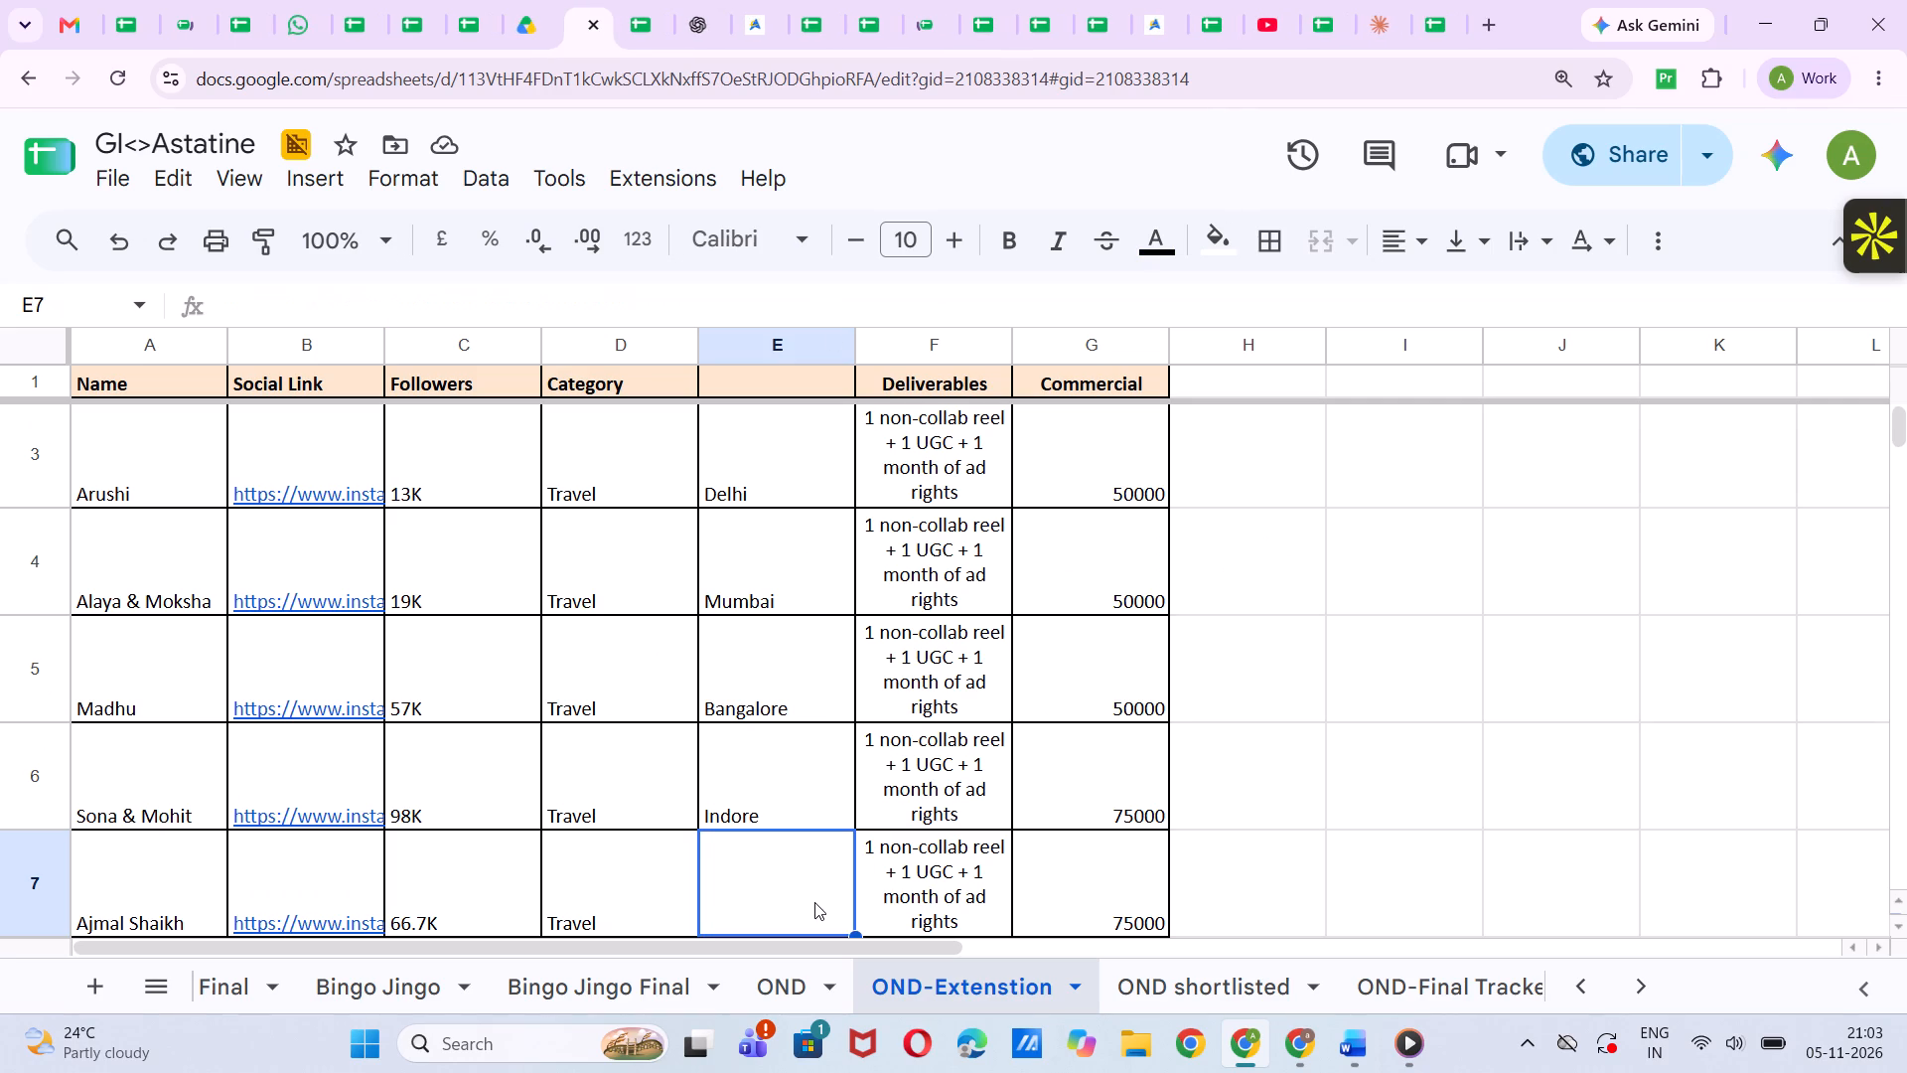
key("Return")
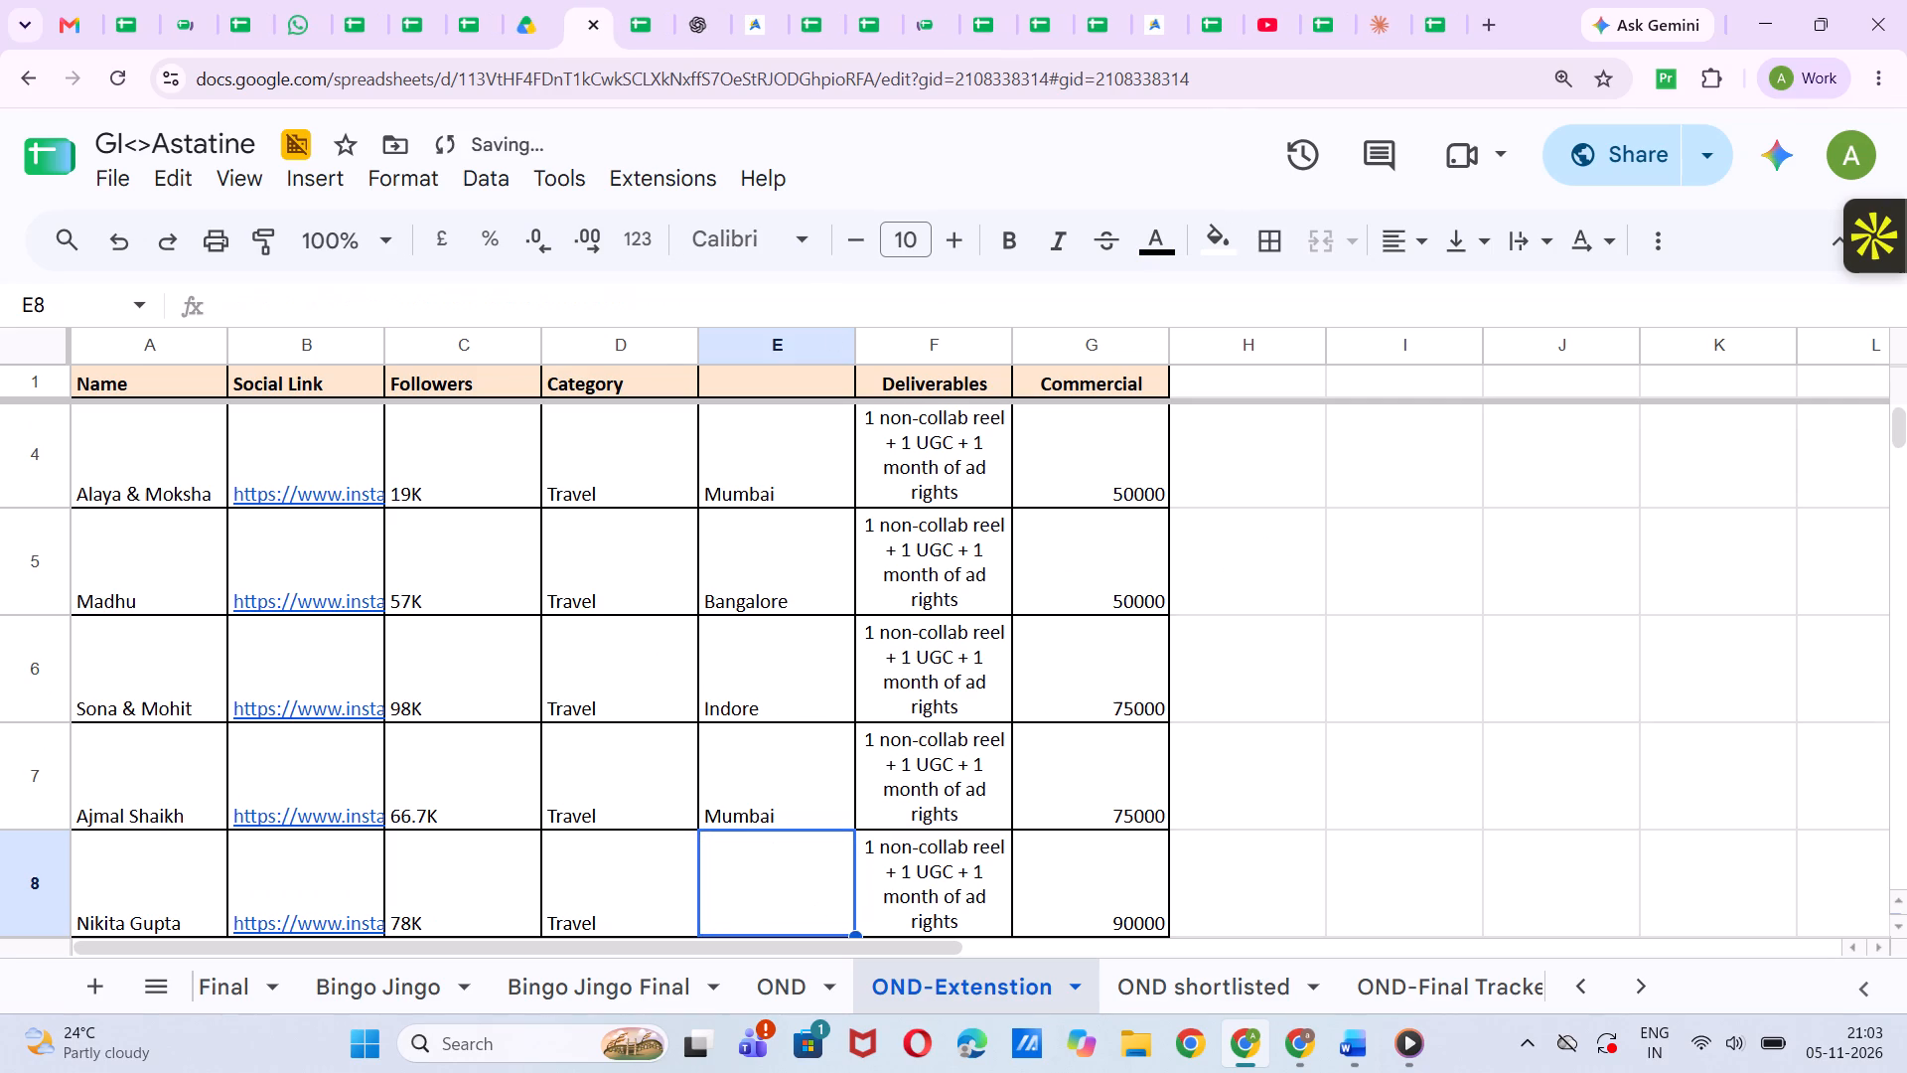
key("Left")
key("Left")
key("Left")
key("alt+Return")
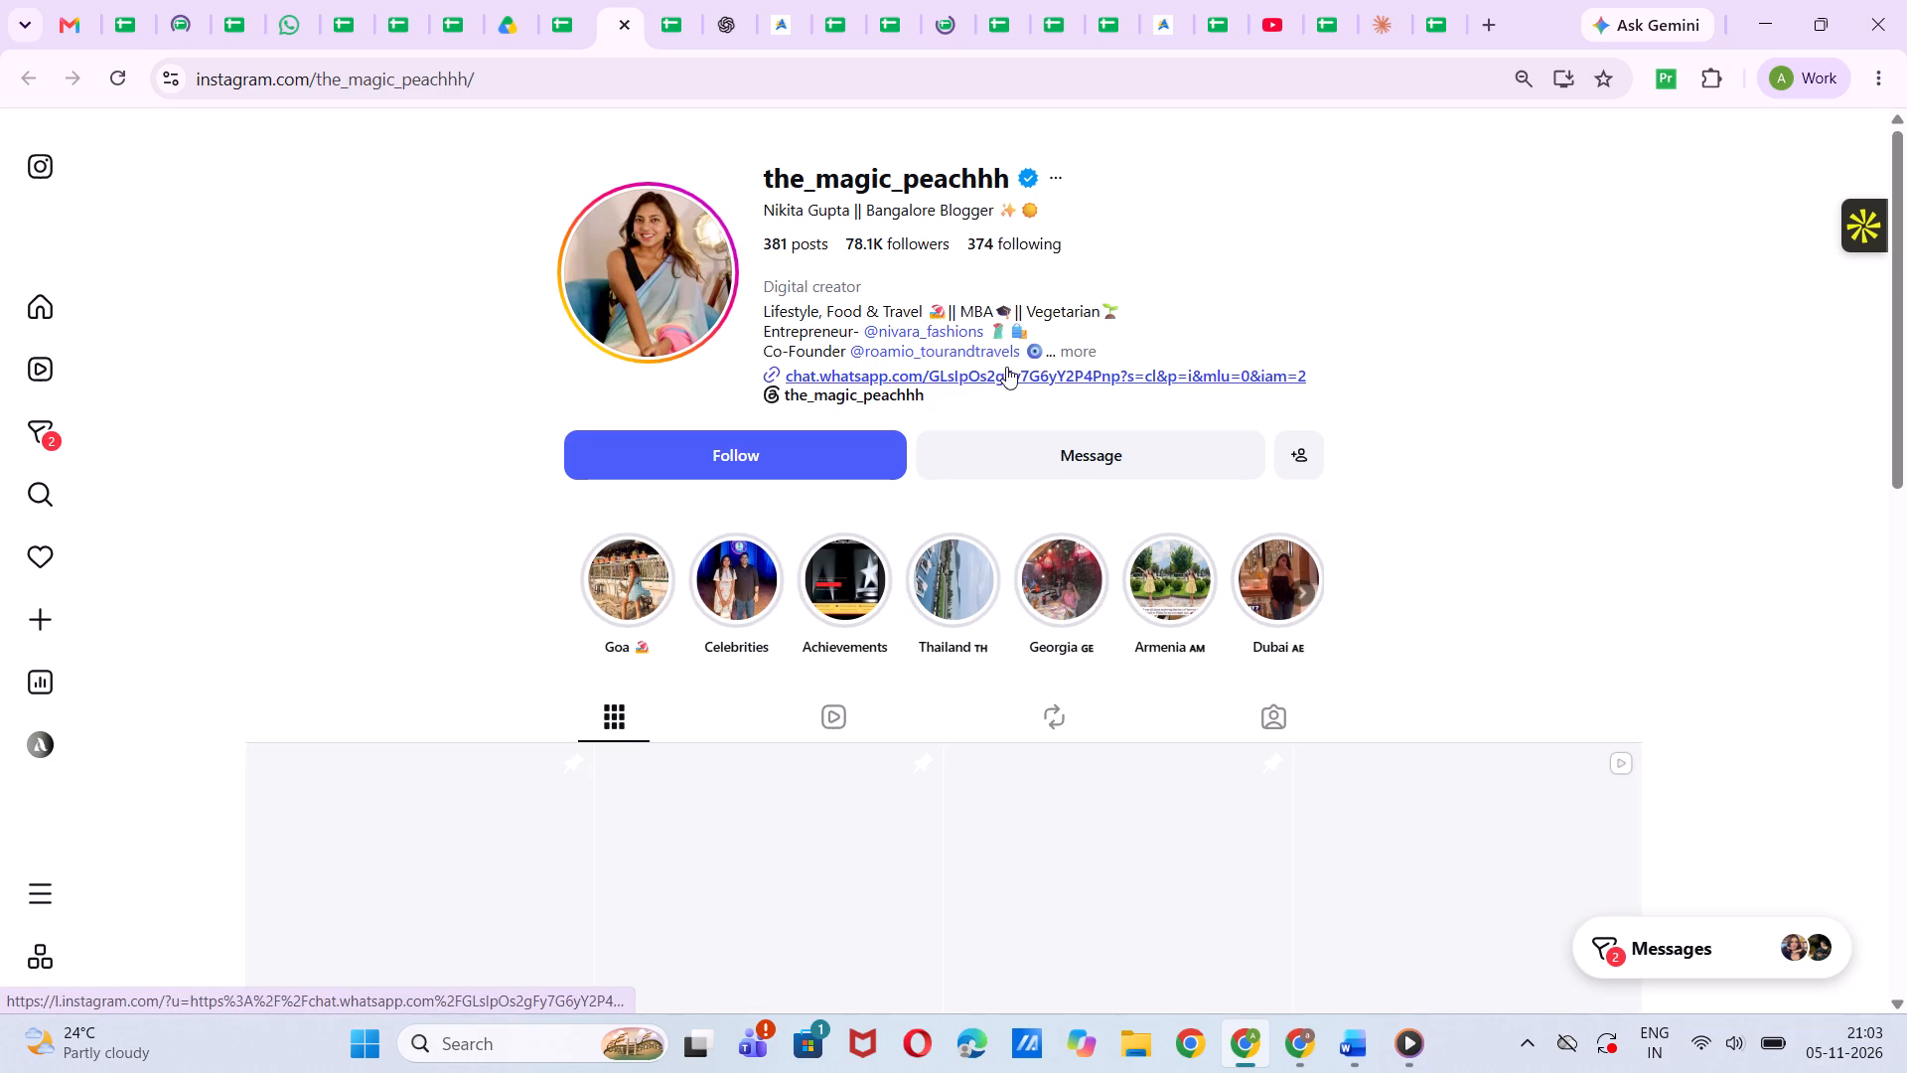
left_click(1074, 344)
left_click(633, 27)
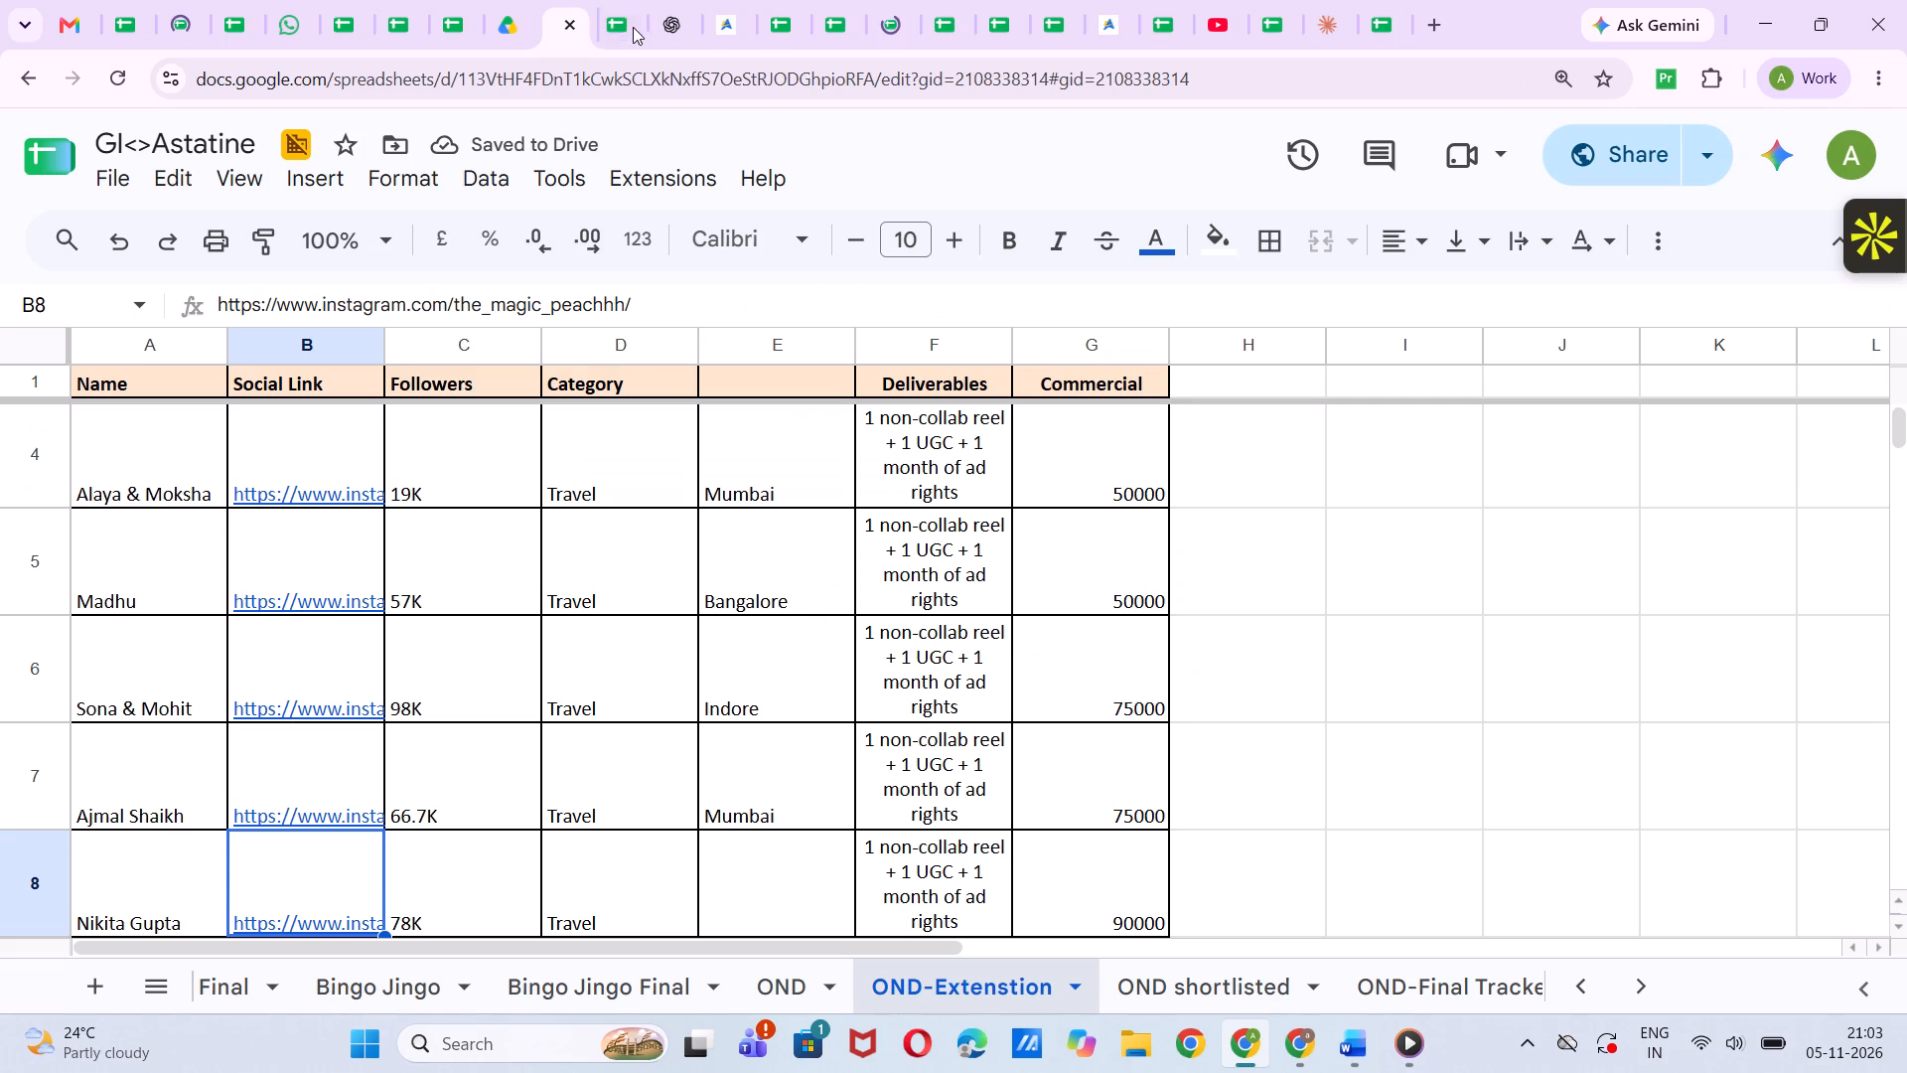
left_click(745, 850)
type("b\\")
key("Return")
left_click(326, 891, "alt")
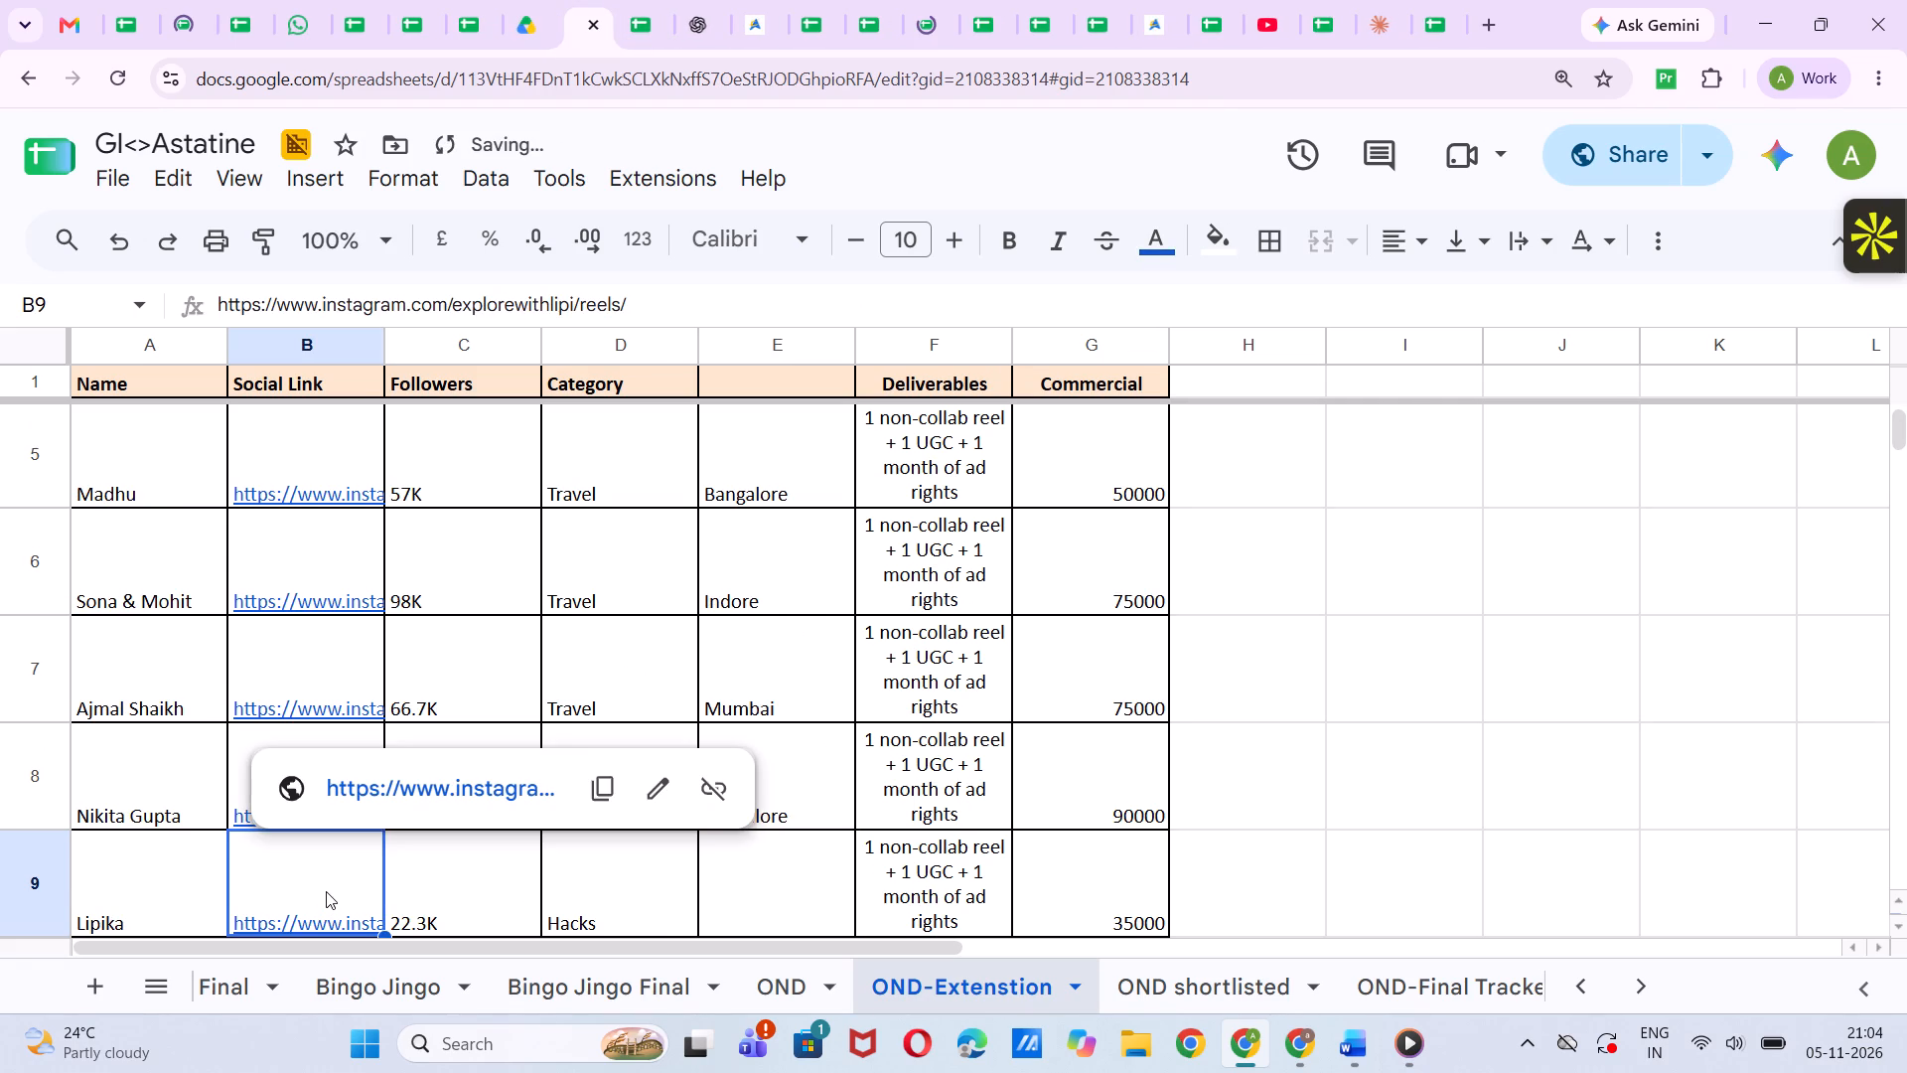
key("alt+Return")
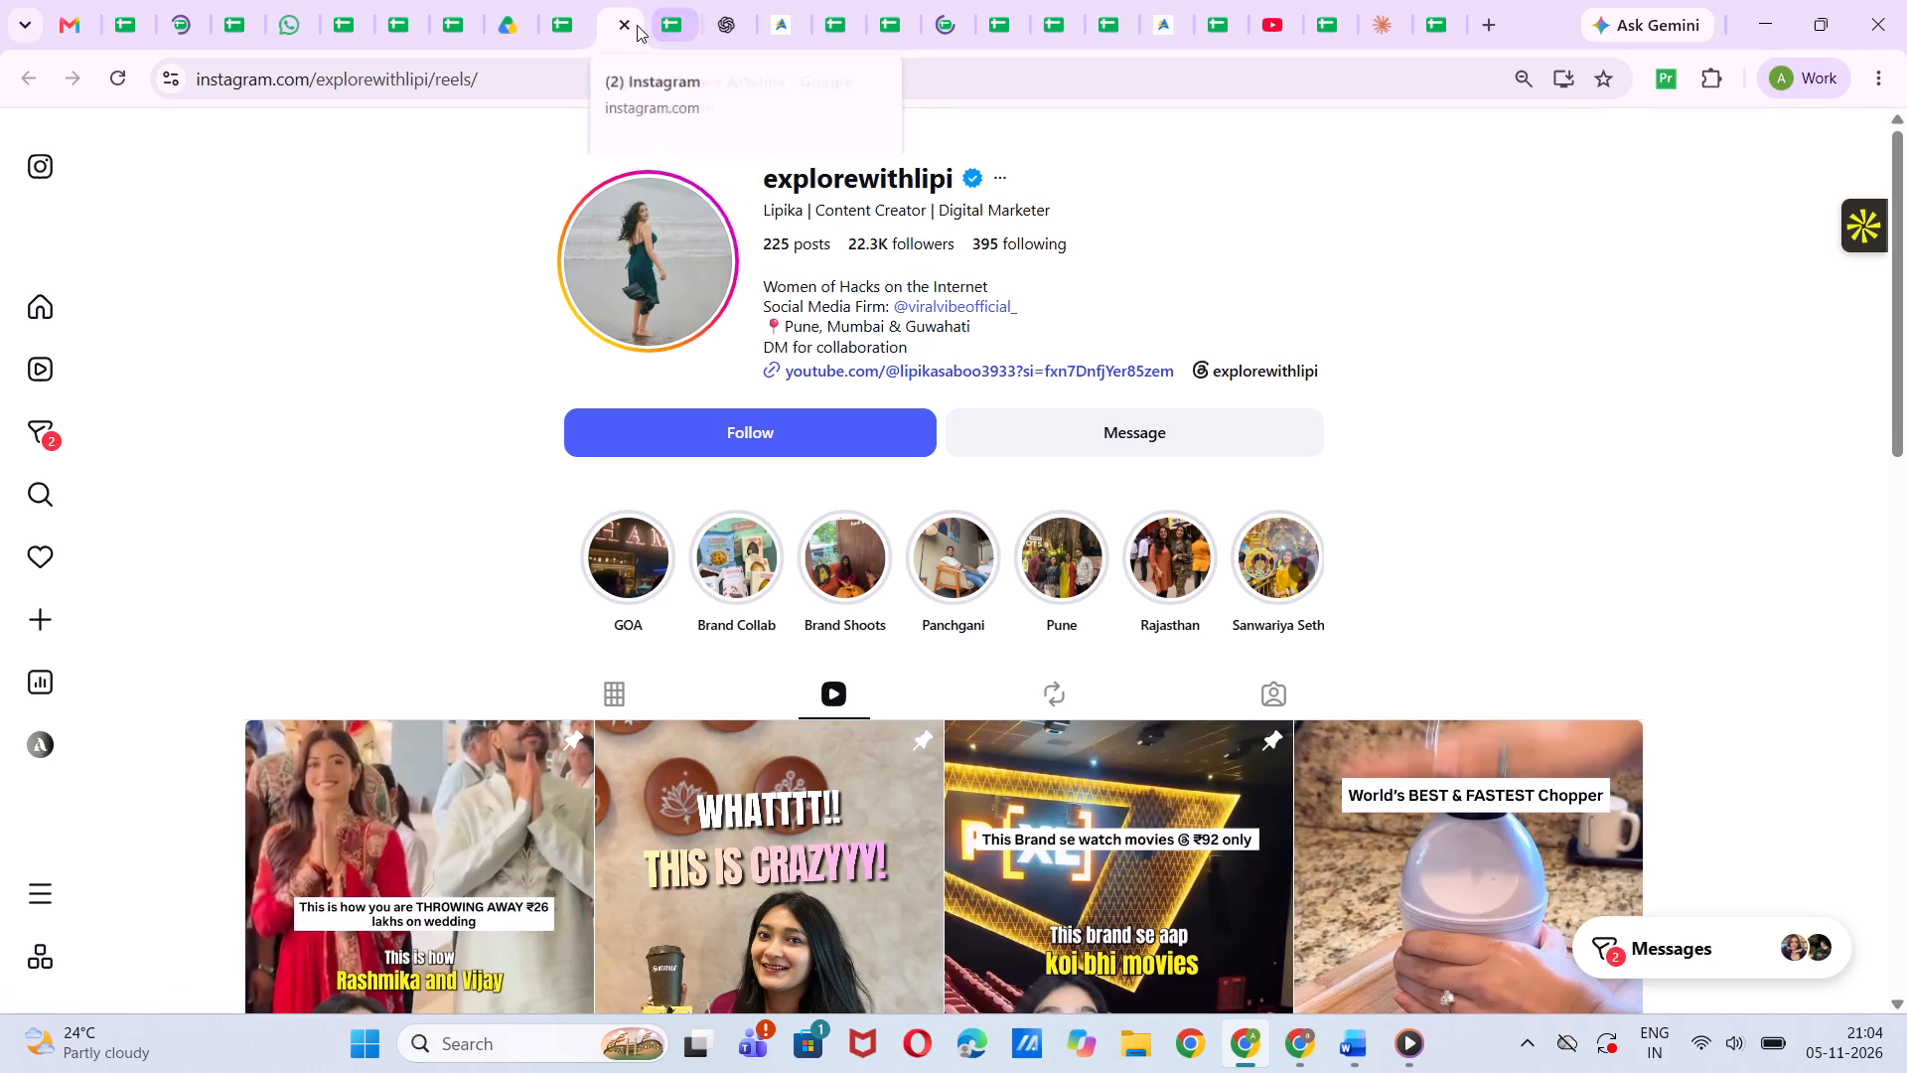
double_click(637, 25)
left_click(621, 26)
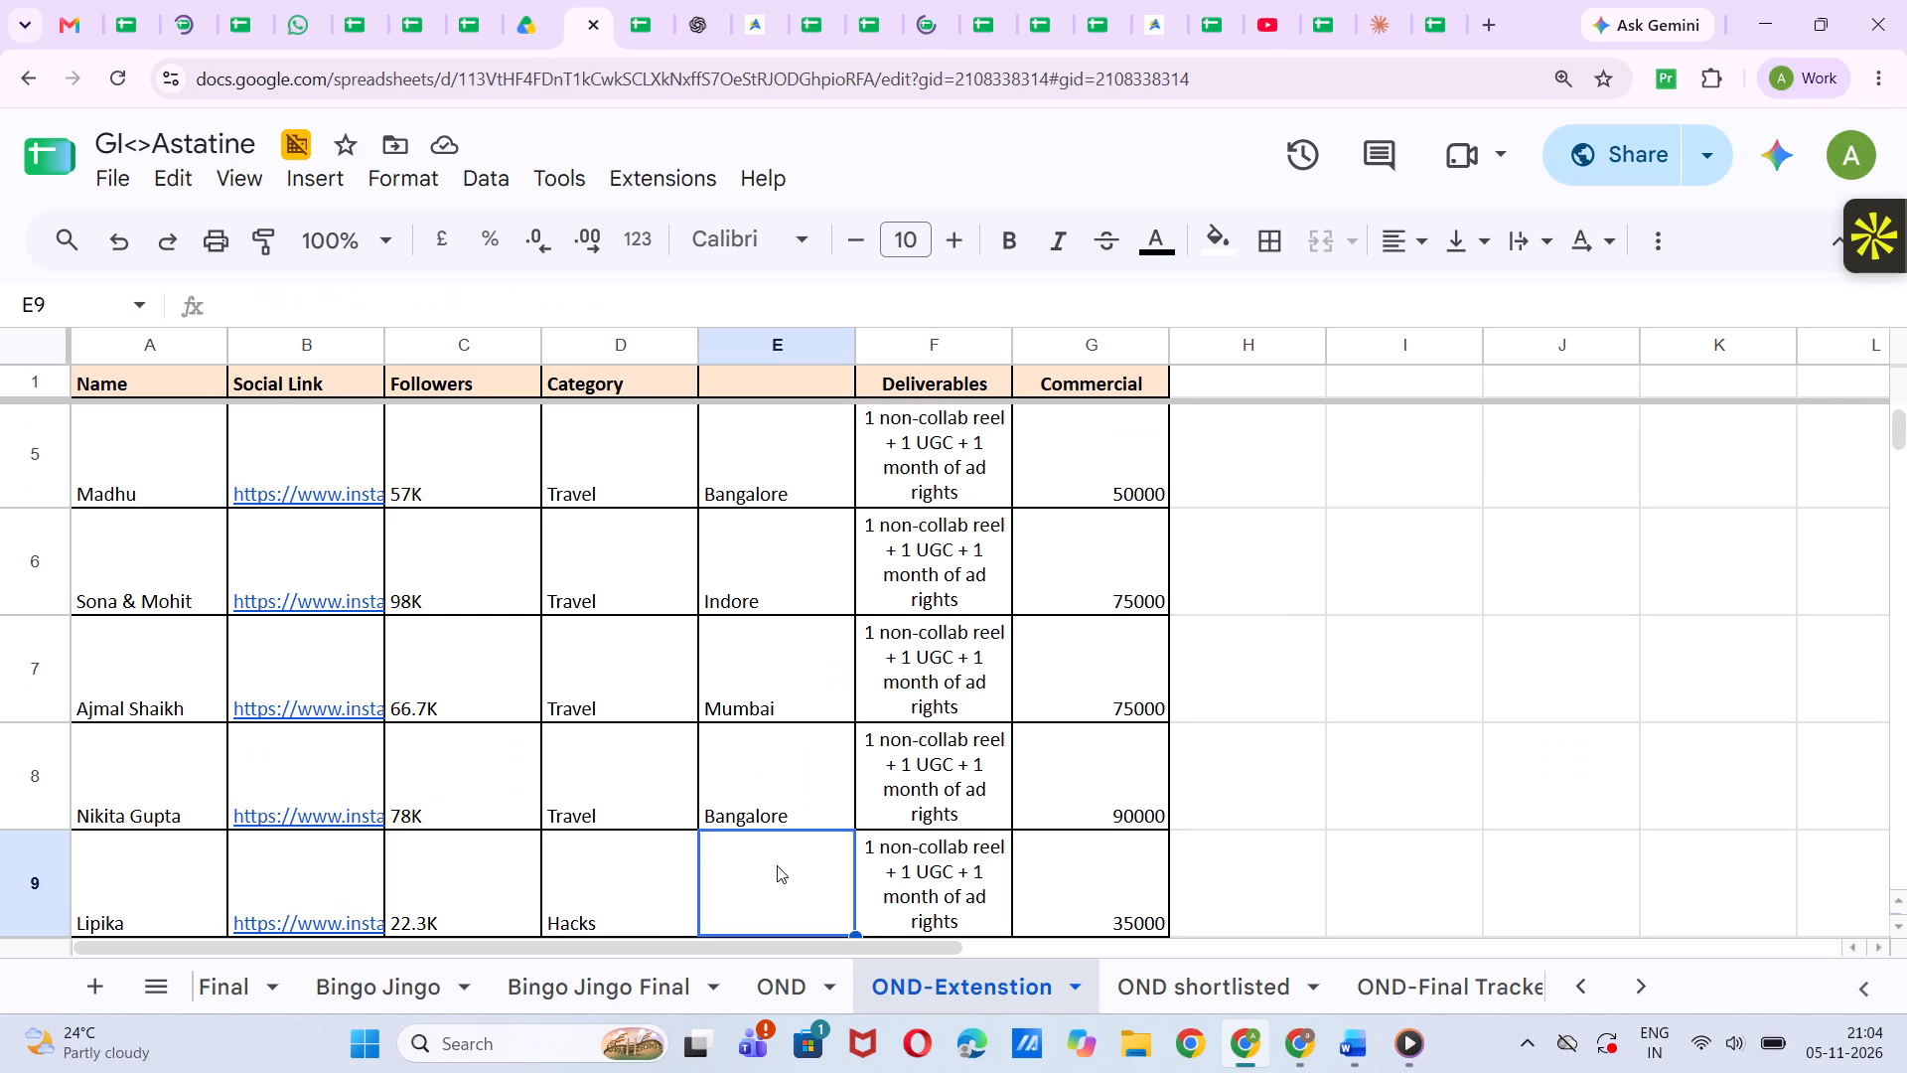
key("Return")
key("Left")
key("Left")
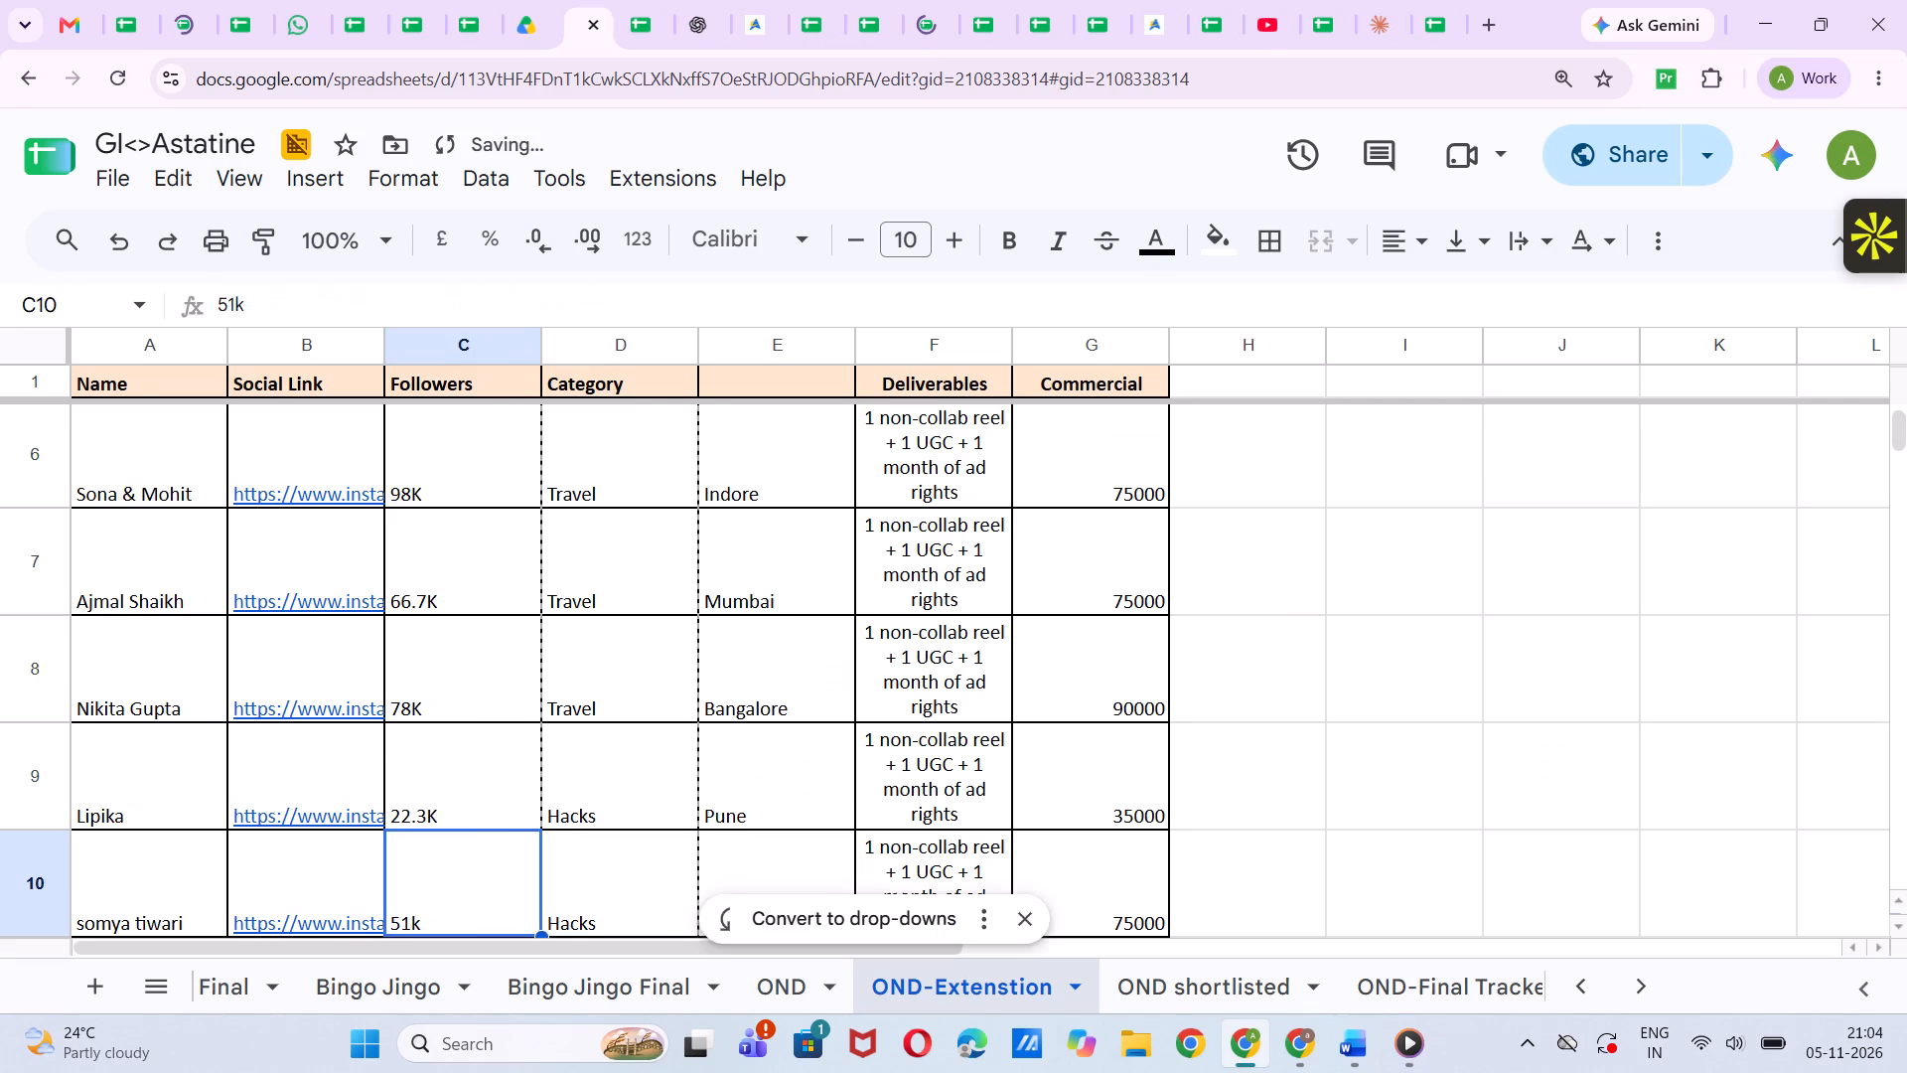
key("Left")
key("alt+Return")
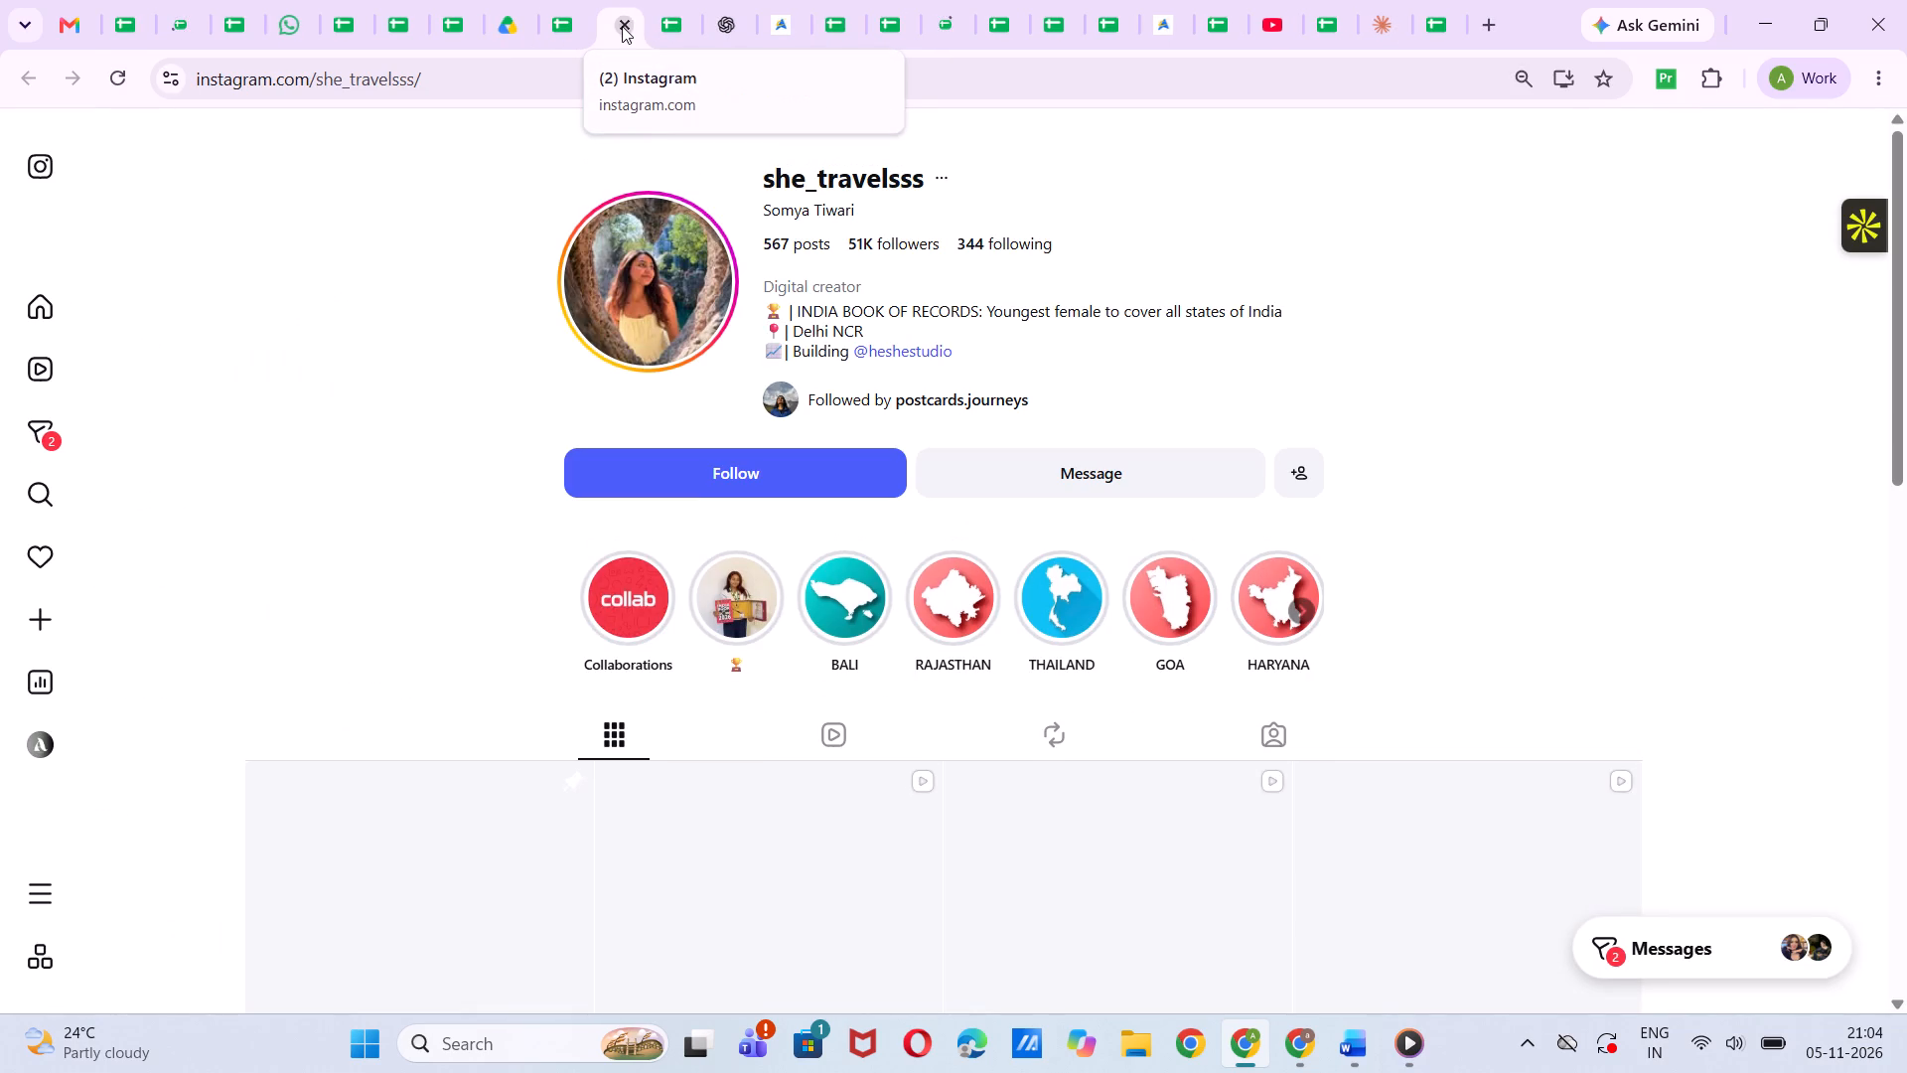
left_click(622, 26)
left_click(778, 905)
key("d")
key("Return")
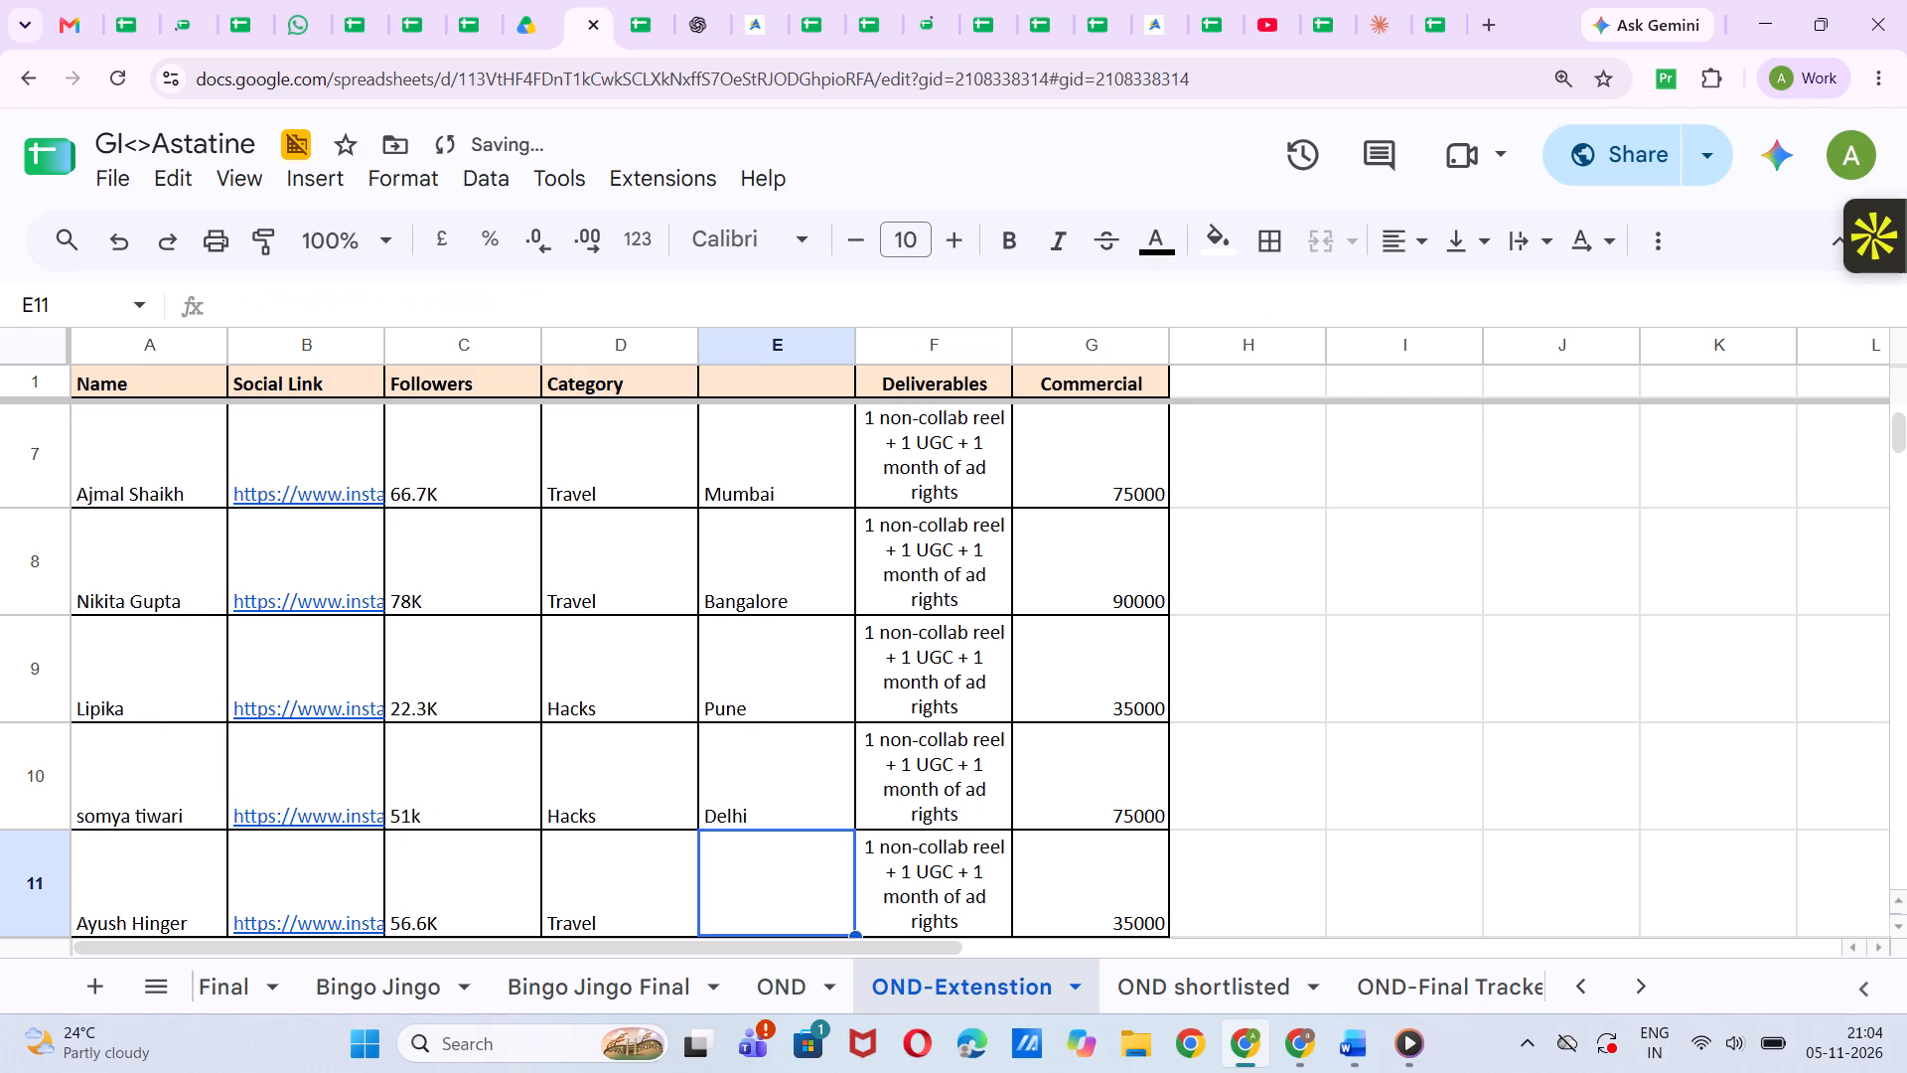
left_click(297, 901)
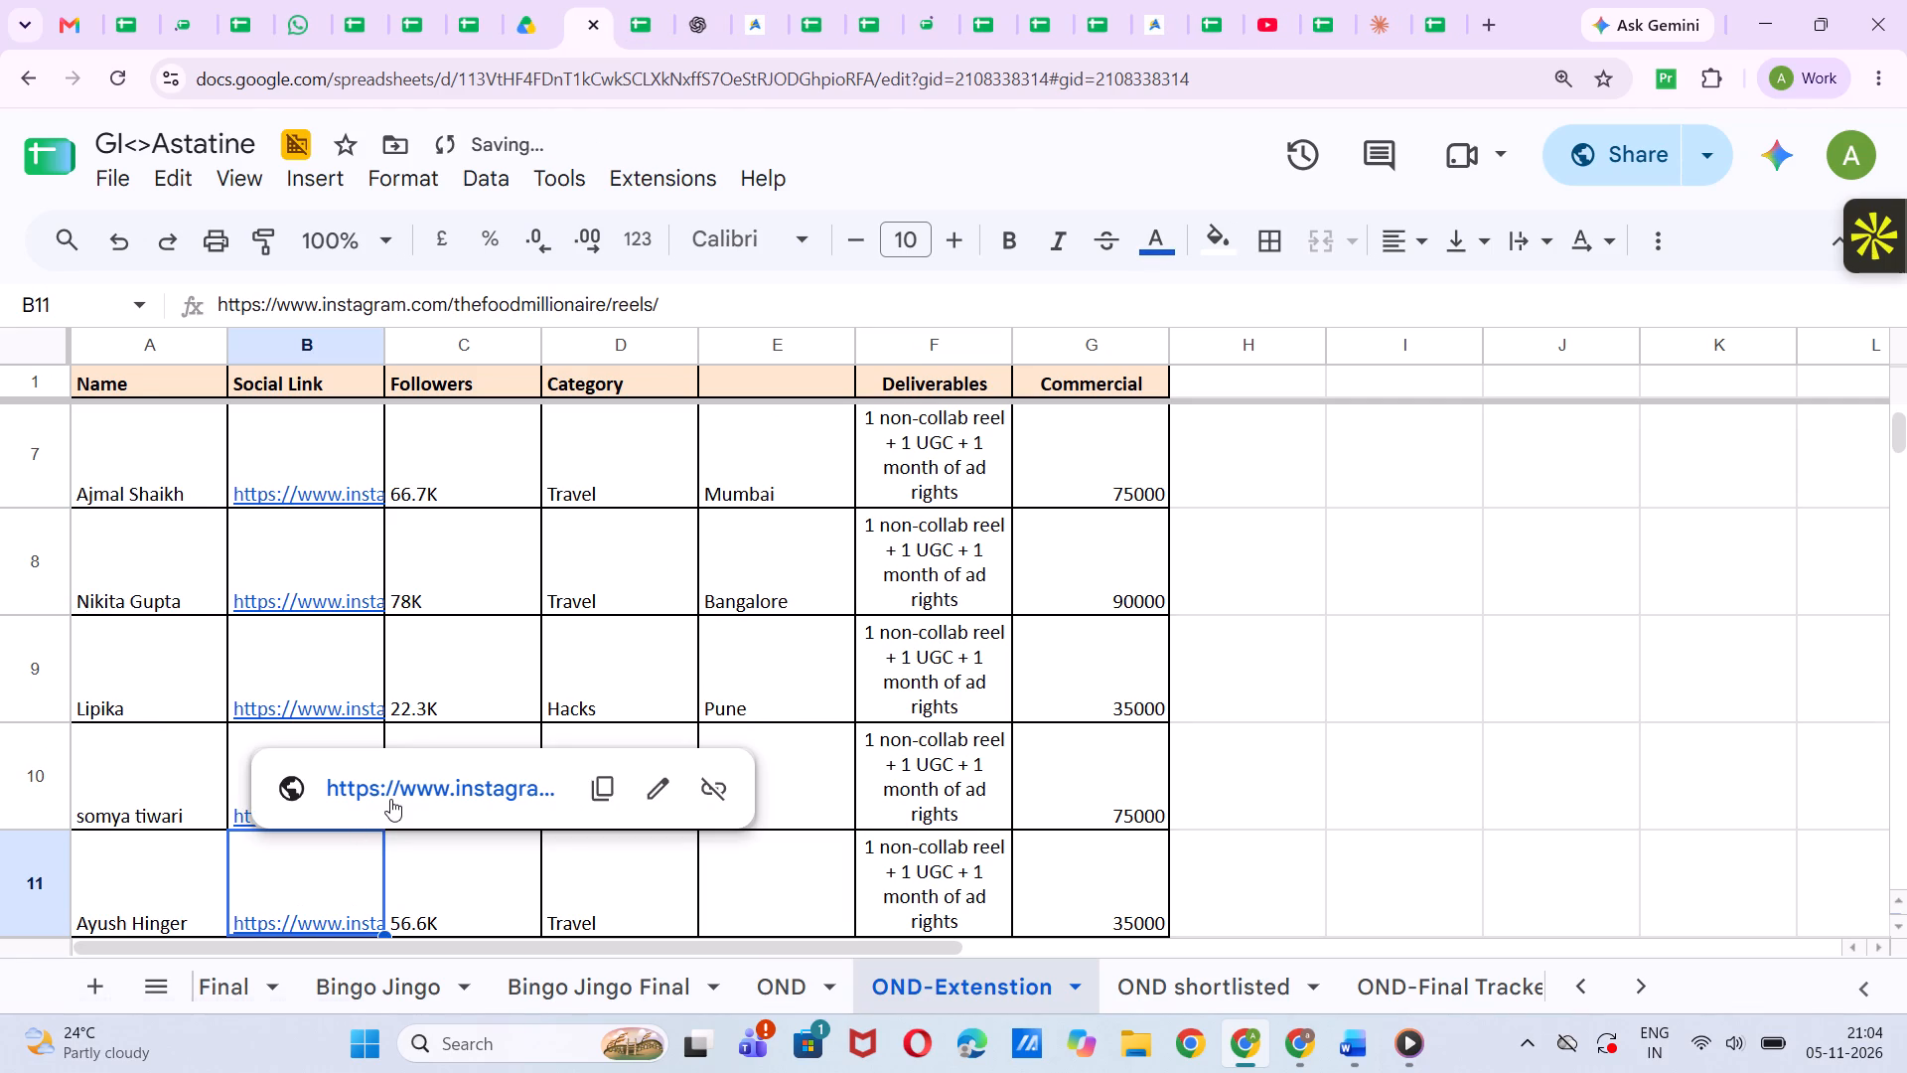
left_click(390, 799)
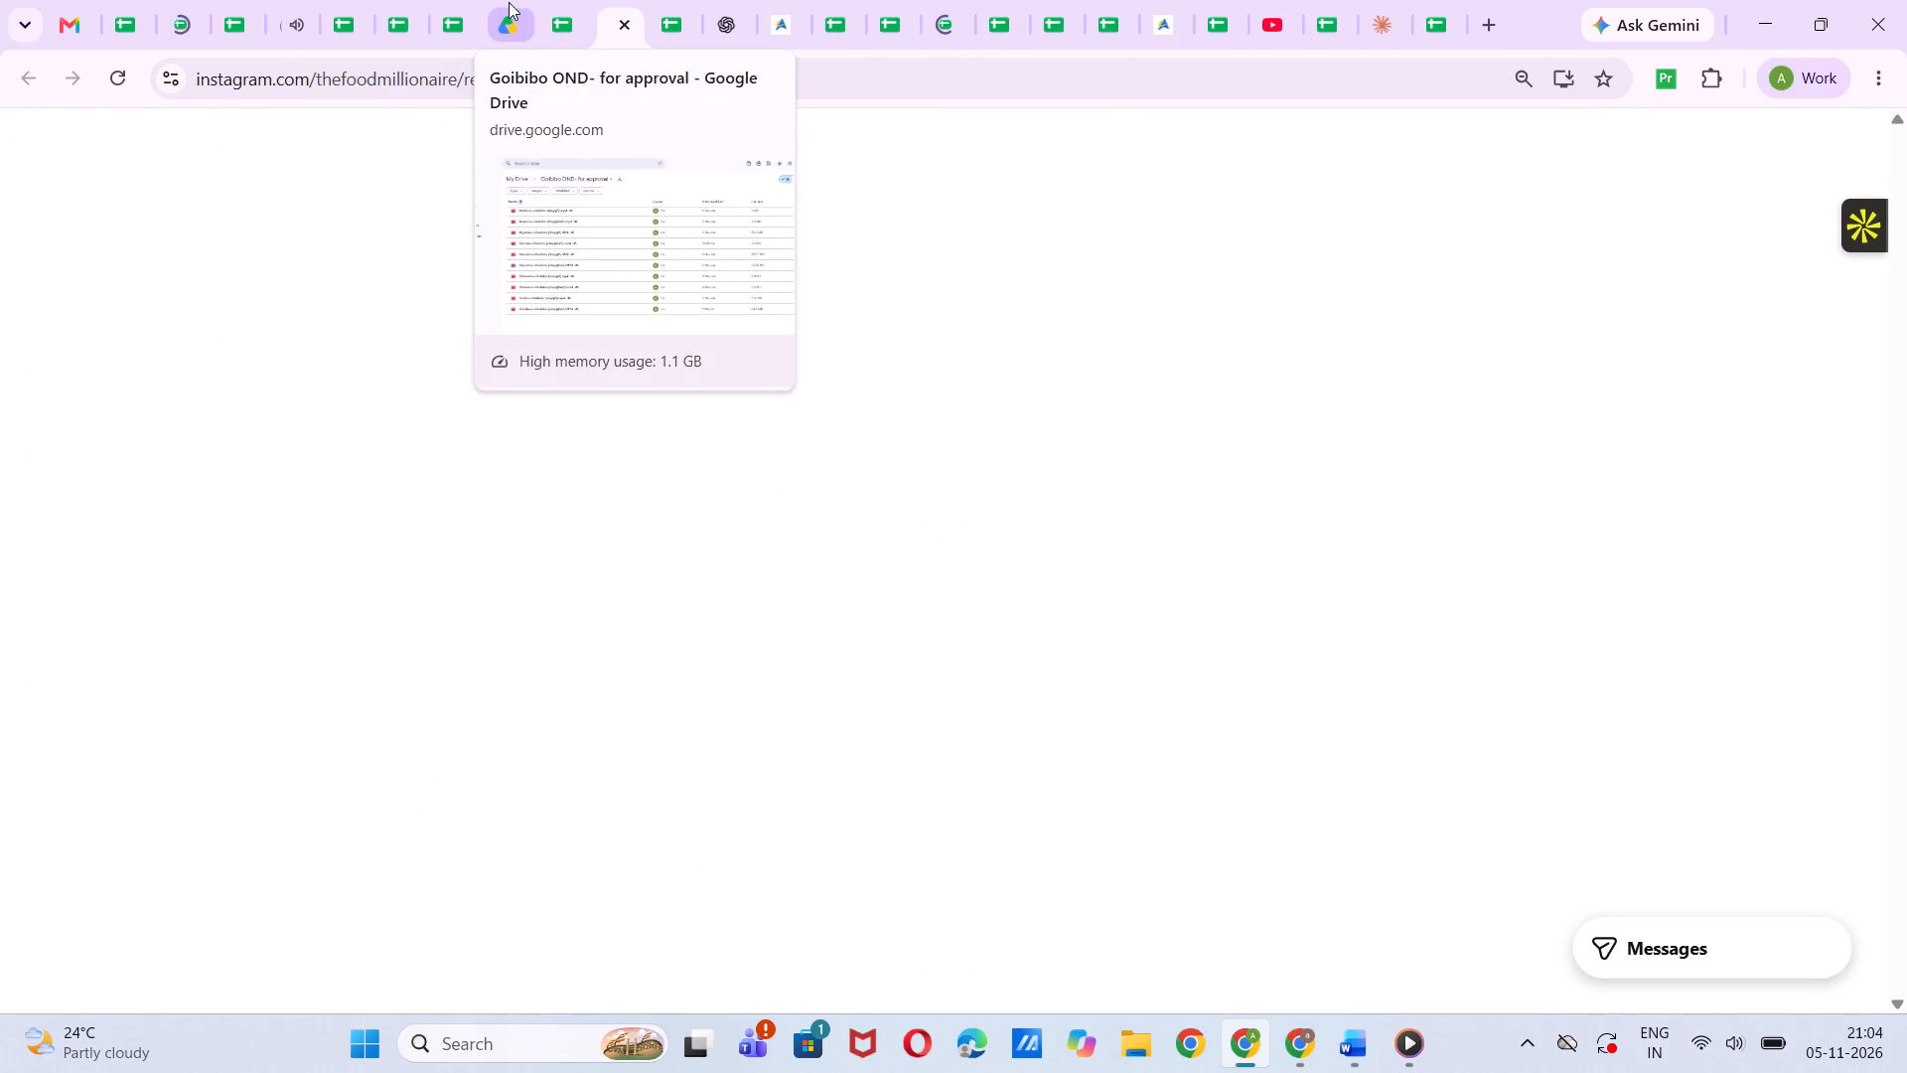
left_click(919, 371)
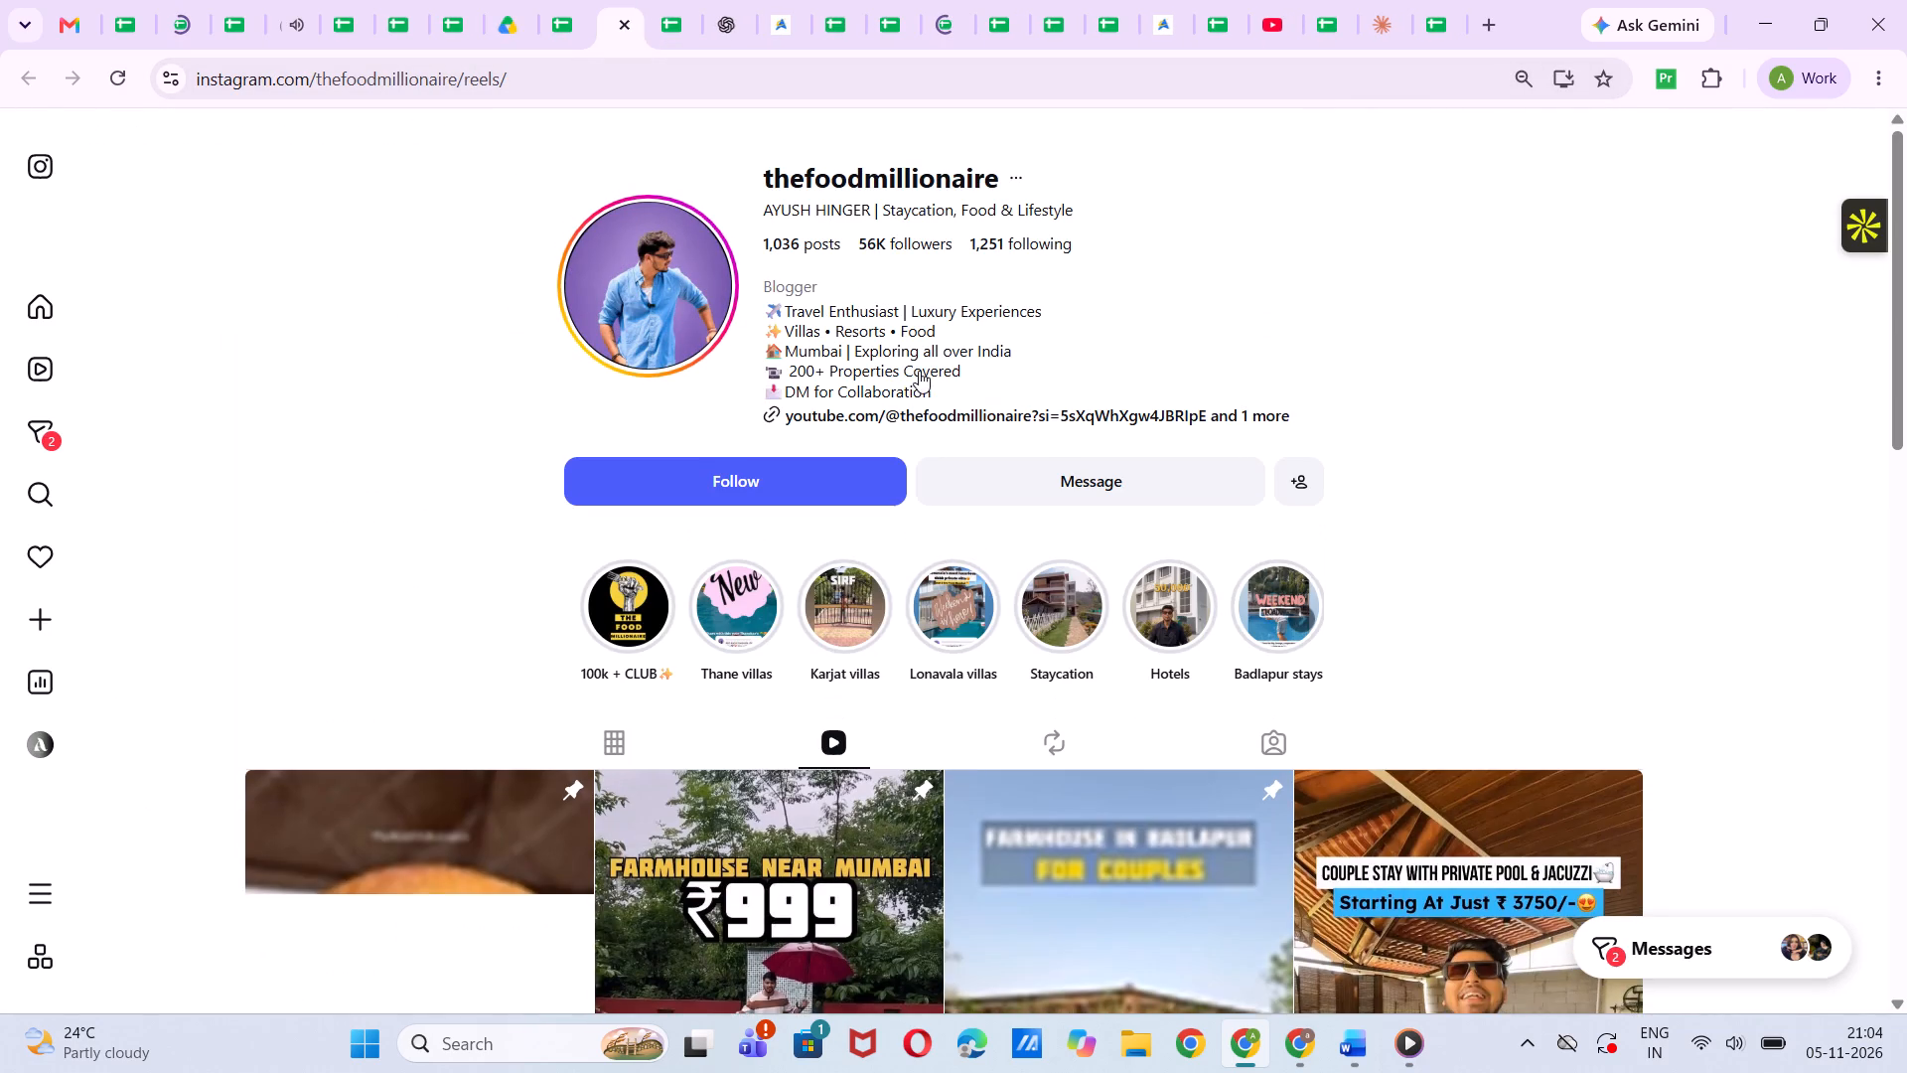
left_click(622, 30)
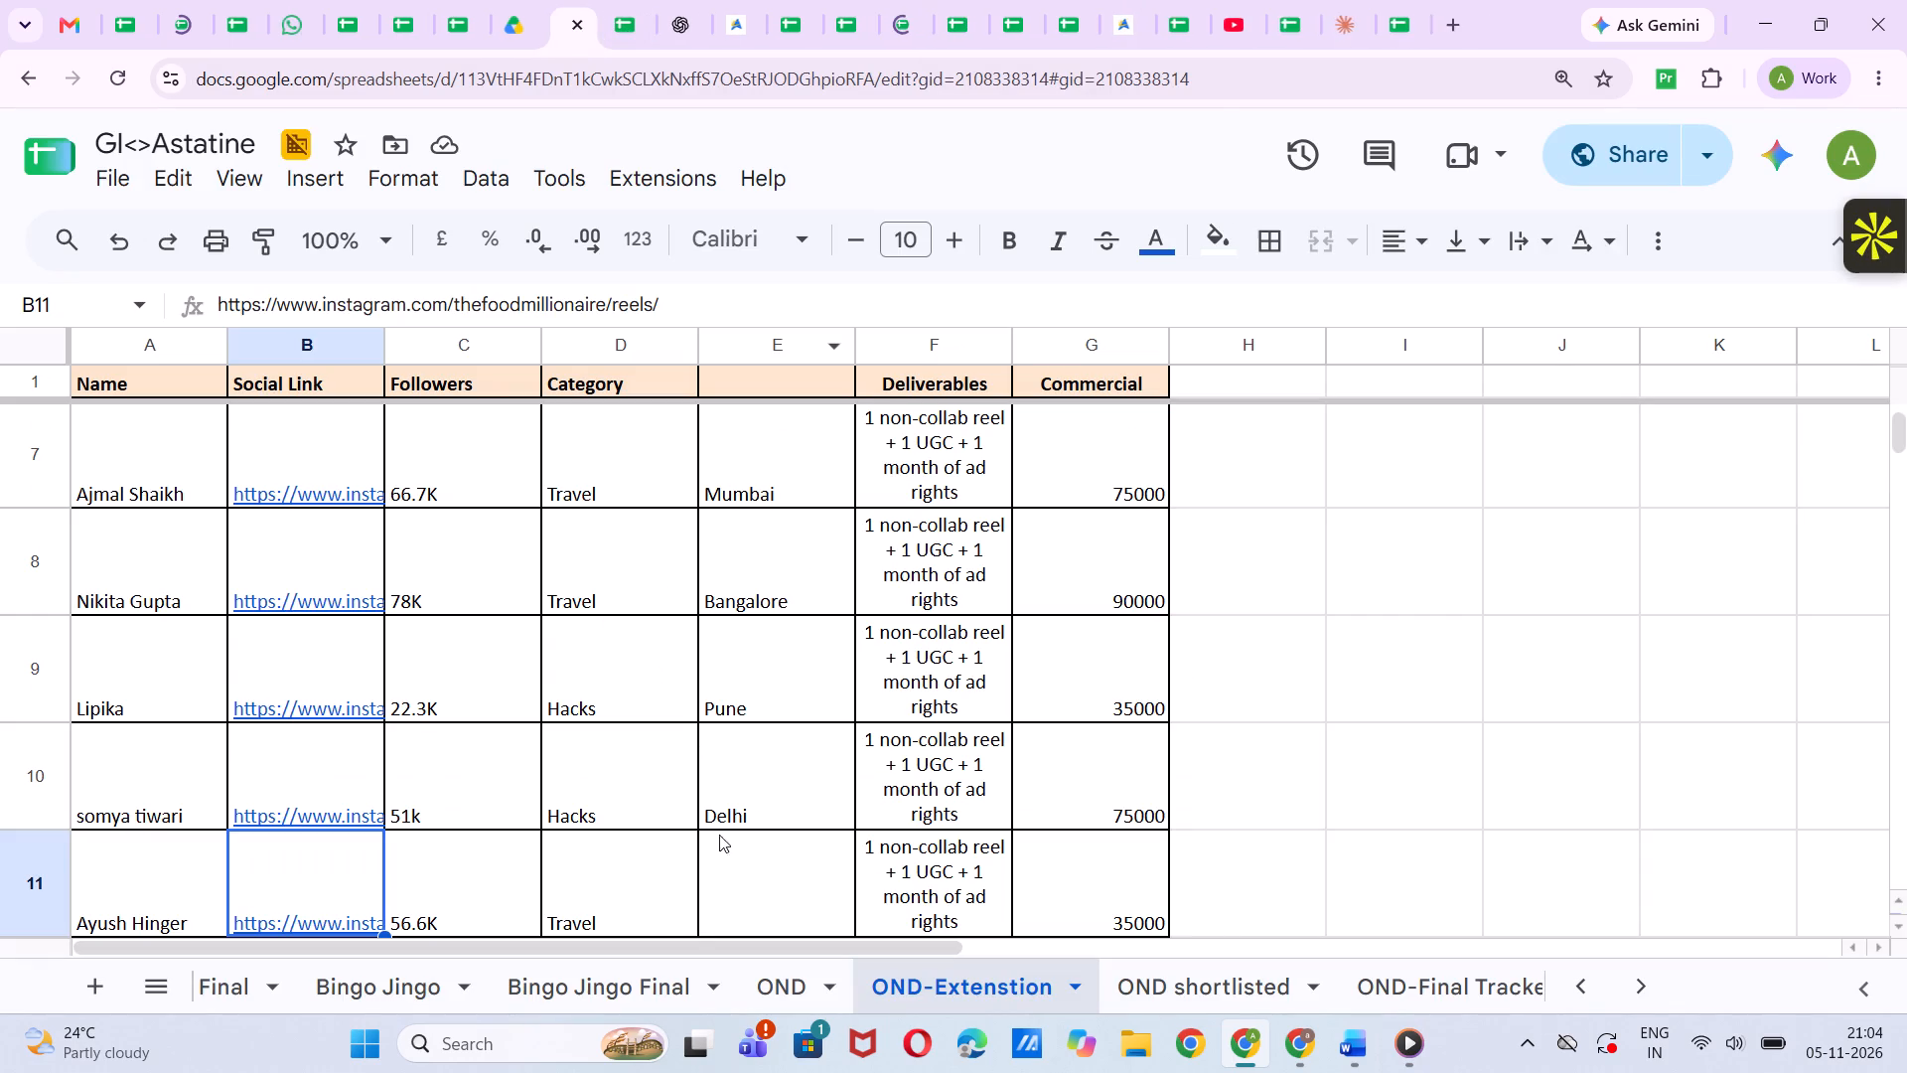
left_click(742, 863)
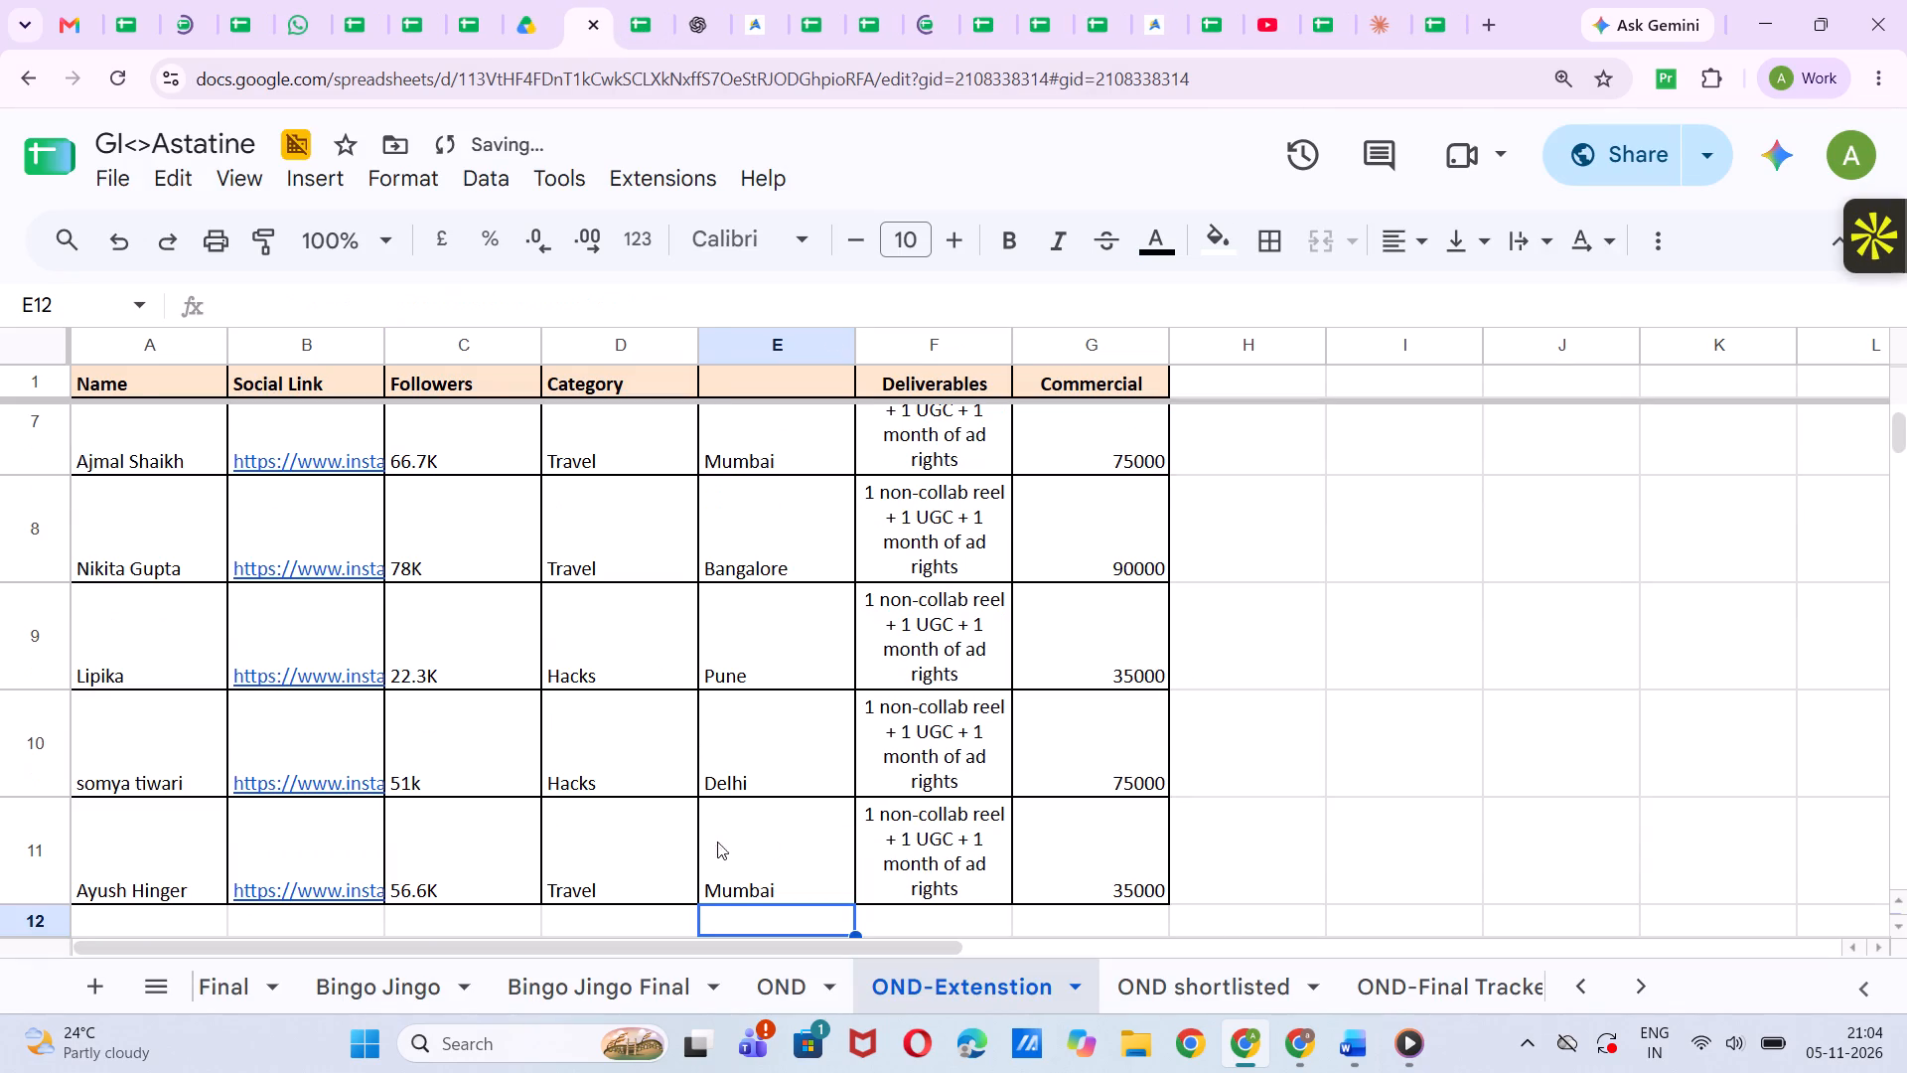
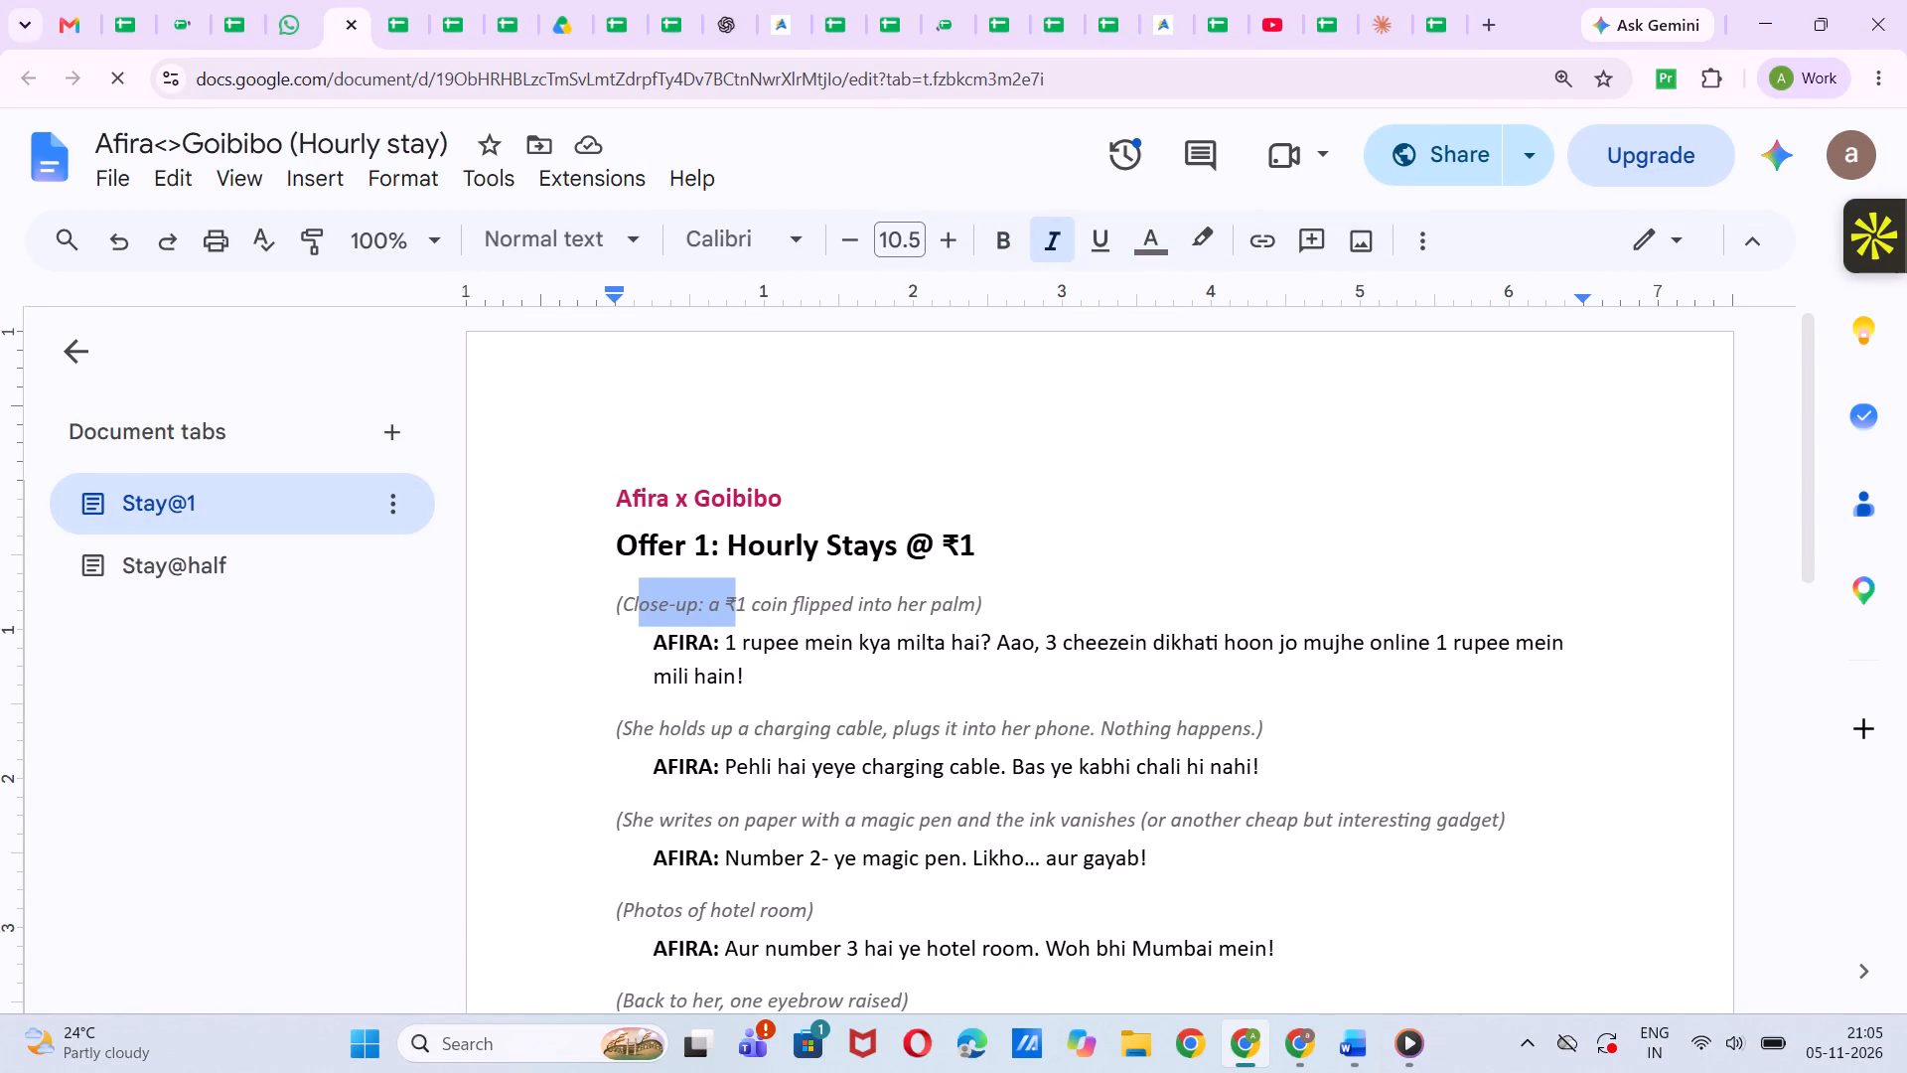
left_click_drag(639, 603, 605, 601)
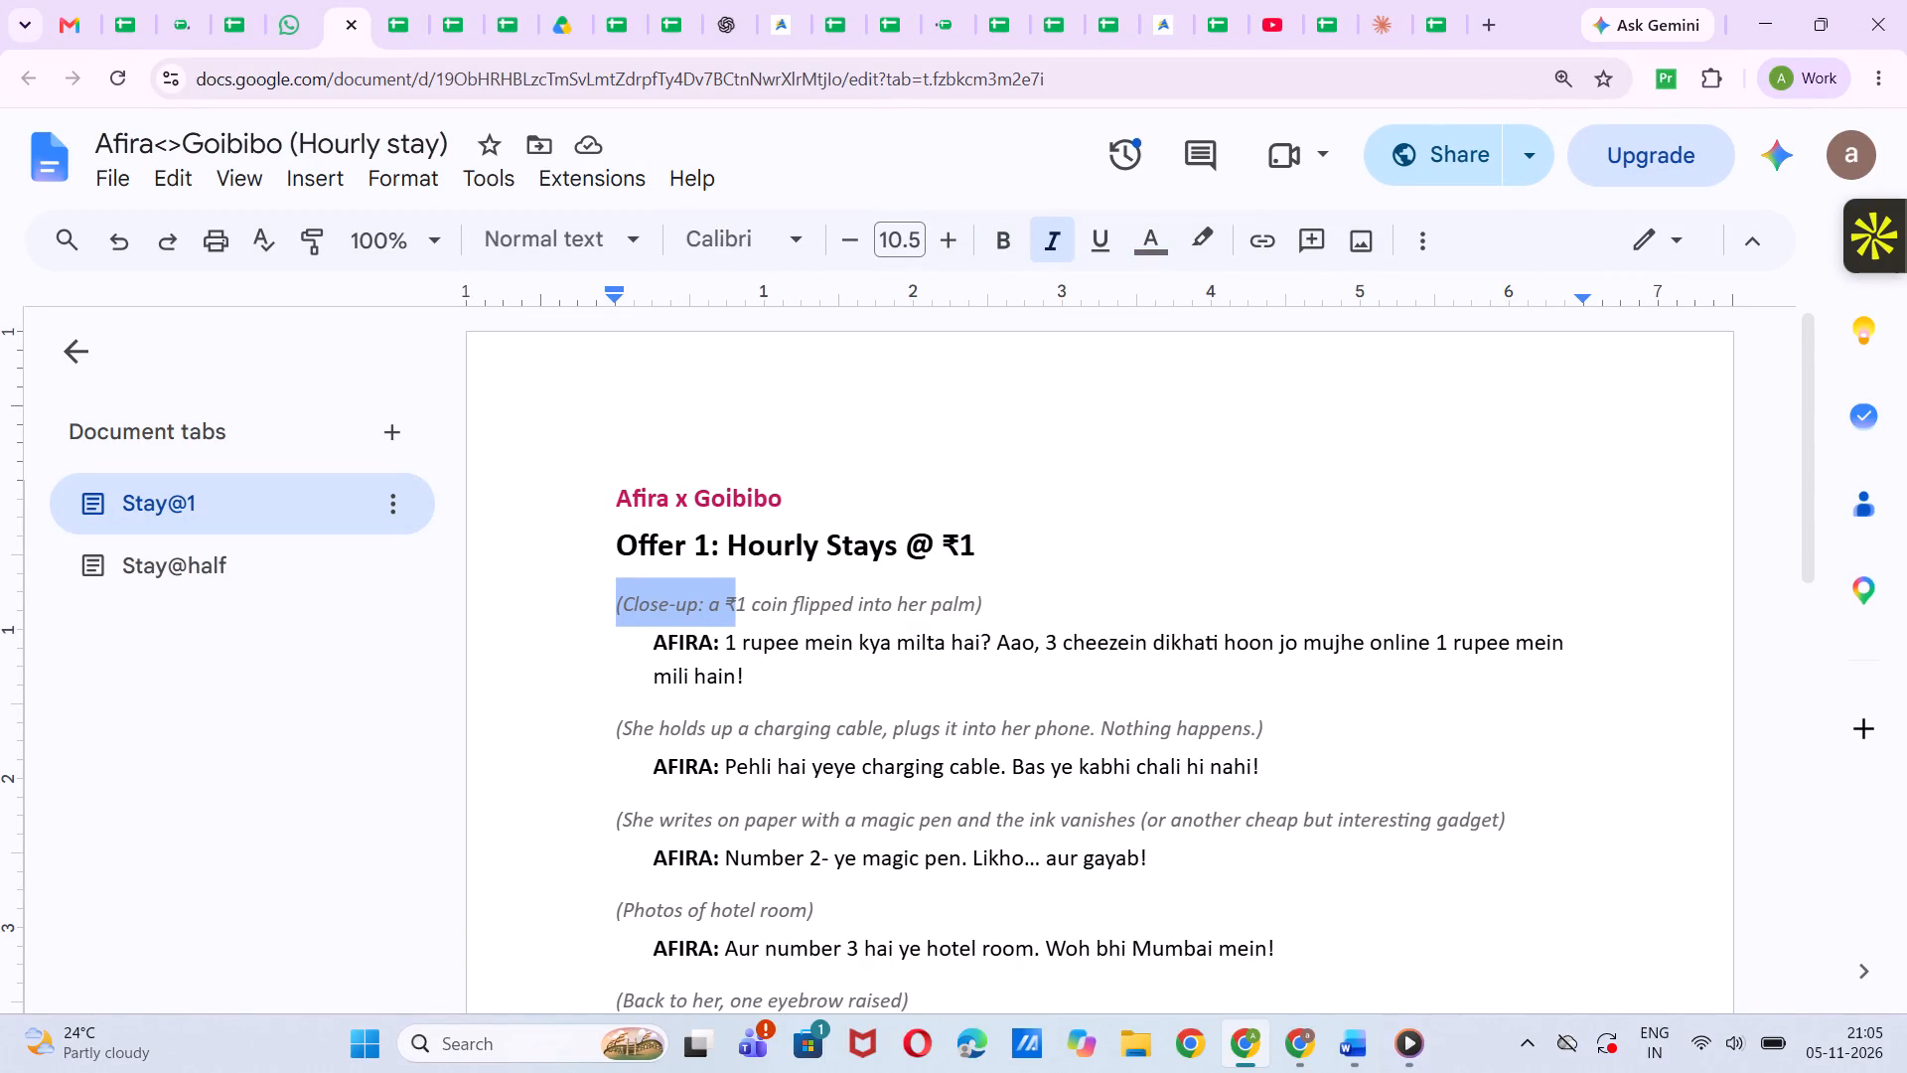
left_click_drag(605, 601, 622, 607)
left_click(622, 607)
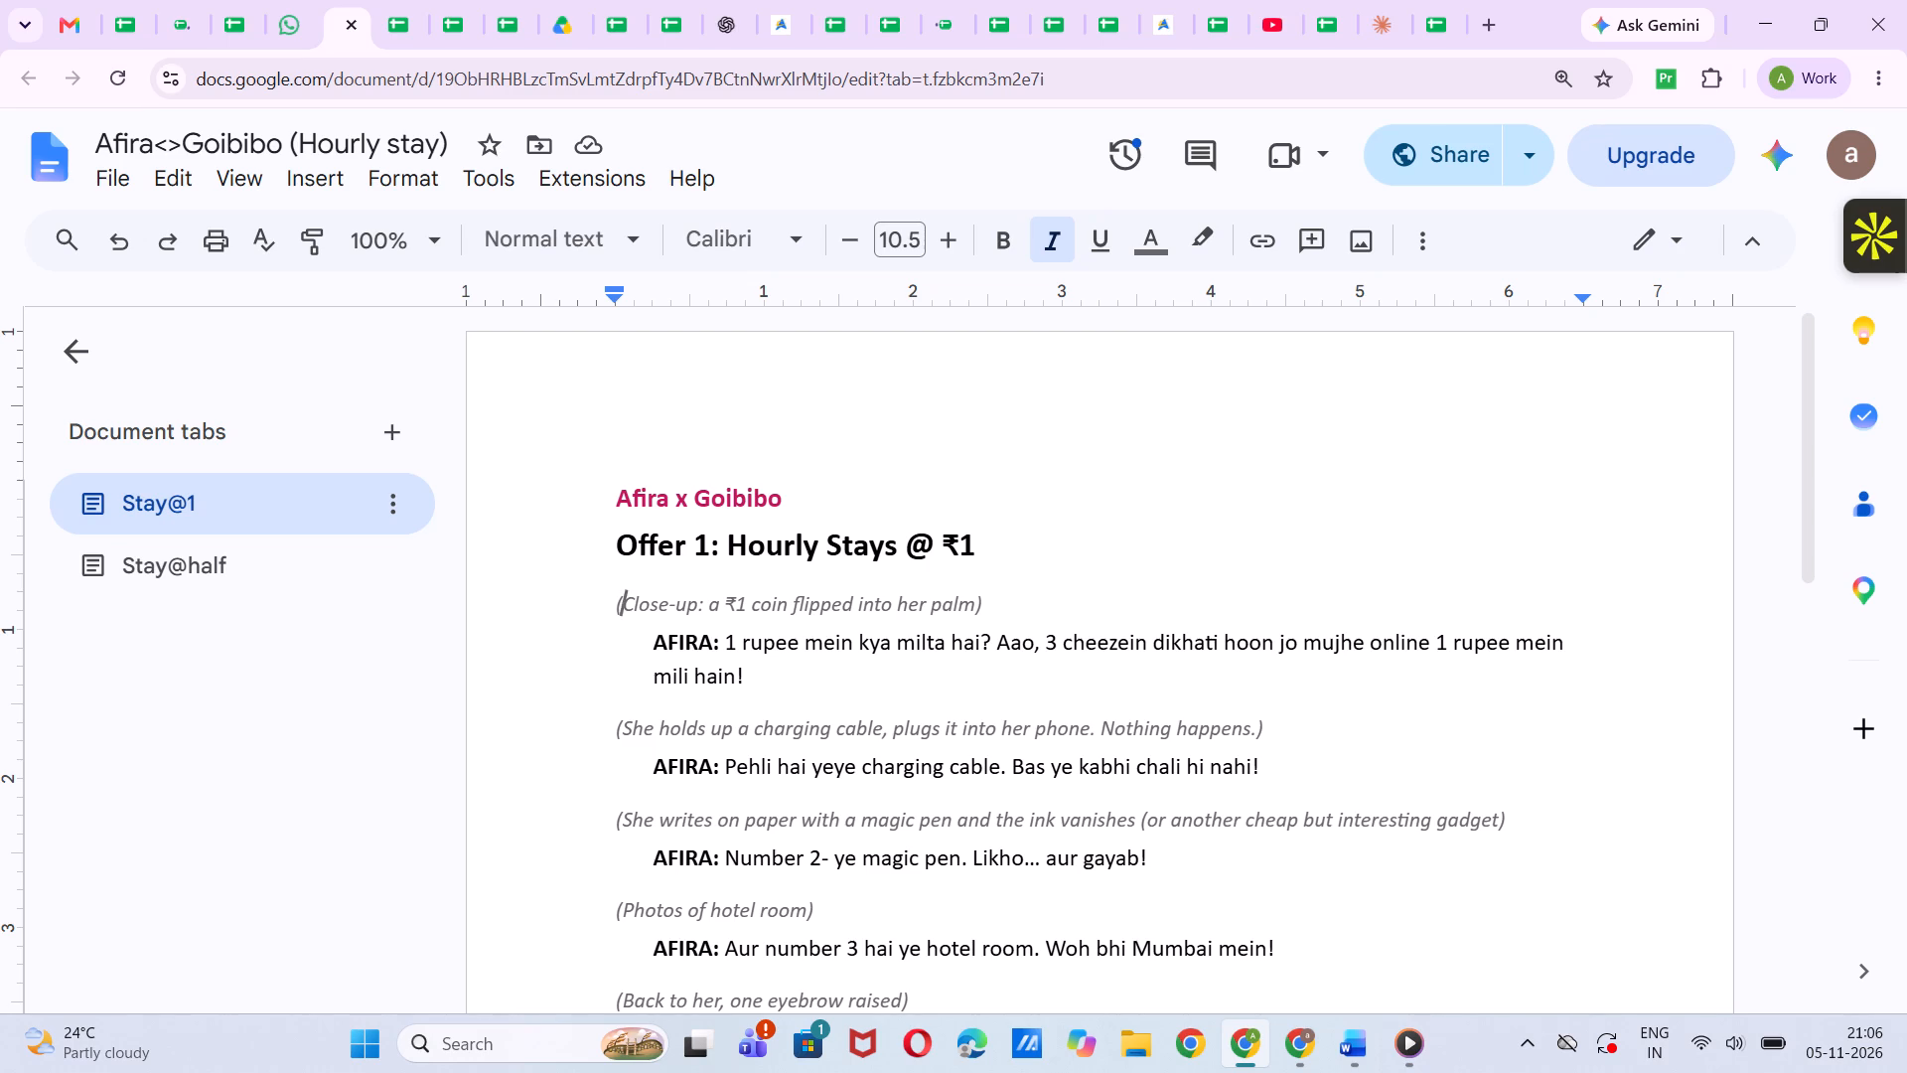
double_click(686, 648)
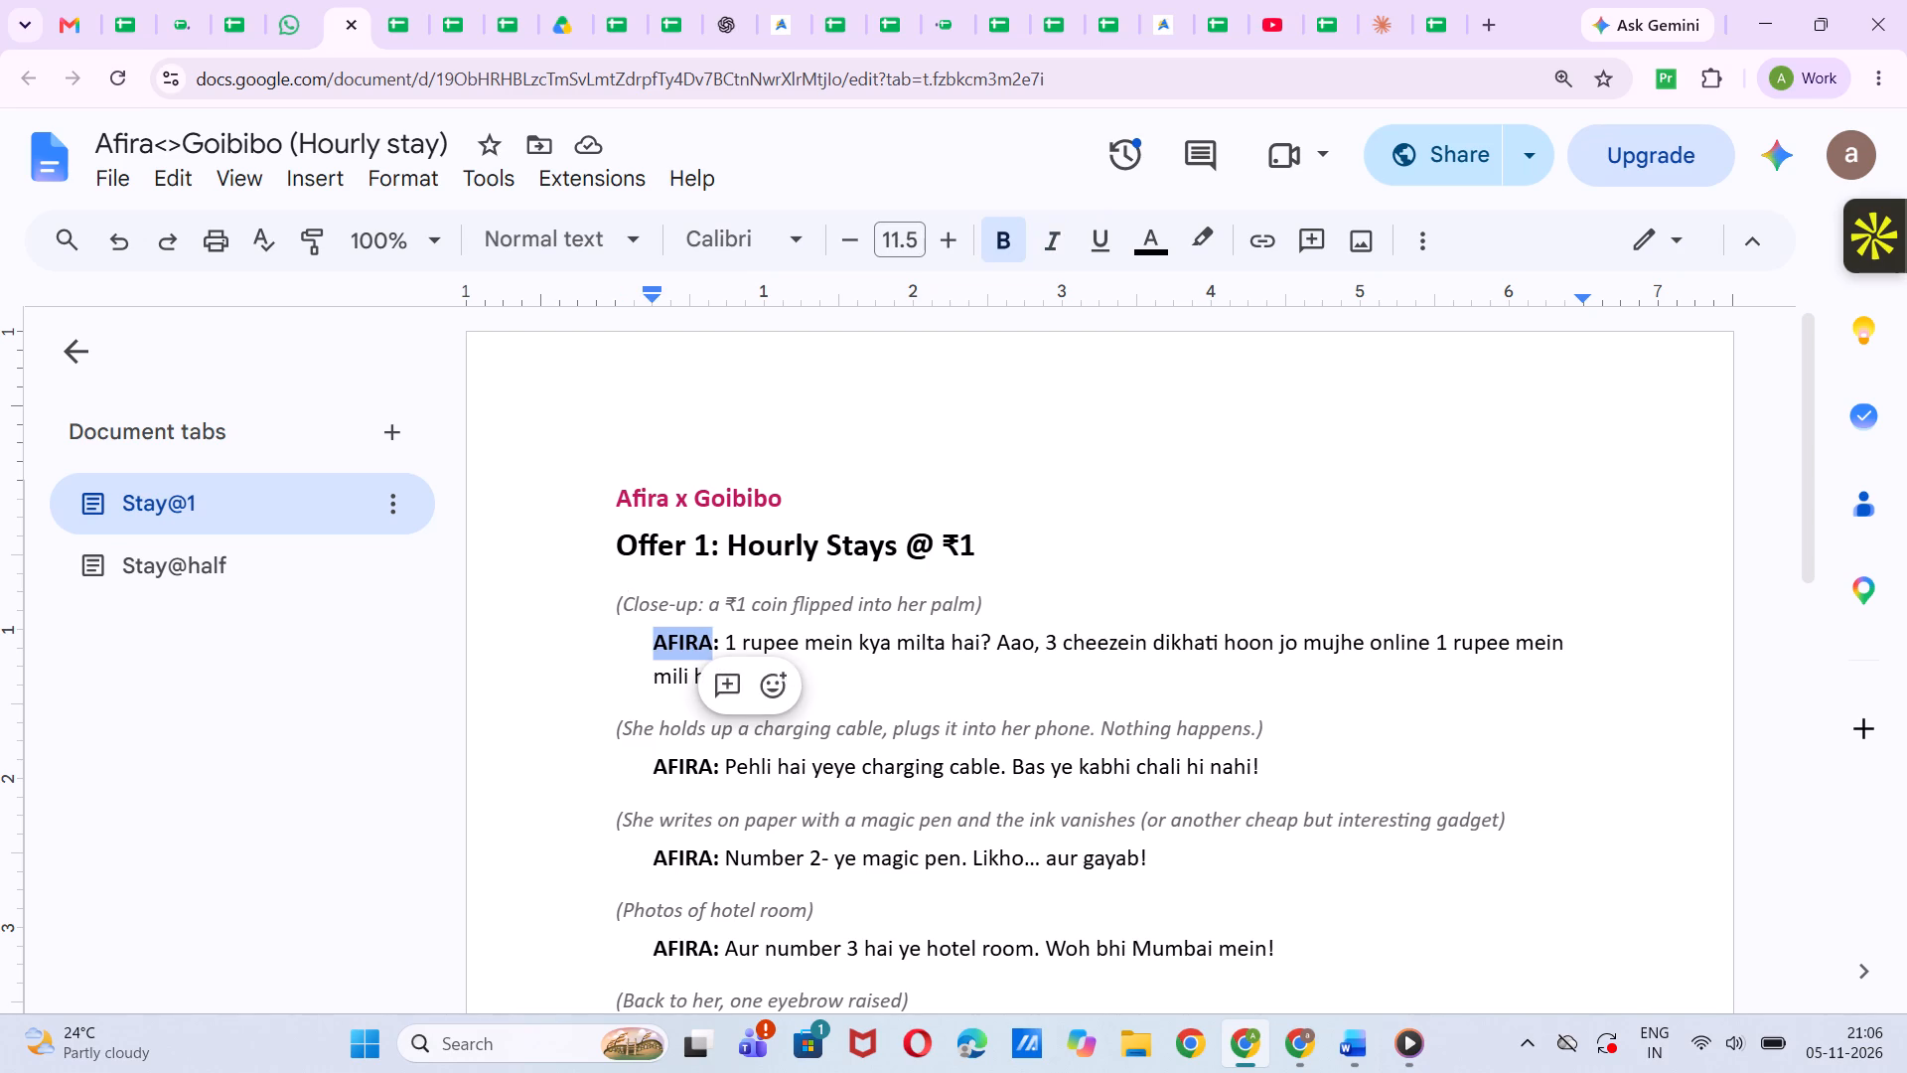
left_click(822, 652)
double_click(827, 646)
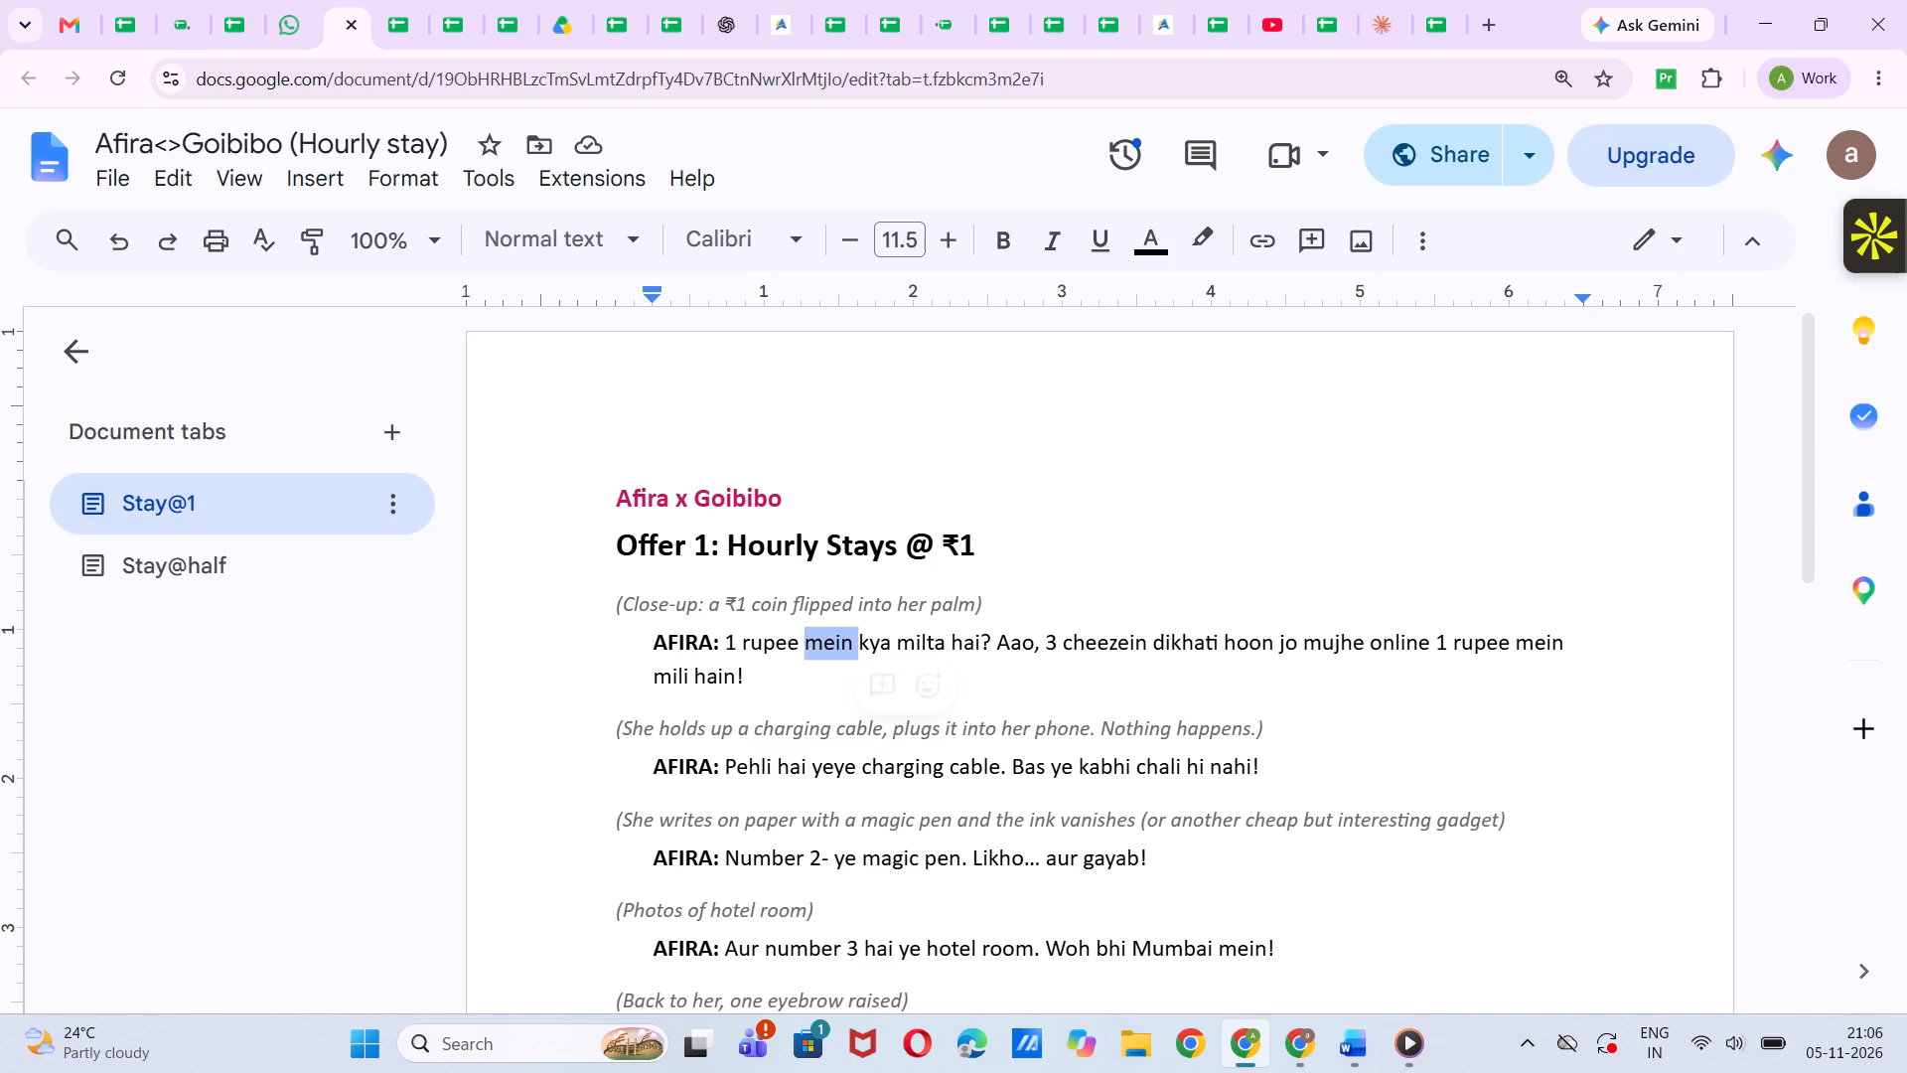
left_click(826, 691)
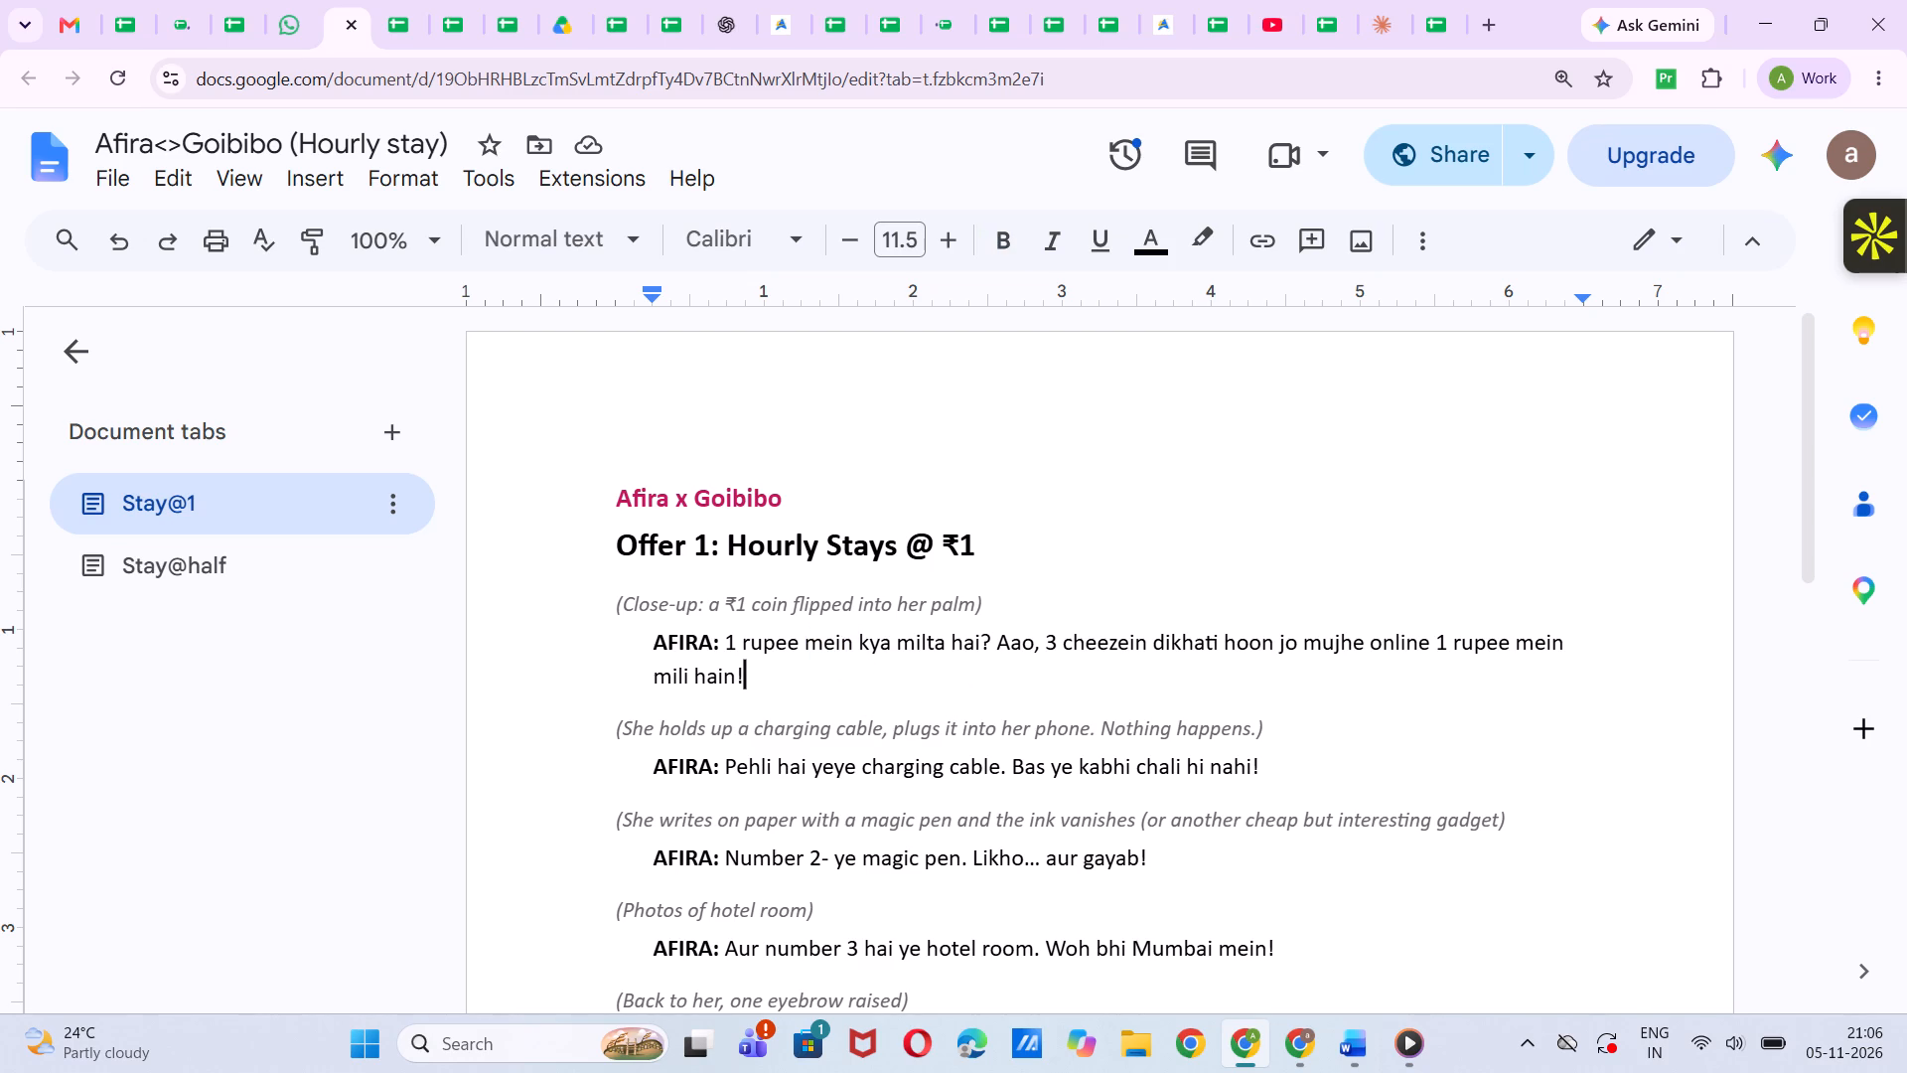
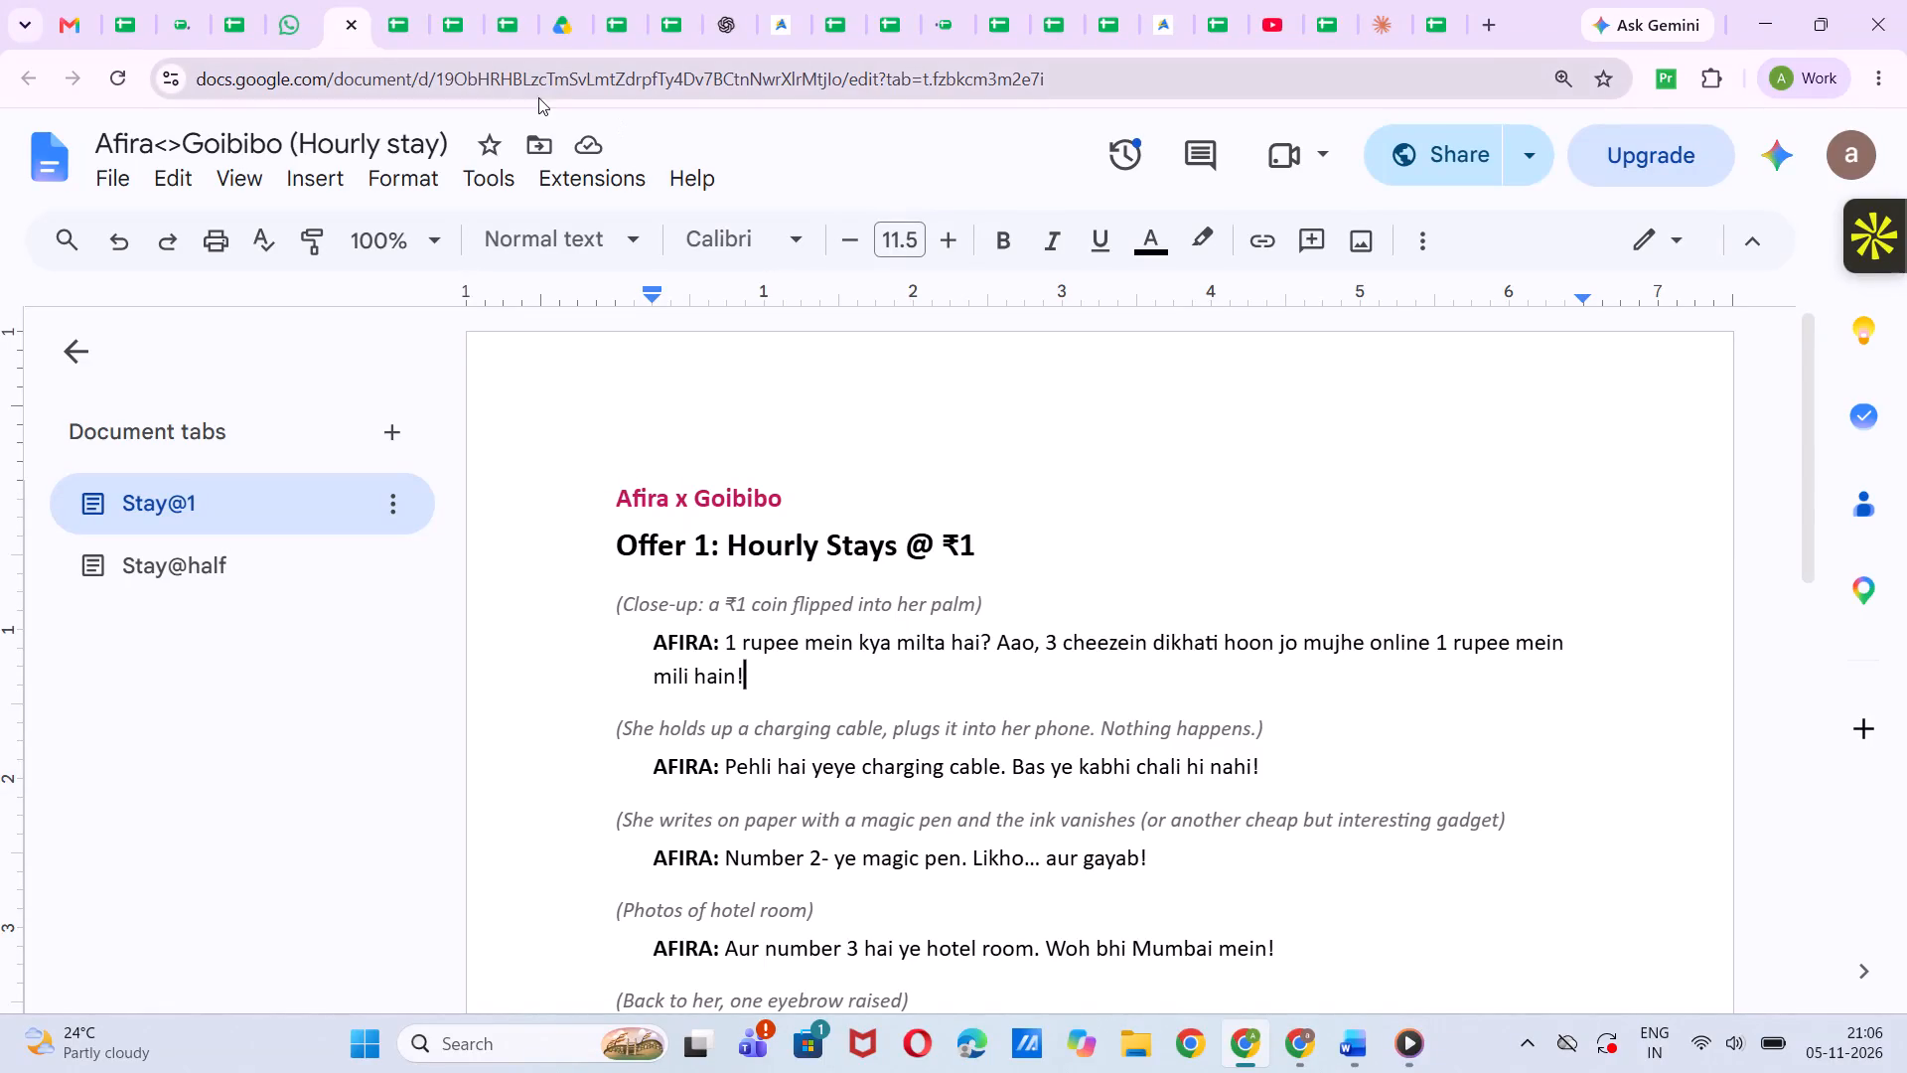
Select the full web address of the Afira<>Goibibo (Hourly stay) document.
left_click(537, 76)
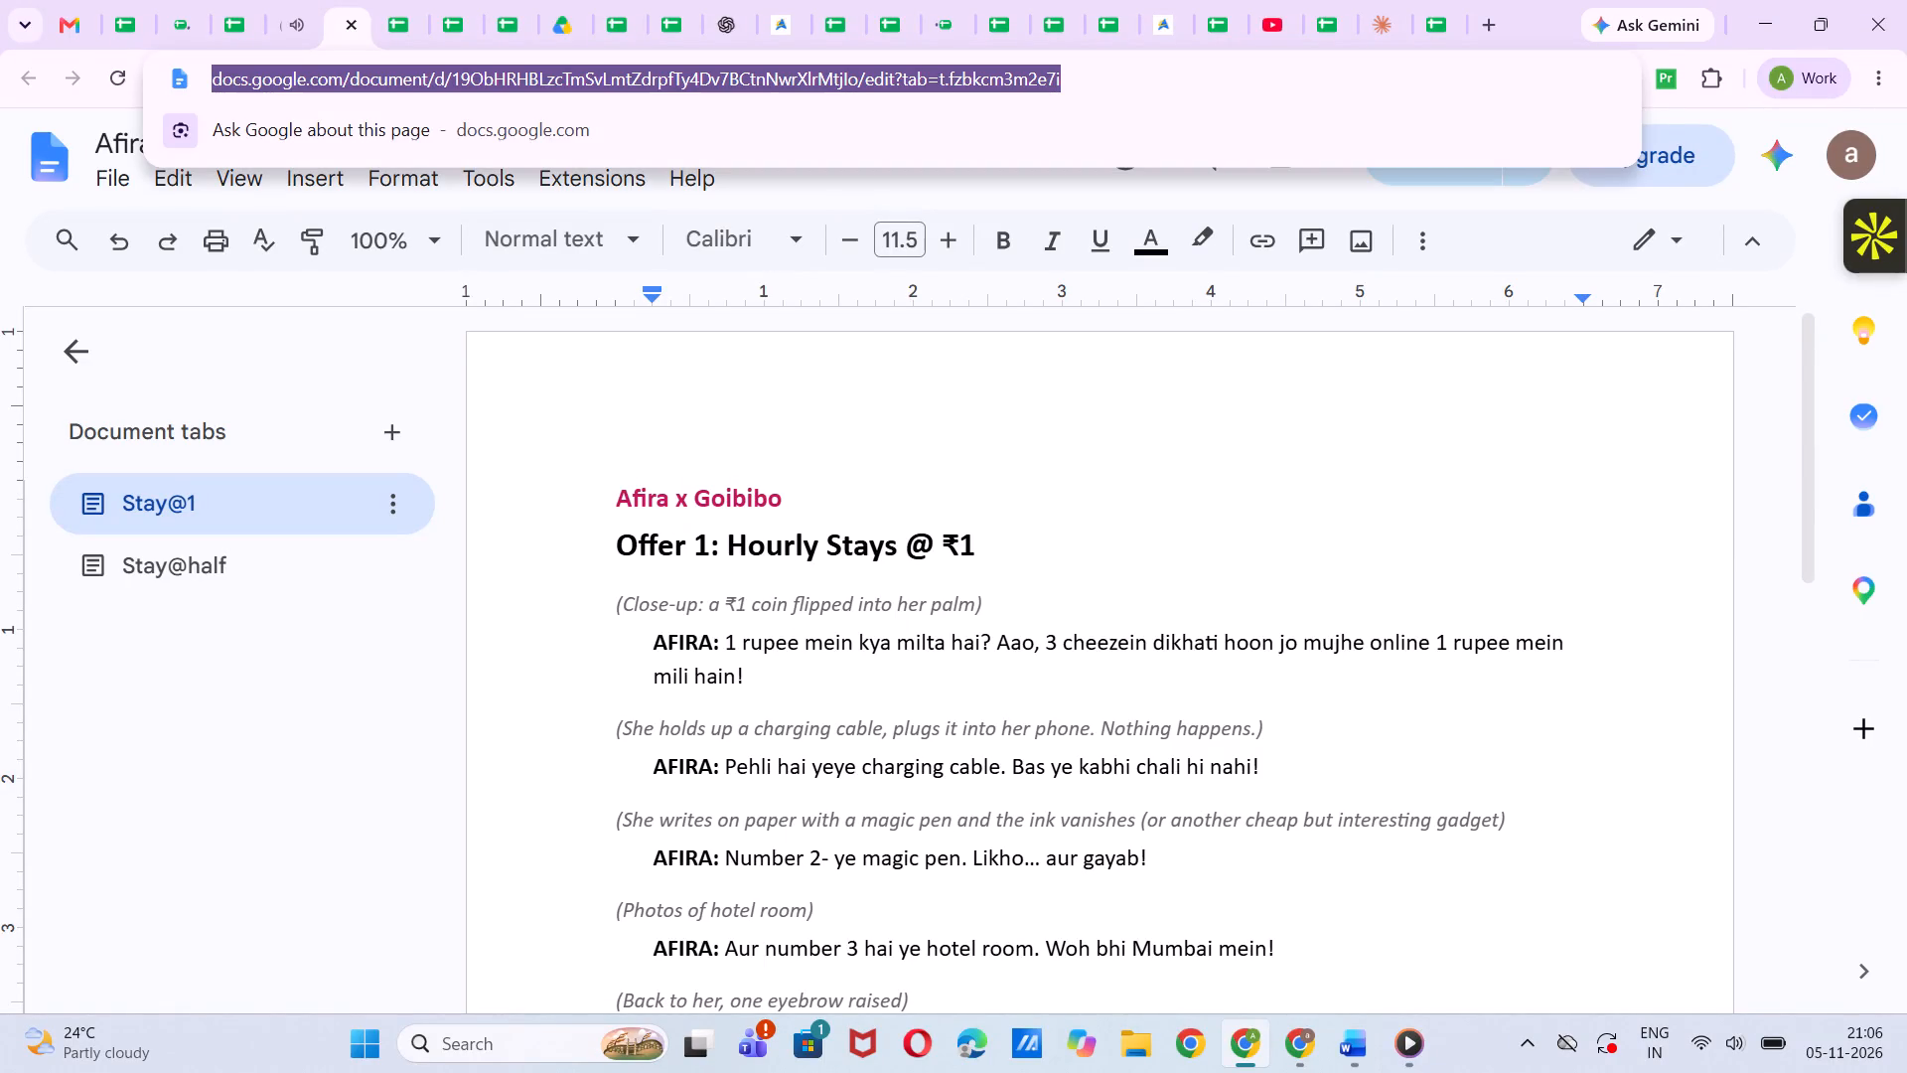